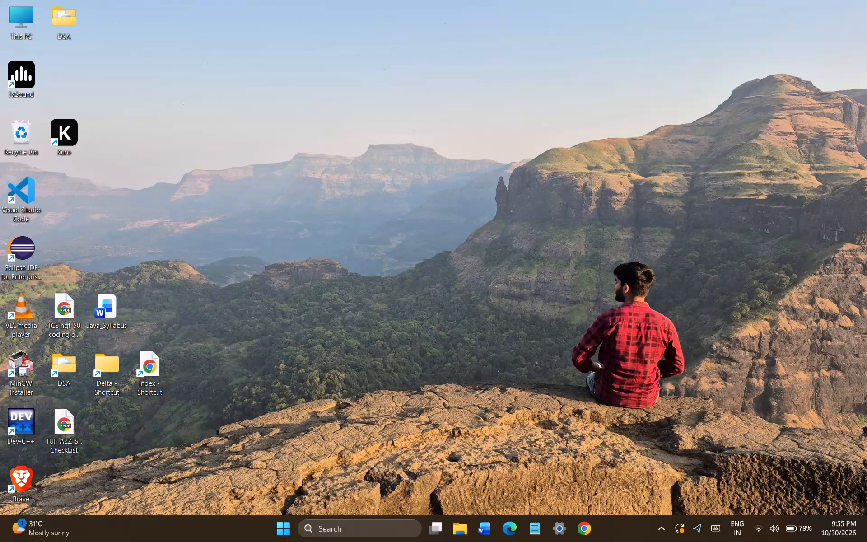
Dismiss the Battery Care Mode notification.
scroll(866, 23, "up", 1)
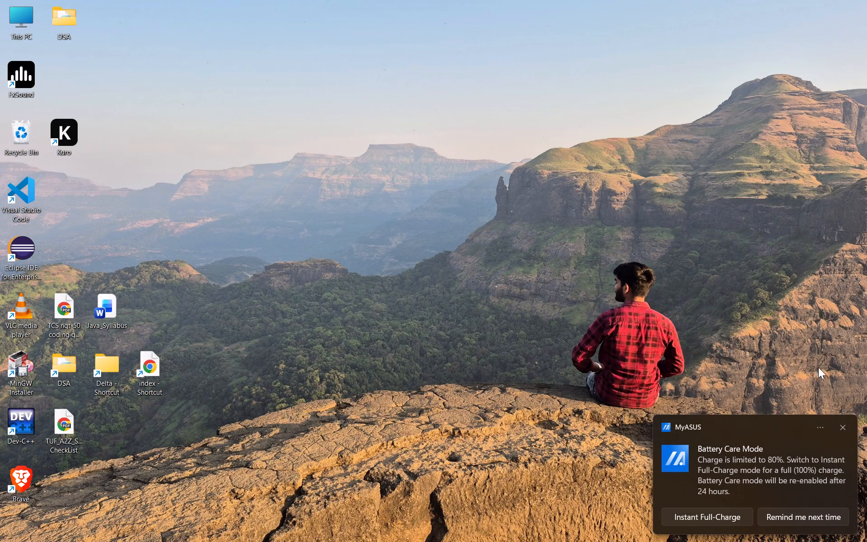
left_click(844, 435)
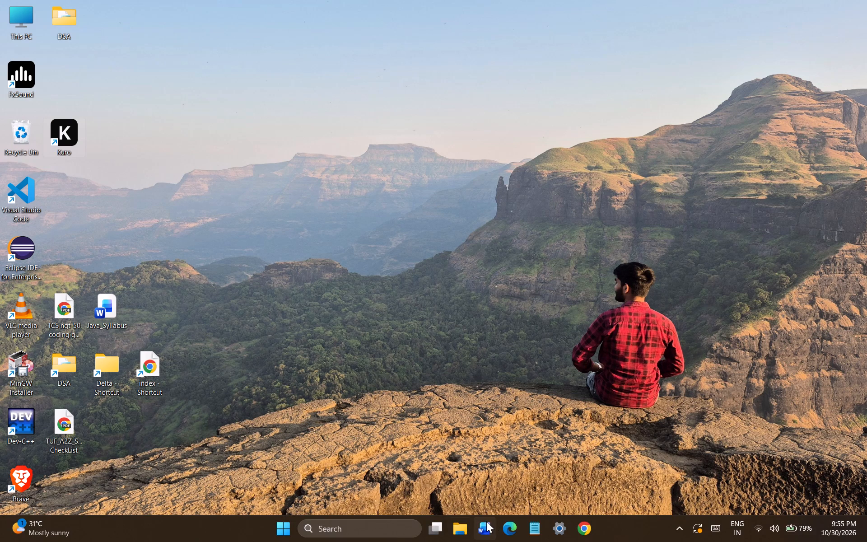
Open the presentations "Project Review- III Presentation" and "Project Review- II Presentation Final final" from the Downloads folder.
left_click(461, 527)
left_click(65, 315)
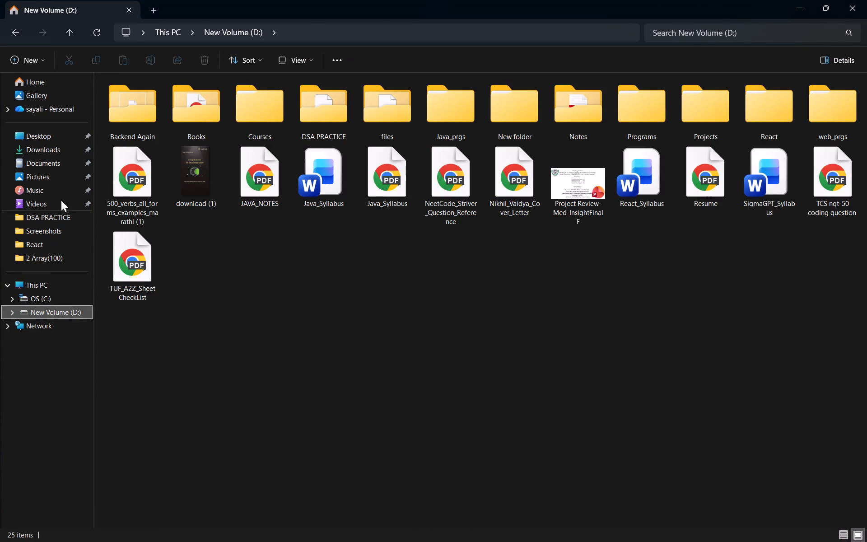
left_click(60, 152)
double_click(146, 112)
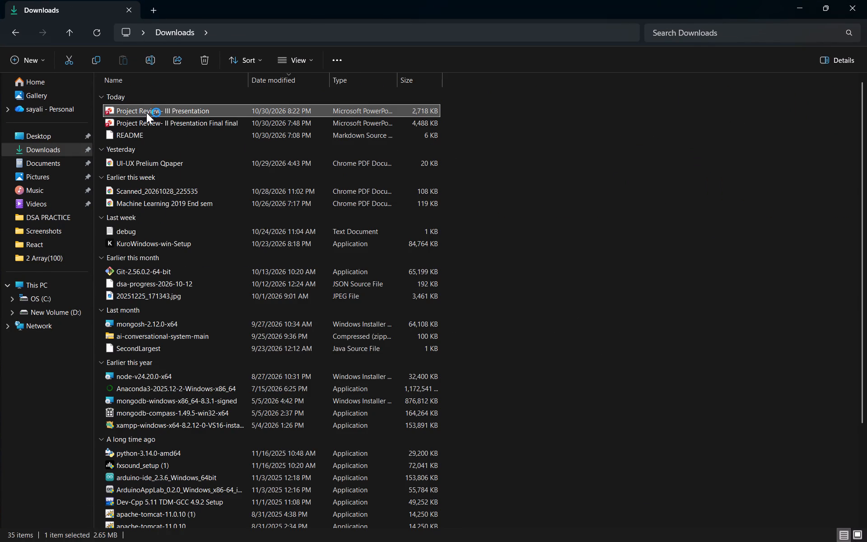
double_click(159, 121)
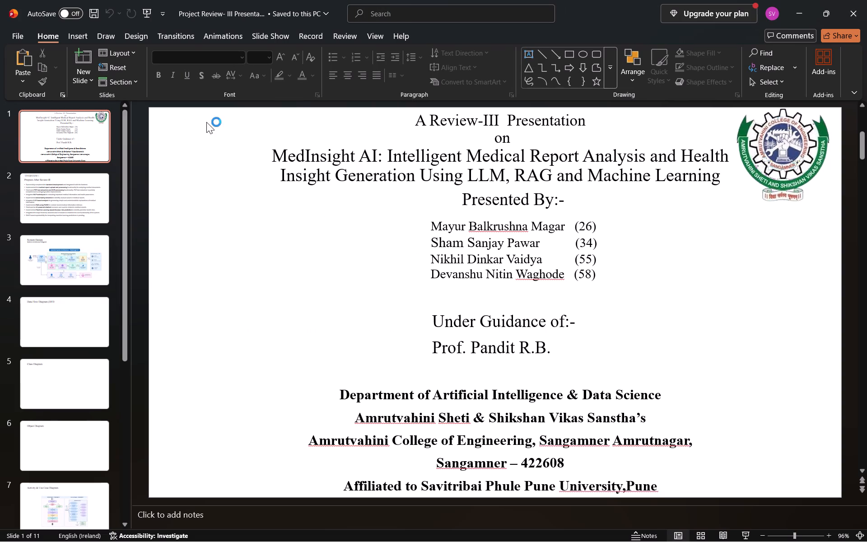
key("alt+Tab")
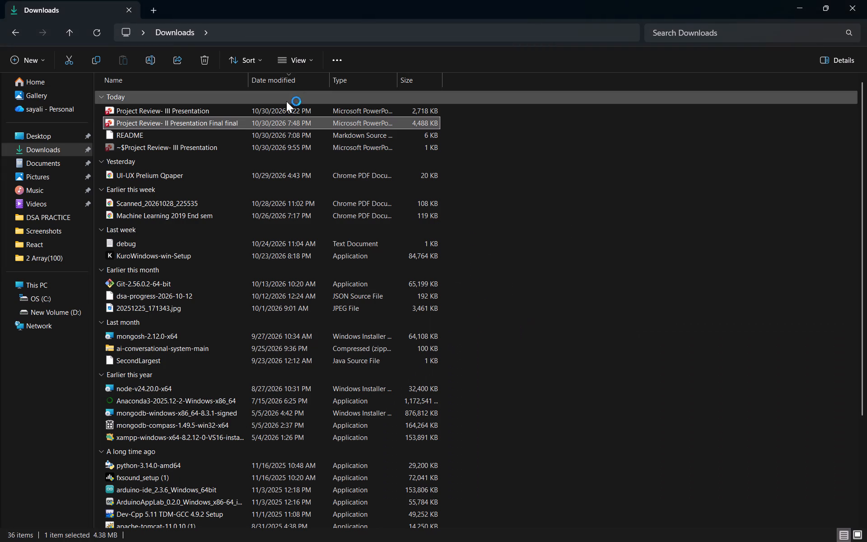
double_click(277, 122)
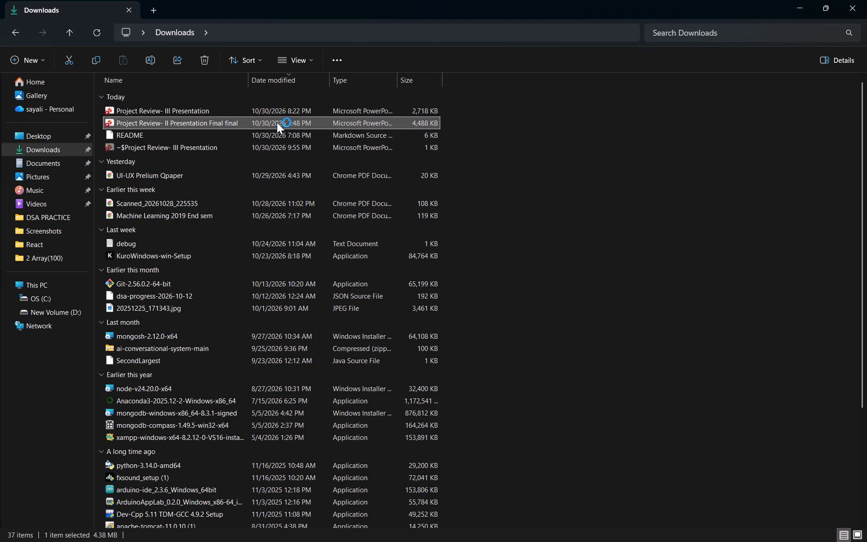
key("alt+Tab")
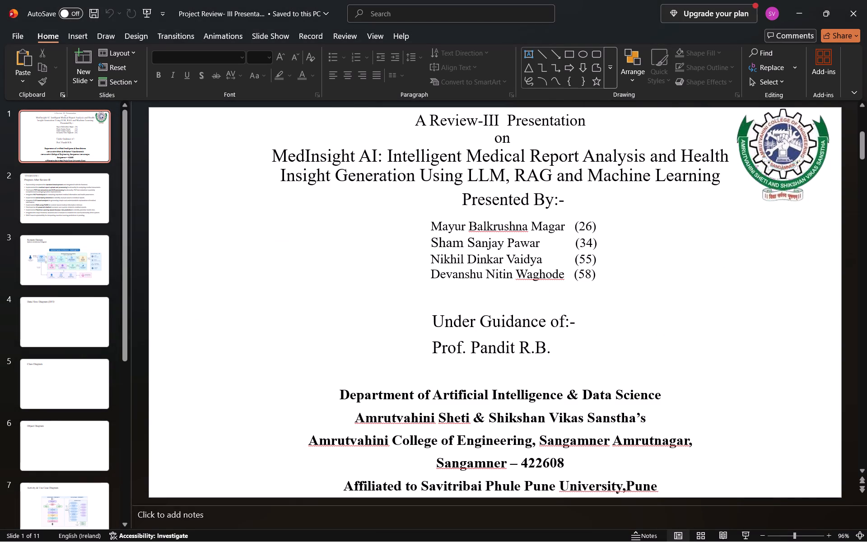
Review the Review-III presentation's slides from slide 2 through slide 10, checking the diagram, design validation and implementation progress slides.
left_click(80, 224)
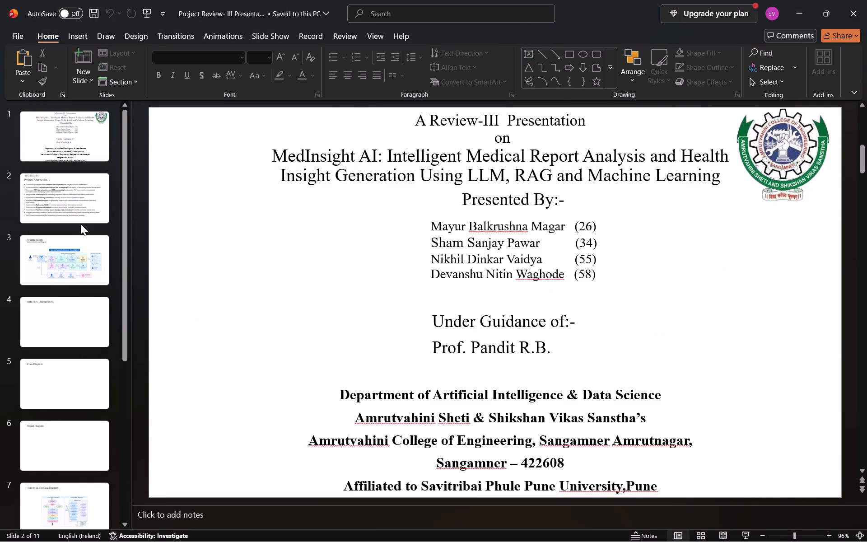
left_click(81, 239)
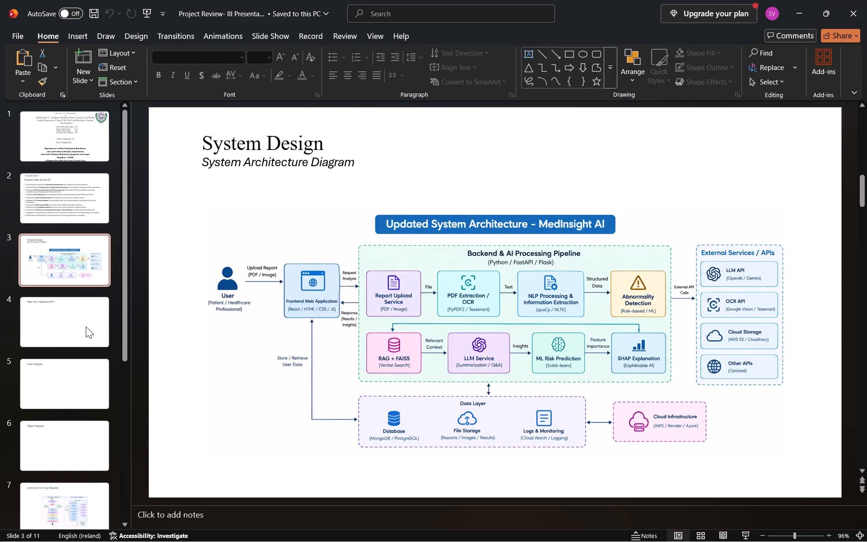
left_click(86, 333)
left_click(77, 385)
left_click(77, 448)
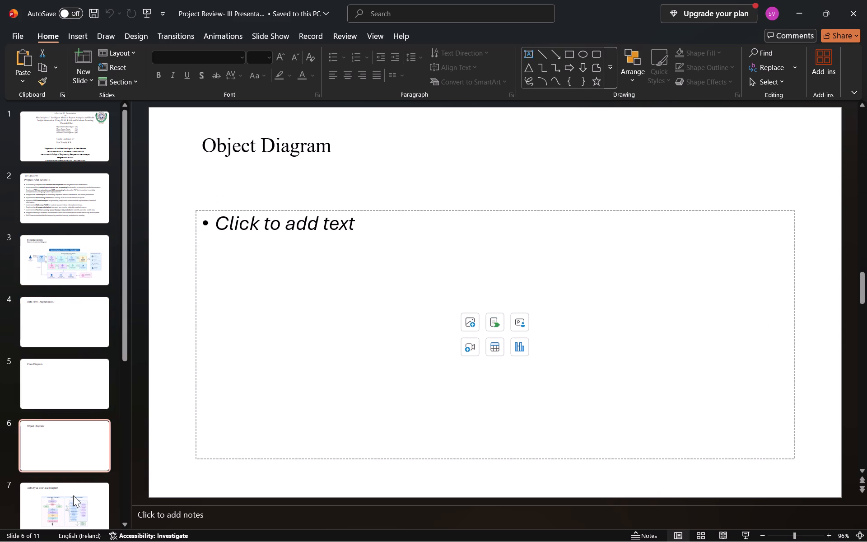
left_click(73, 498)
left_click(79, 439)
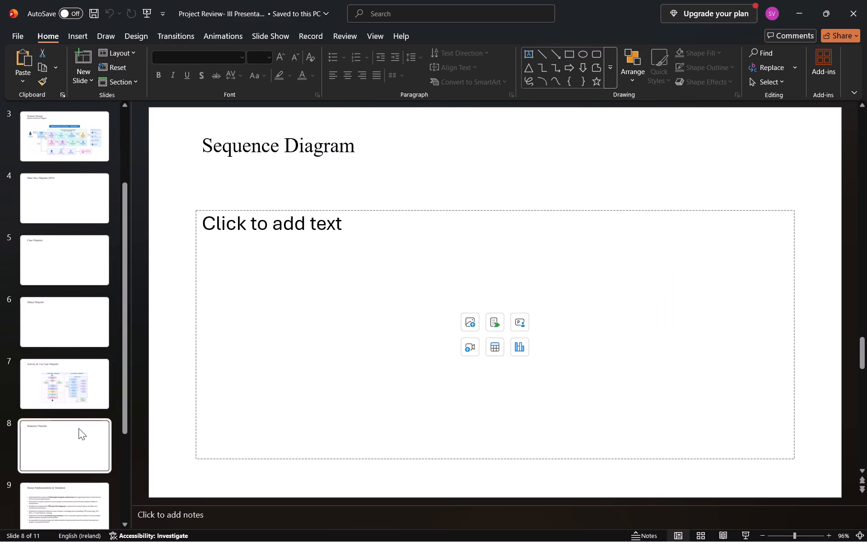
scroll(79, 428, "down", 1)
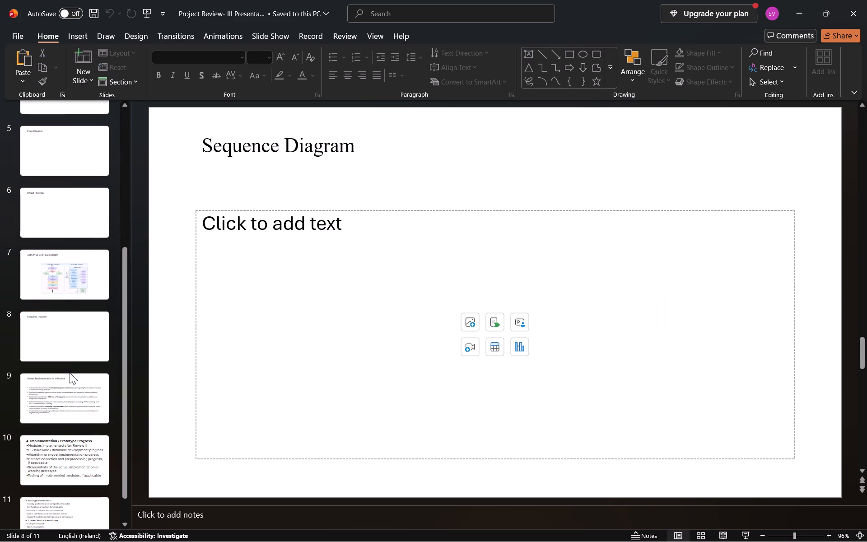
left_click(70, 373)
left_click(70, 384)
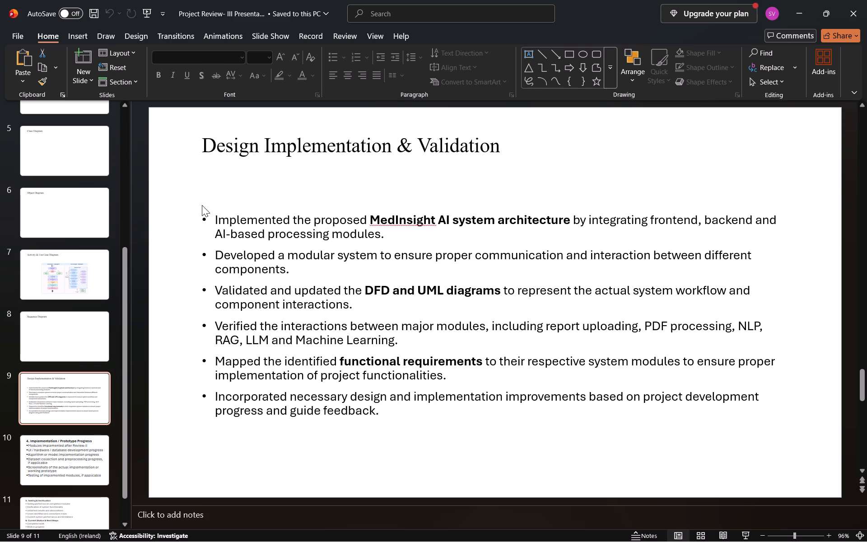
left_click(75, 345)
left_click(69, 389)
left_click(59, 449)
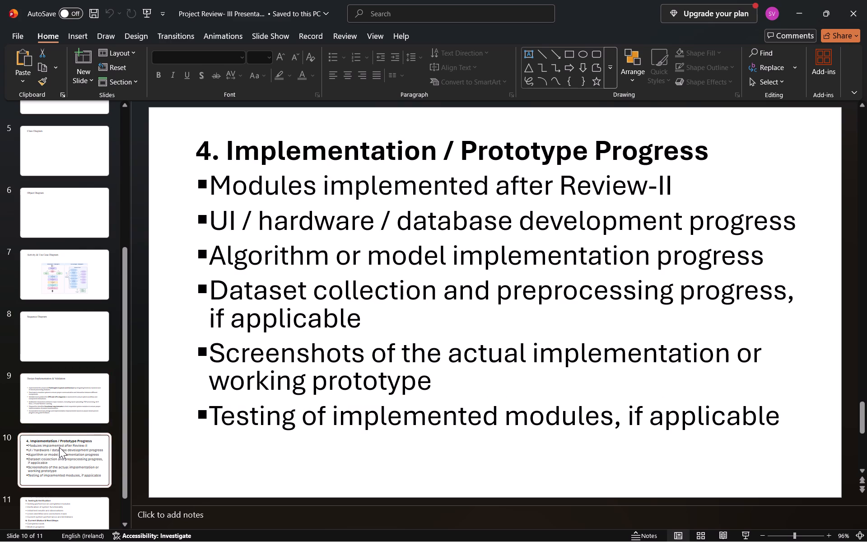
Insert a new slide directly after the "Design Implementation & Validation" slide.
right_click(76, 431)
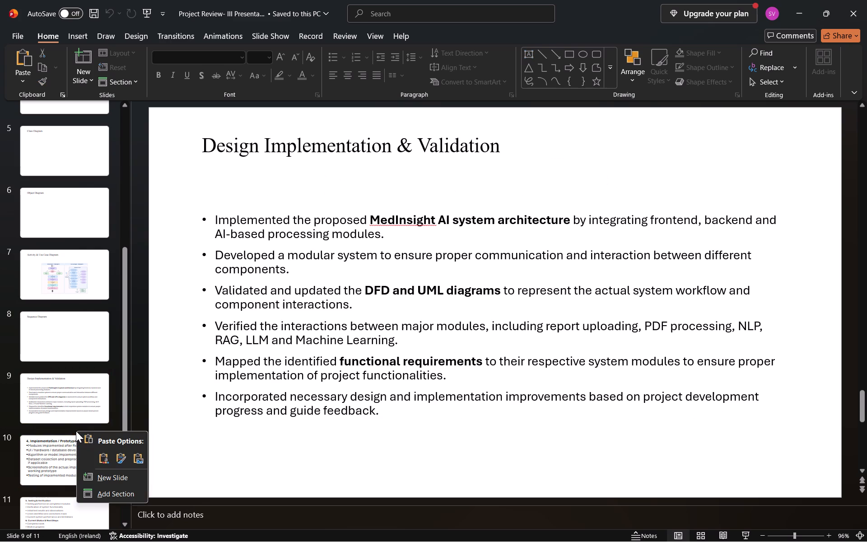
right_click(64, 428)
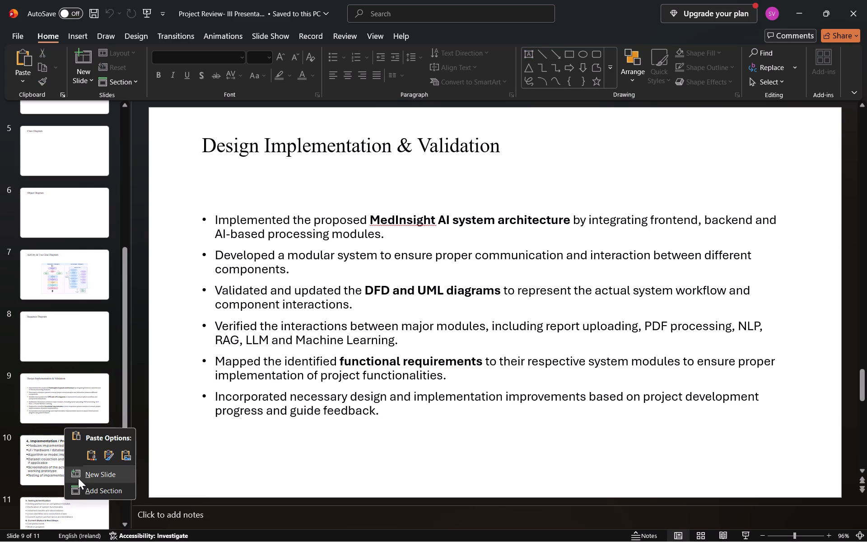
left_click(78, 478)
left_click(56, 408)
left_click(55, 449)
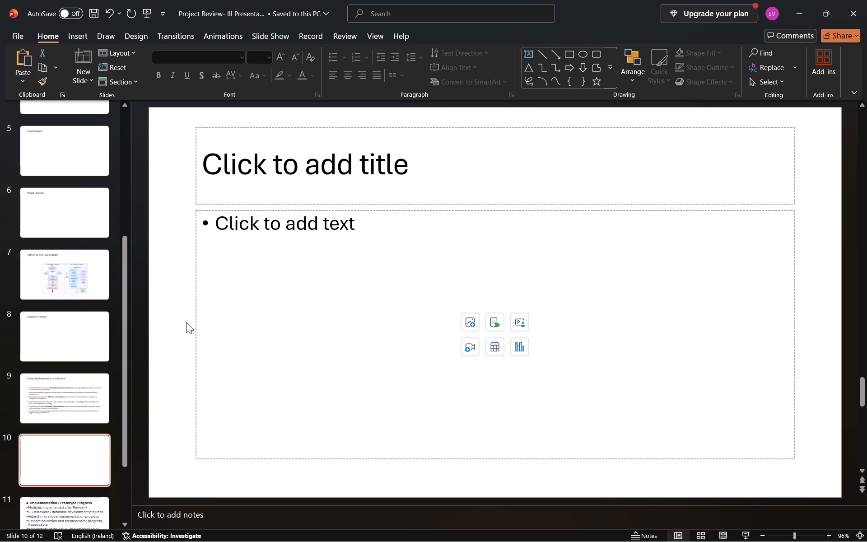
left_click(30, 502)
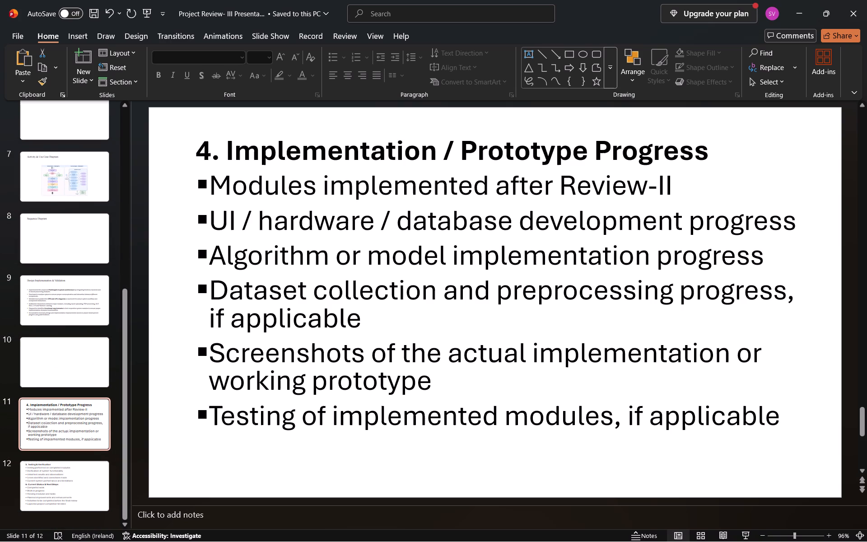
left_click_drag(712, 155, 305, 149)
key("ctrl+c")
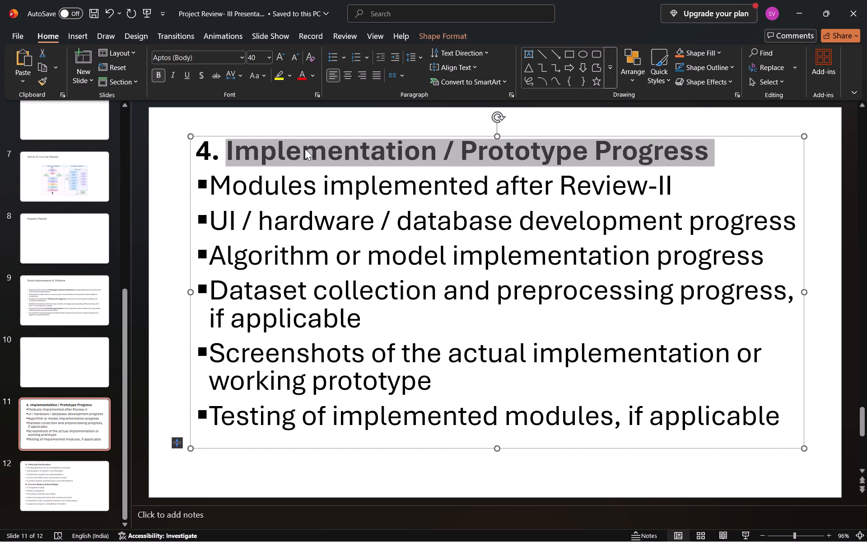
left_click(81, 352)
Replace the empty title placeholder on the new slide 10 with a copy of slide 9's "Design Implementation & Validation" title box.
left_click(92, 290)
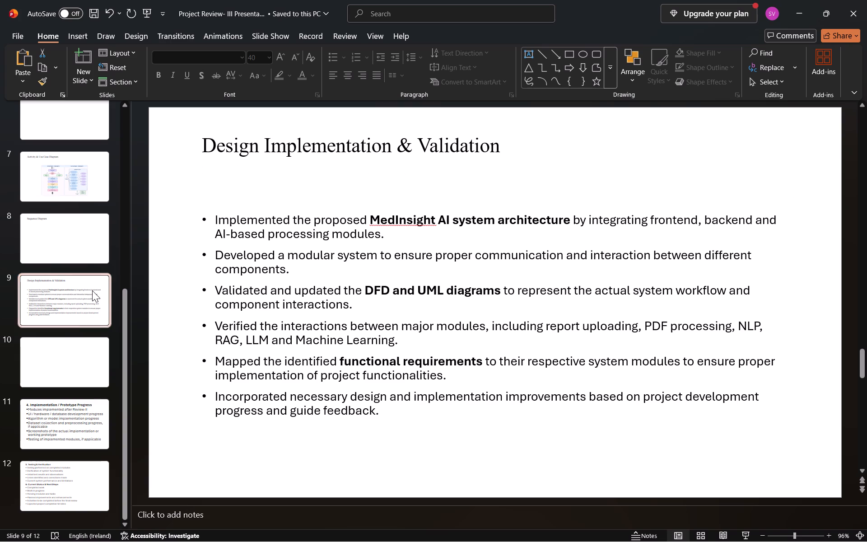
left_click(495, 126)
left_click(469, 135)
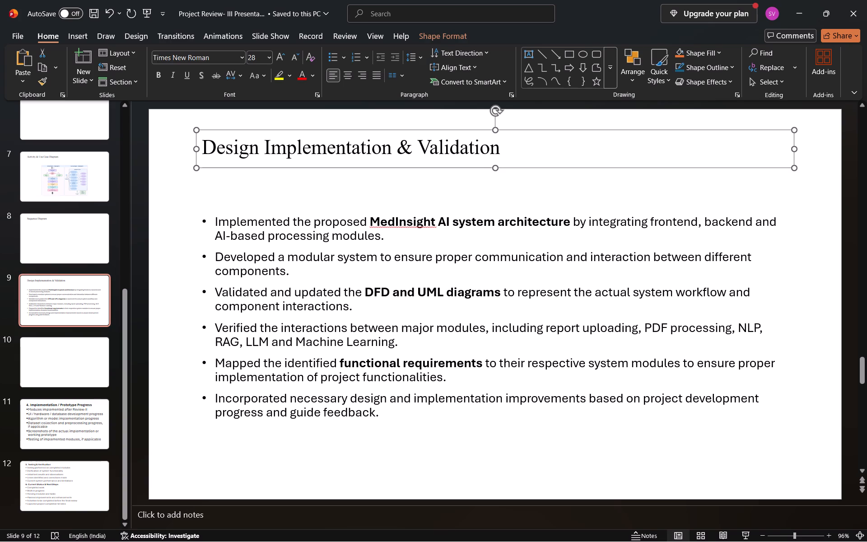
key("ctrl+c")
left_click(106, 361)
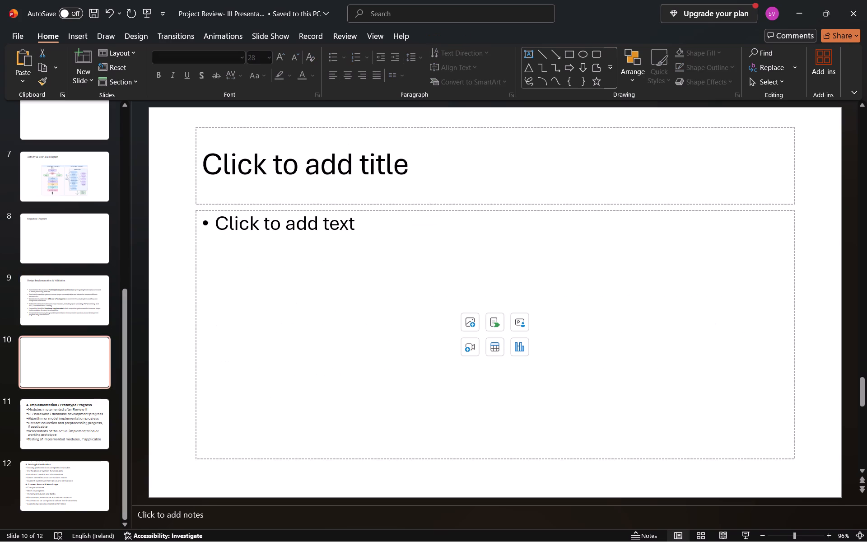
left_click(239, 200)
left_click(248, 132)
left_click(249, 128)
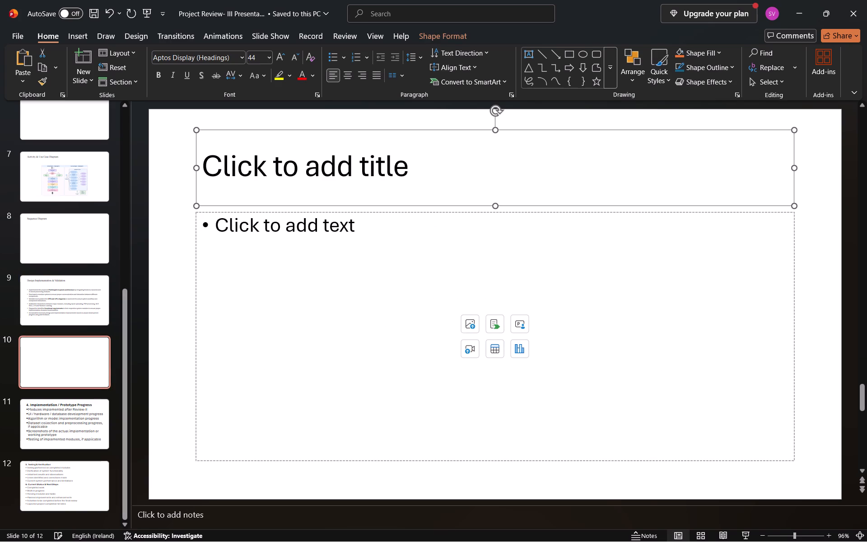
key("Delete")
key("ctrl+v")
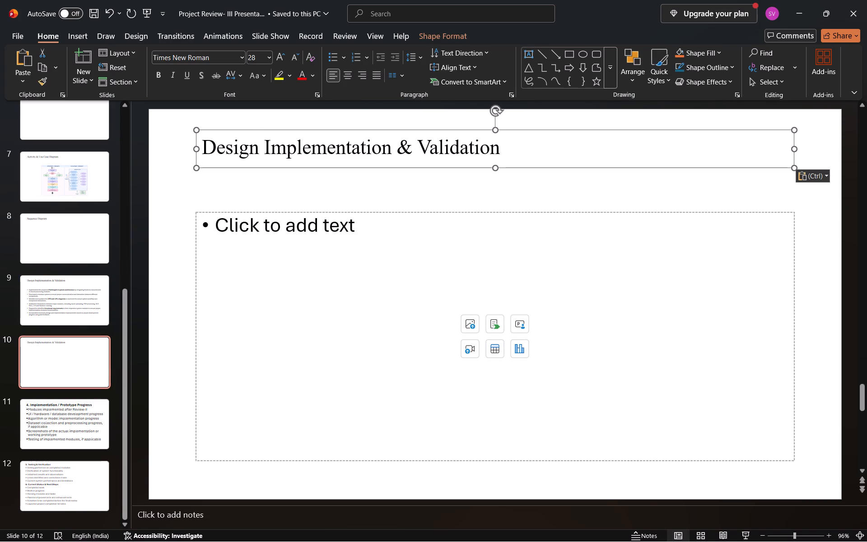
Change the title on slide 10 to "Implementation / Prototype progress", following the heading on slide 11.
left_click(88, 310)
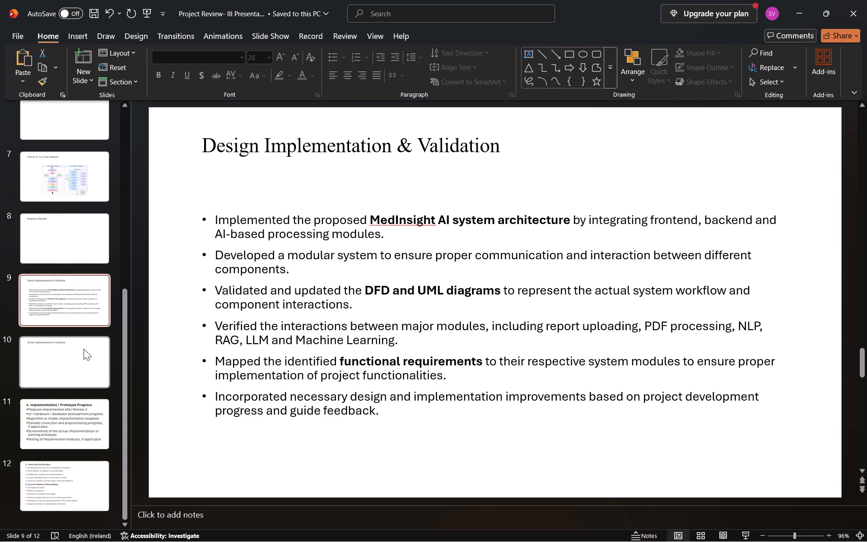
left_click(82, 358)
left_click(82, 426)
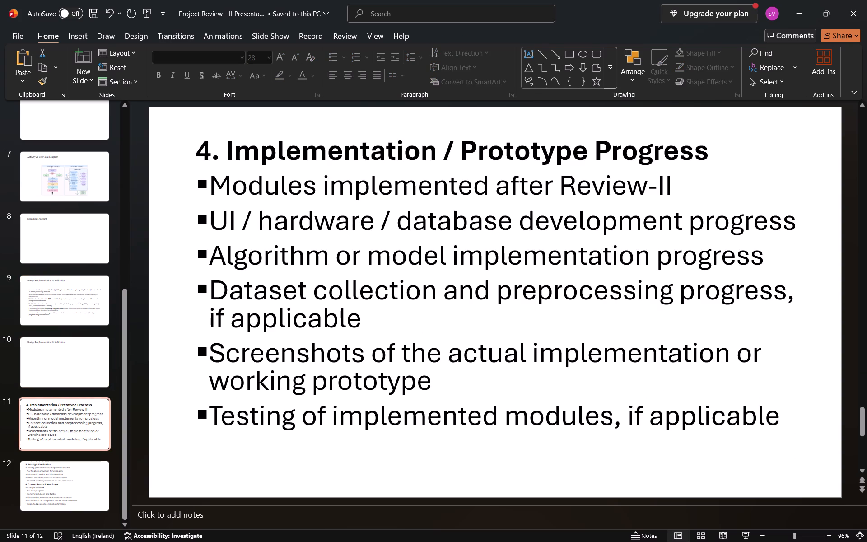
left_click_drag(440, 147, 688, 159)
key("ctrl+c")
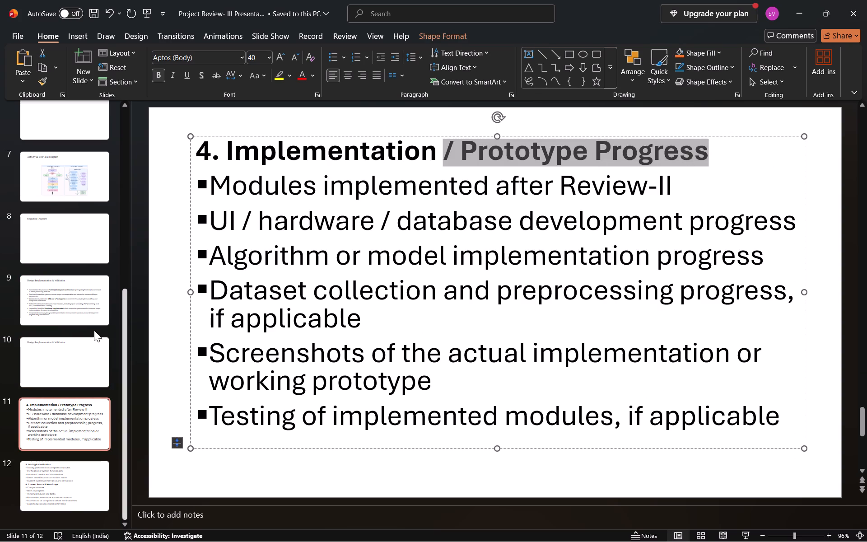
left_click(84, 351)
left_click(259, 140)
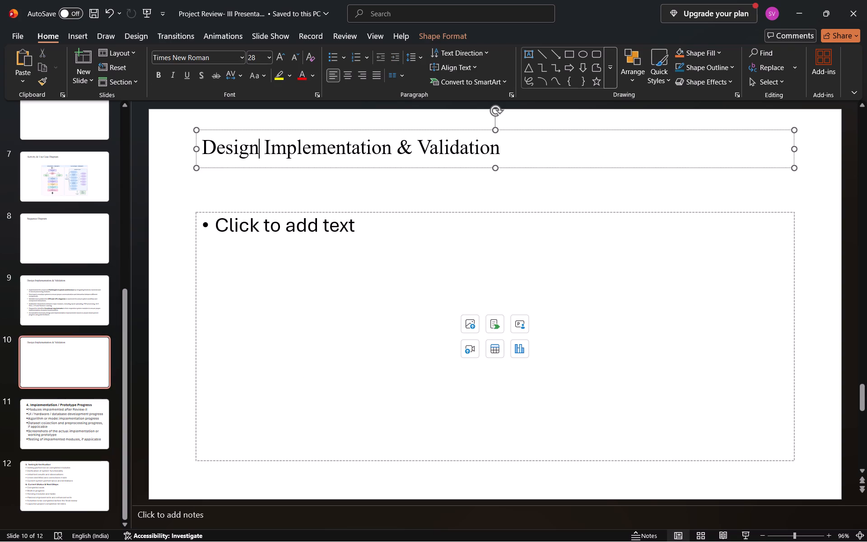
key("Right")
key("BackSpace")
key("BackSpace")
key("BackSpace")
key("BackSpace")
key("BackSpace")
key("BackSpace")
key("BackSpace")
key("BackSpace")
key("BackSpace")
key("BackSpace")
key("BackSpace")
key("BackSpace")
key("BackSpace")
key("BackSpace")
key("BackSpace")
key("BackSpace")
key("BackSpace")
key("BackSpace")
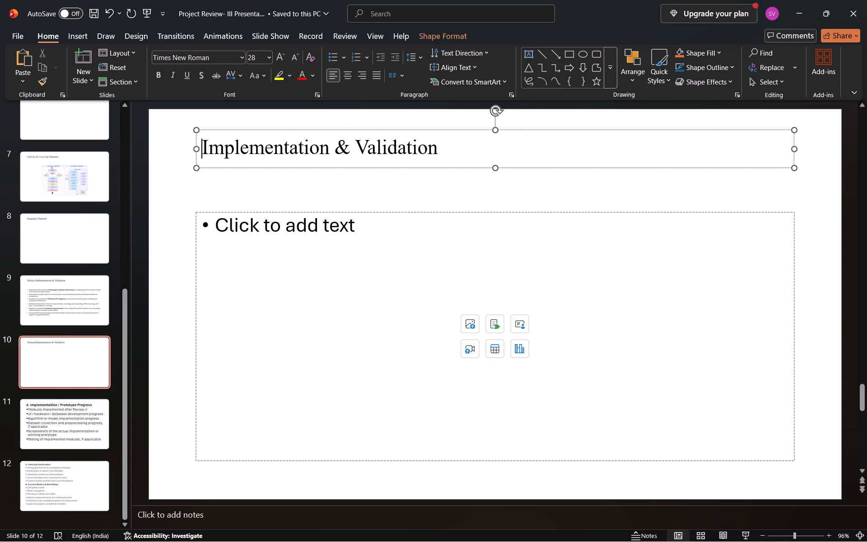
key("Right")
key("Right")
key("Right")
key("Right")
key("Right")
key("Right")
key("Right")
key("Right")
key("Right")
key("Right")
key("Right")
key("Right")
key("Right")
key("Right")
key("Right")
key("Right")
key("Right")
key("Right")
key("Right")
key("Right")
key("BackSpace")
key("BackSpace")
key("BackSpace")
key("BackSpace")
key("BackSpace")
key("BackSpace")
key("BackSpace")
key("BackSpace")
key("BackSpace")
key("BackSpace")
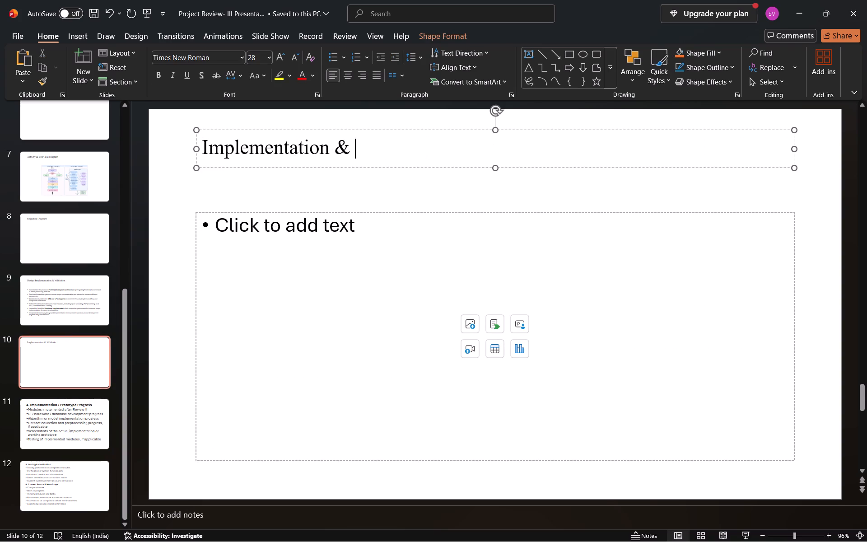
key("BackSpace")
key("BackSpace")
type("/ Prototype pro")
type("gress")
Capitalise the last word of slide 10's title so it reads "Implementation / Prototype Progress", matching the heading on slide 11.
left_click(29, 274)
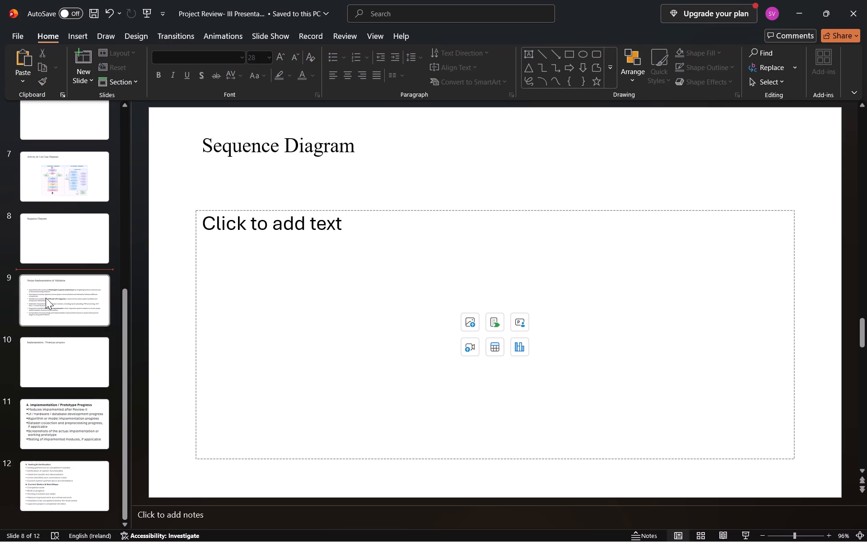
left_click(67, 450)
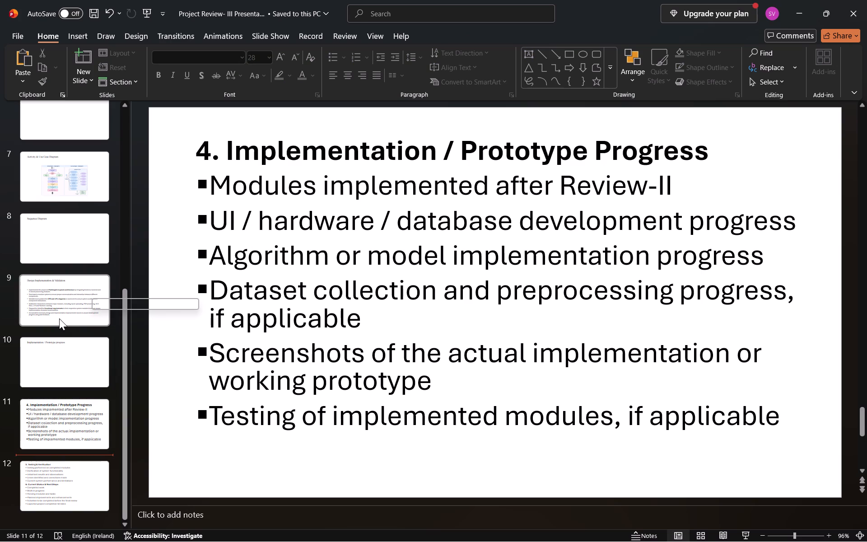
left_click(68, 354)
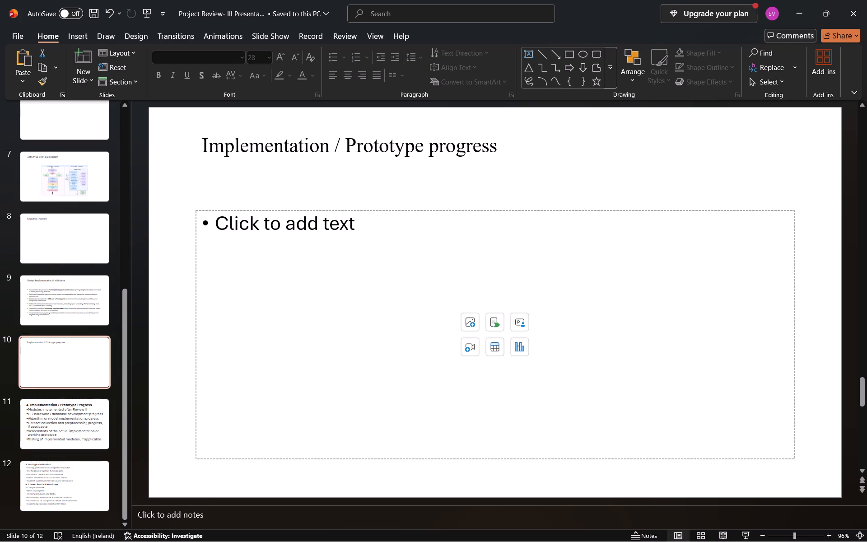
left_click(434, 145)
key("BackSpace")
key("shift+p")
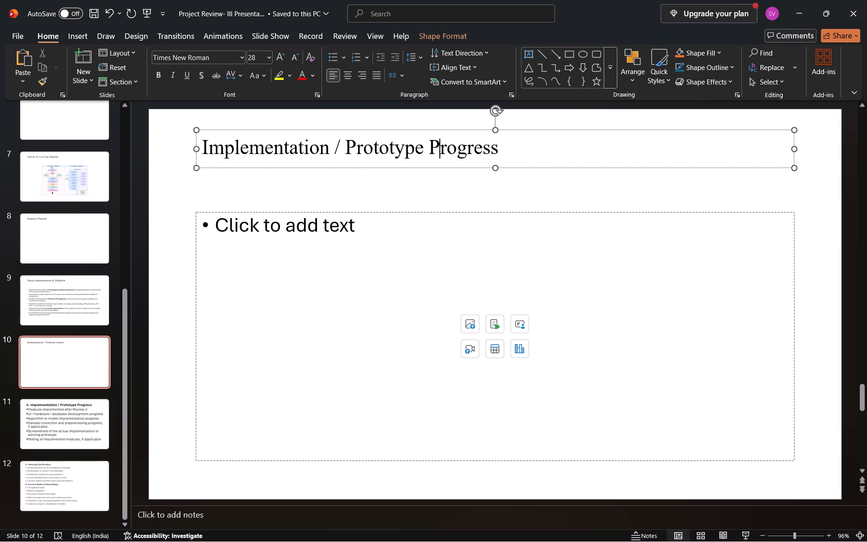
Compare the title on slide 10 with the "Design Implementation & Validation" title on slide 9.
left_click(107, 305)
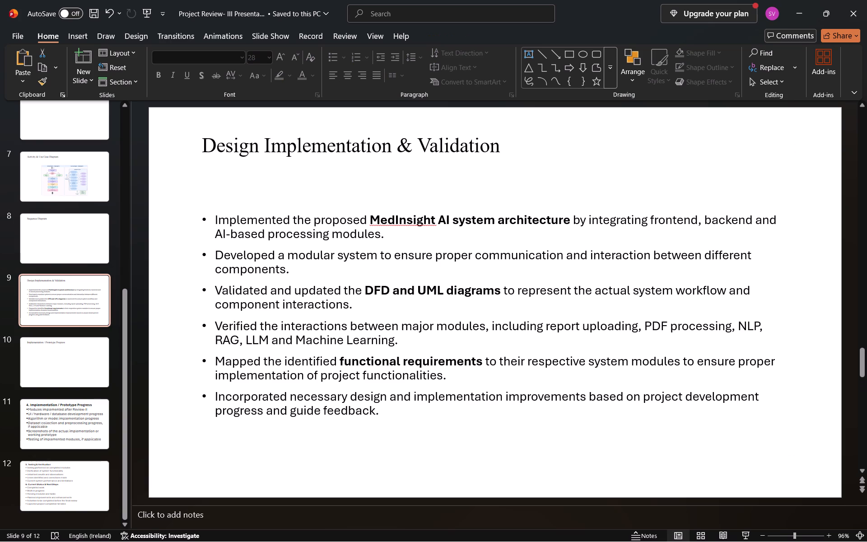
double_click(293, 136)
left_click(40, 336)
left_click(47, 342)
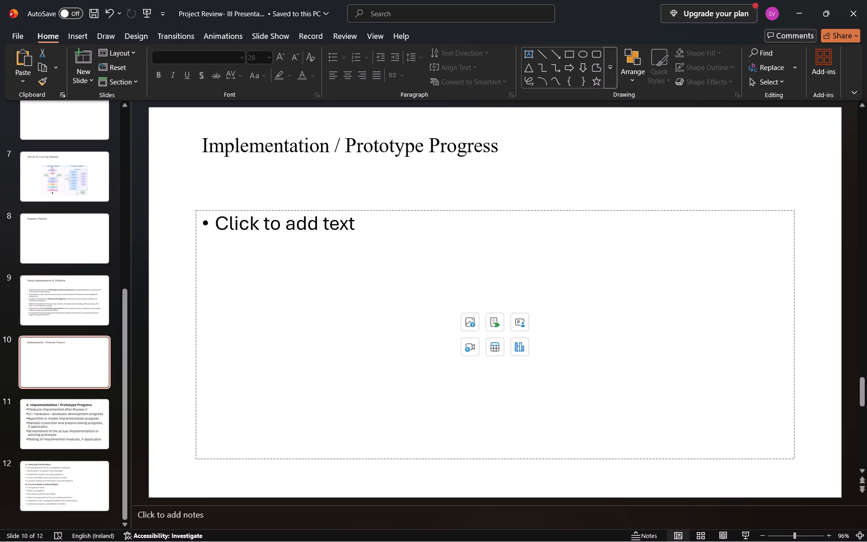
left_click(393, 127)
double_click(372, 143)
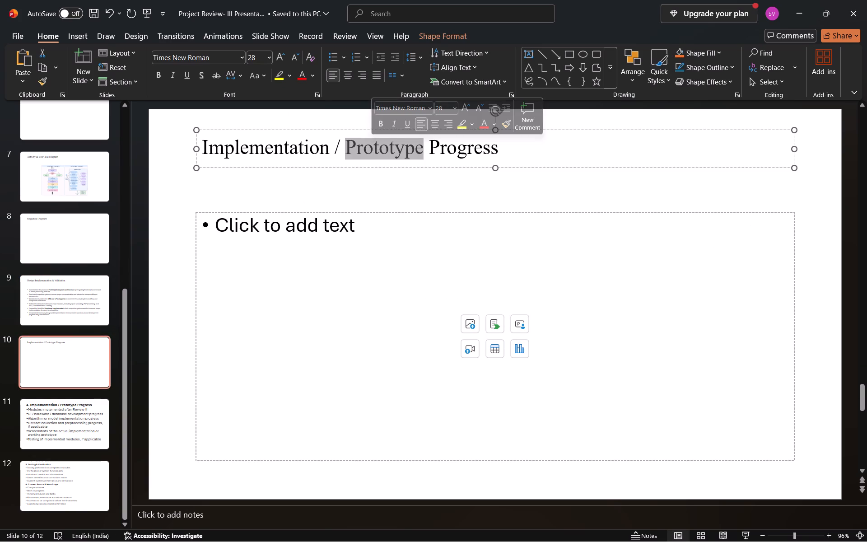
left_click(296, 262)
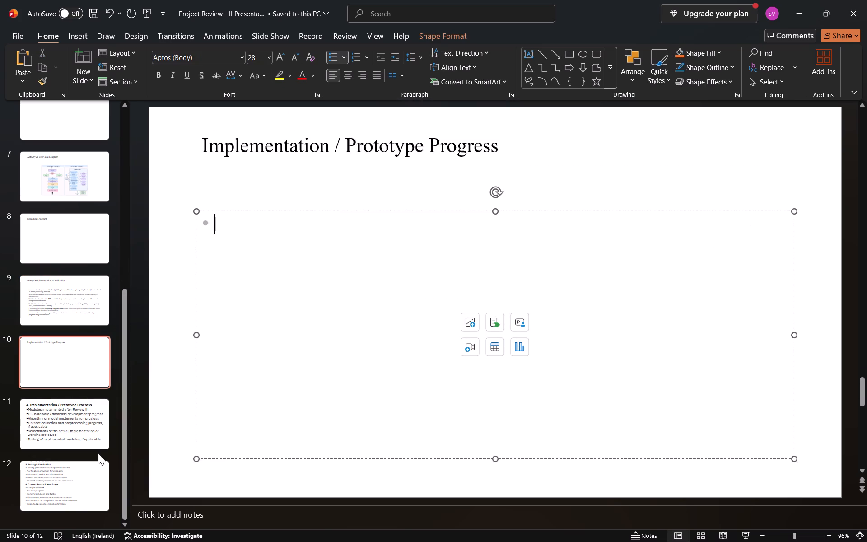
left_click(92, 442)
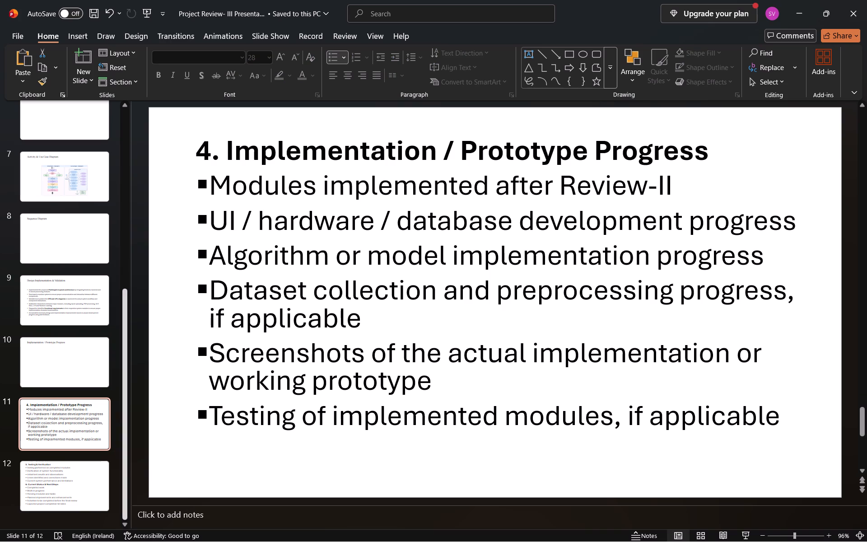
left_click_drag(224, 151, 697, 457)
key("ctrl+v")
key("ctrl+z")
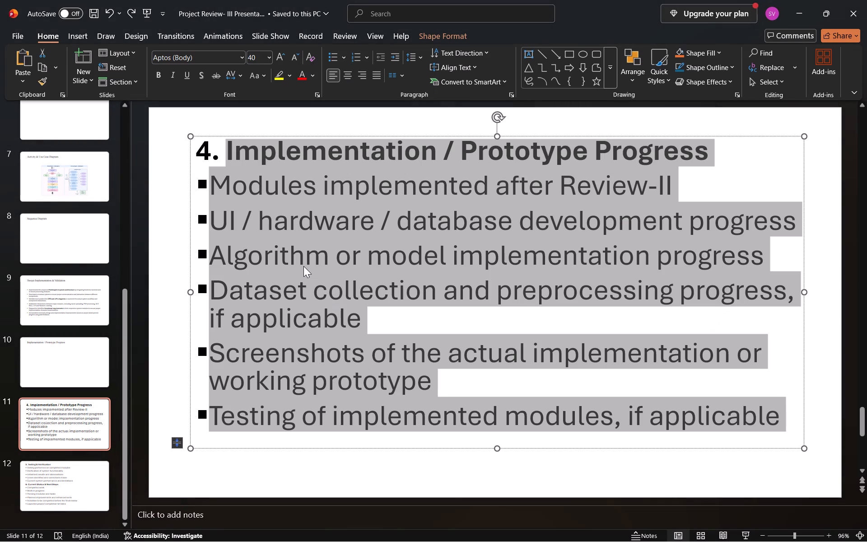
left_click(75, 349)
left_click(292, 258)
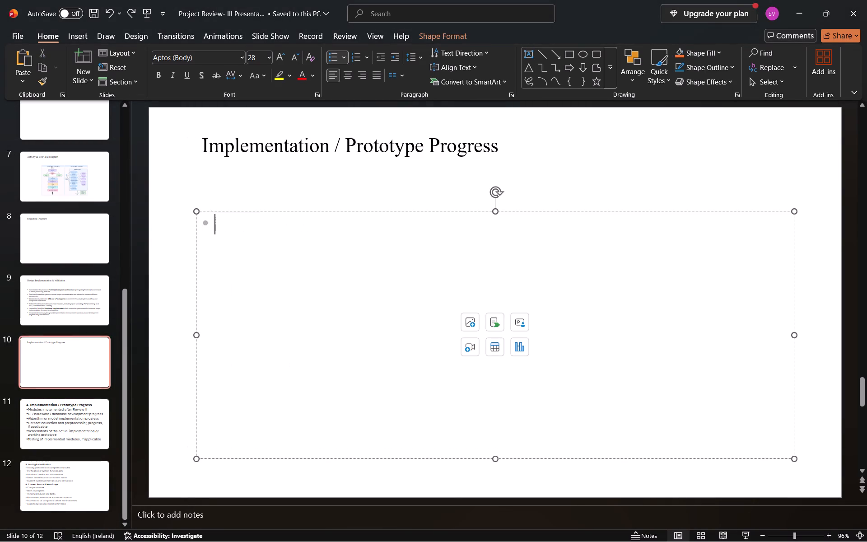
key("ctrl+v")
Delete the duplicate heading line at the start of slide 10's body text, leaving only the progress bullets.
left_click_drag(433, 217, 193, 220)
key("BackSpace")
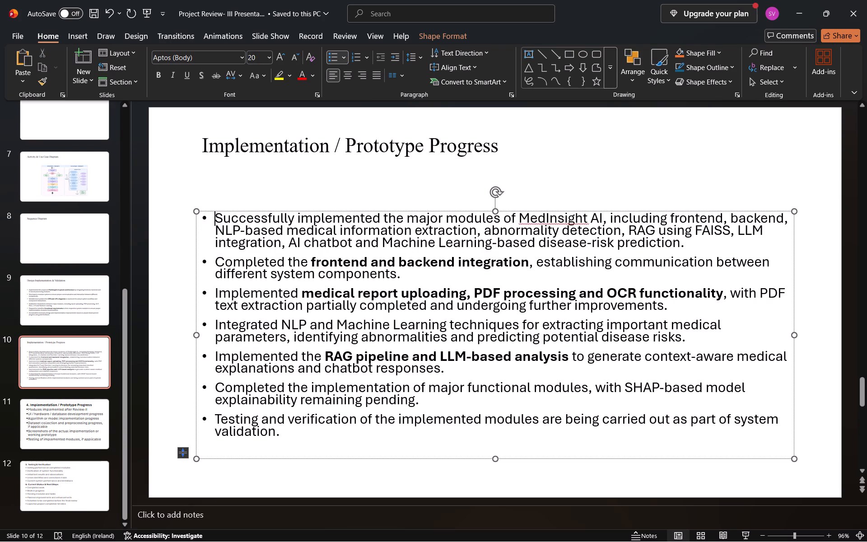
Set the font of all progress bullets in slide 10's body to Times New Roman.
left_click_drag(213, 215, 238, 234)
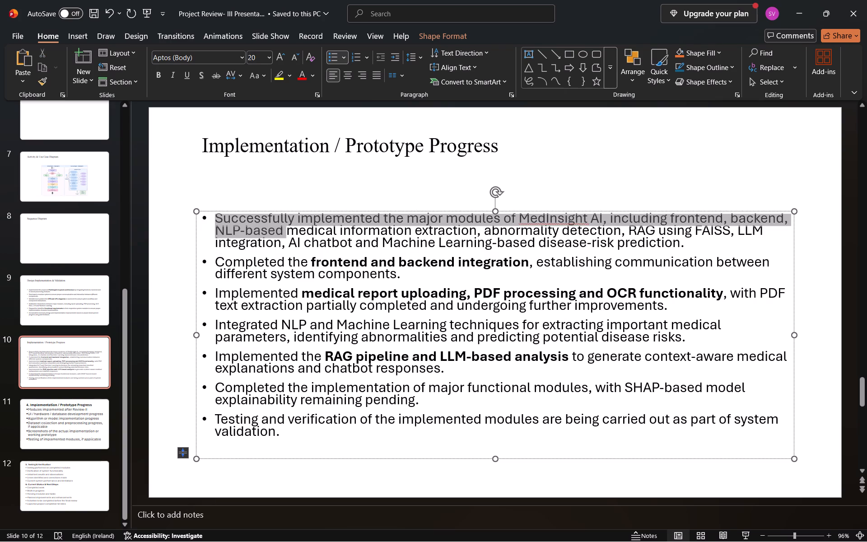
left_click_drag(238, 234, 718, 439)
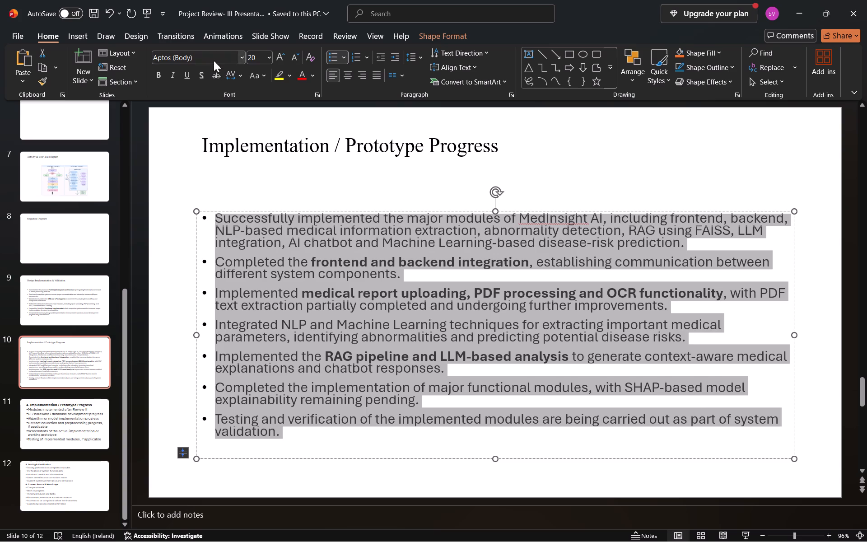
left_click(214, 61)
key("t")
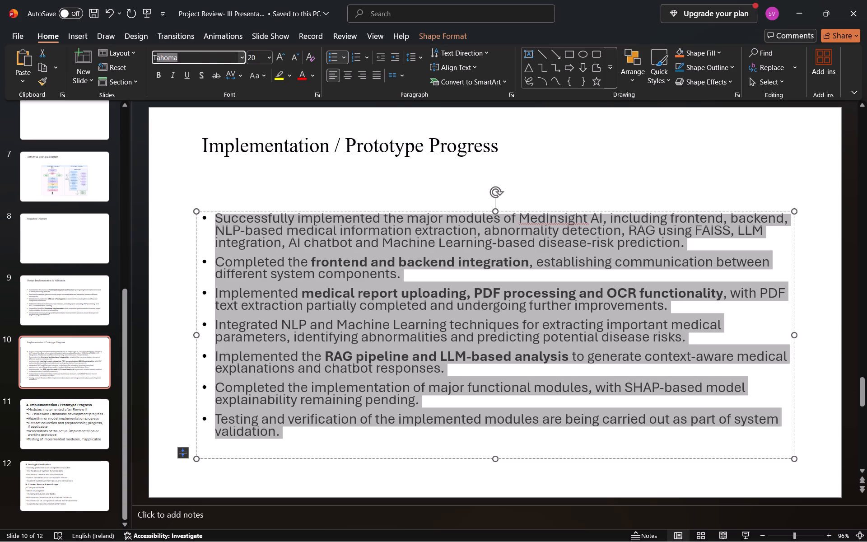
key("i")
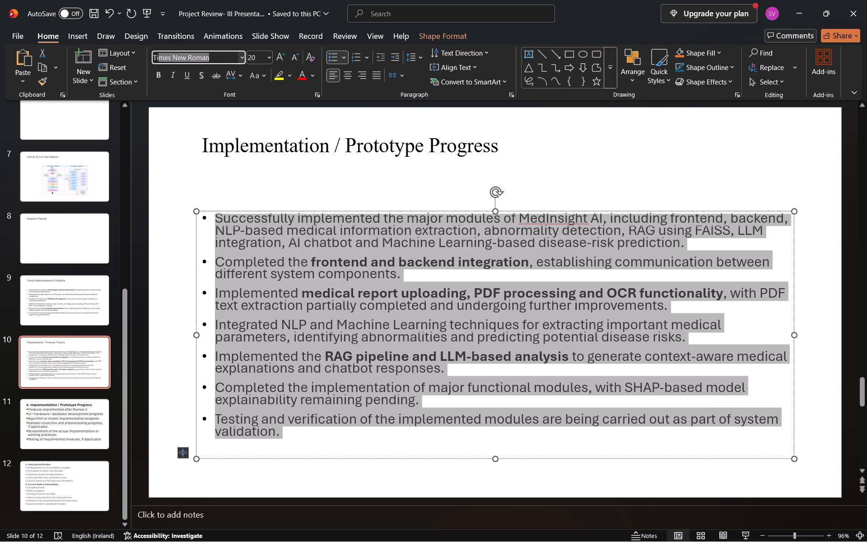
key("Right")
key("Return")
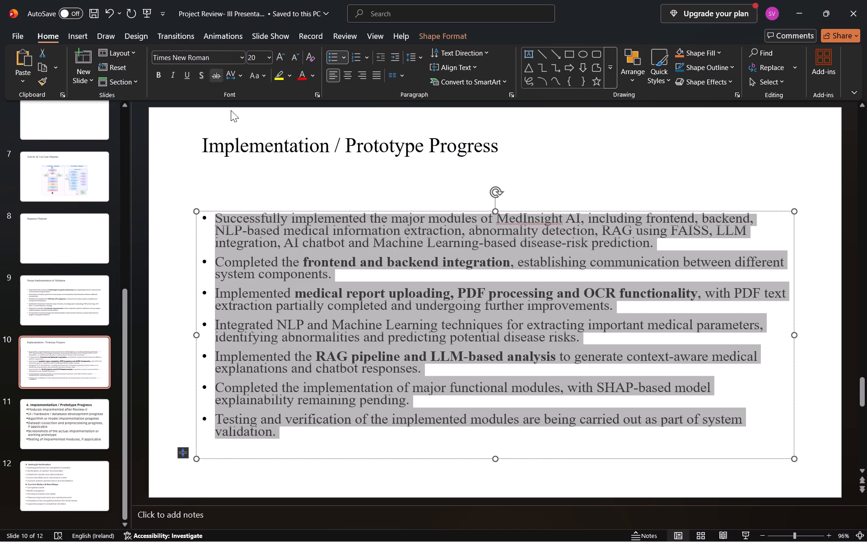
left_click(308, 272)
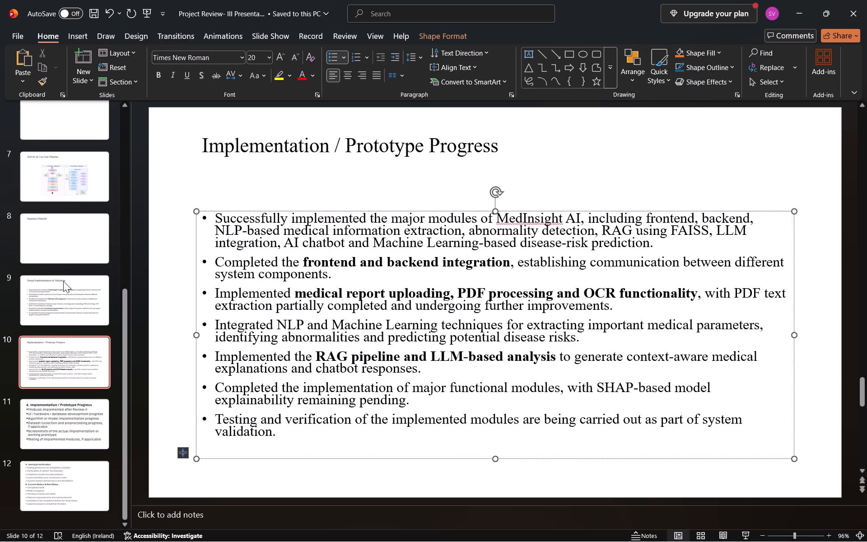
Change all body bullets on slide 9, "Design Implementation & Validation", to Times New Roman.
left_click(73, 296)
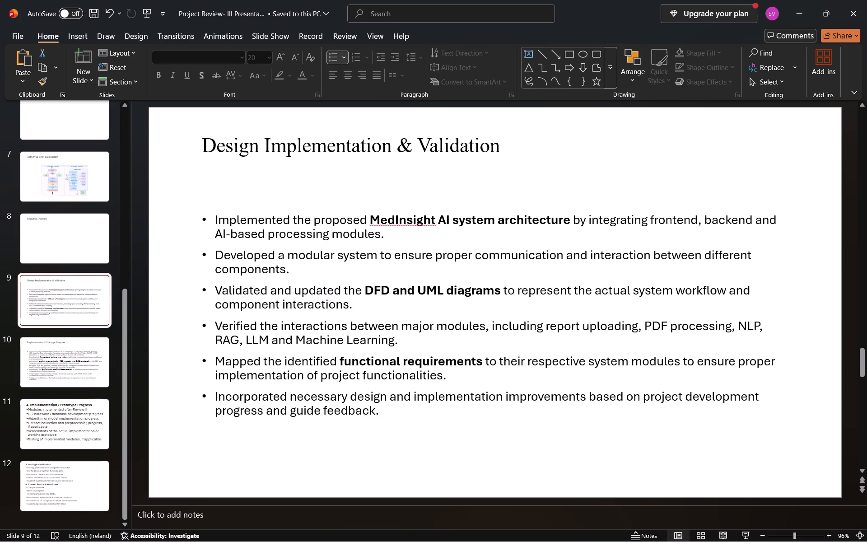
left_click_drag(217, 220, 732, 423)
left_click(228, 62)
left_click(211, 58)
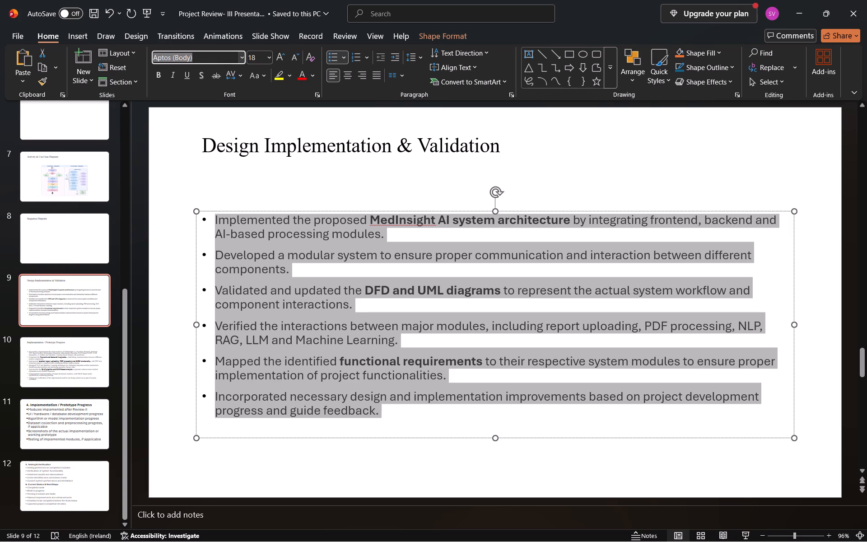
key("y")
key("BackSpace")
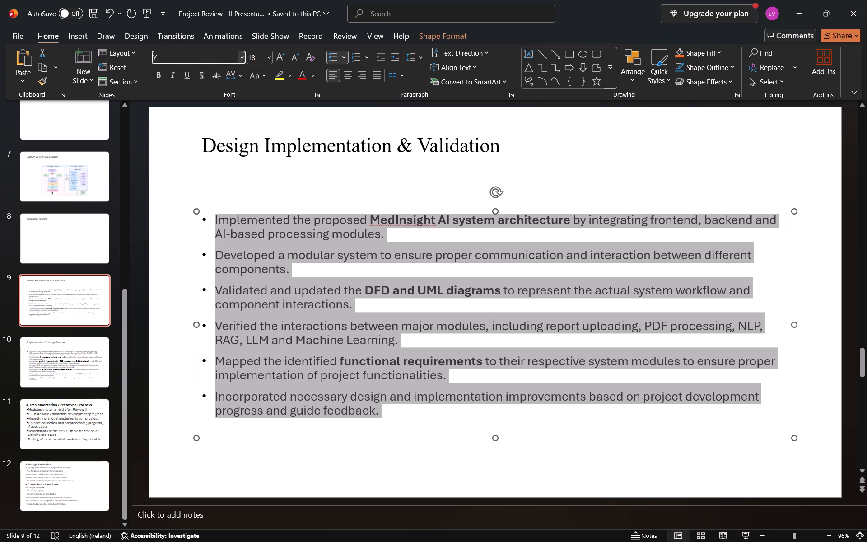
type("time")
key("BackSpace")
key("BackSpace")
key("BackSpace")
key("BackSpace")
key("BackSpace")
key("BackSpace")
key("BackSpace")
key("BackSpace")
key("BackSpace")
type("ti")
key("Right")
key("Return")
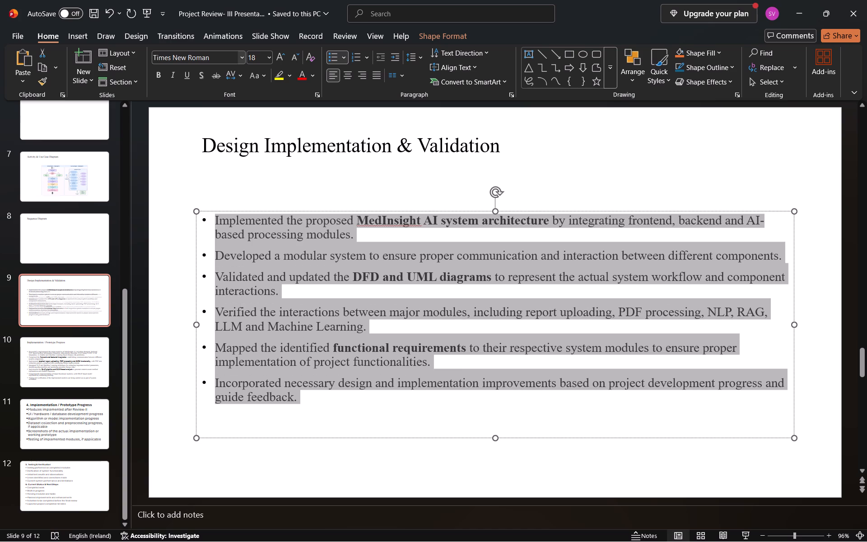
left_click(265, 263)
Check the title fonts on slides 9, 8, 7 and 6 for consistency.
double_click(250, 153)
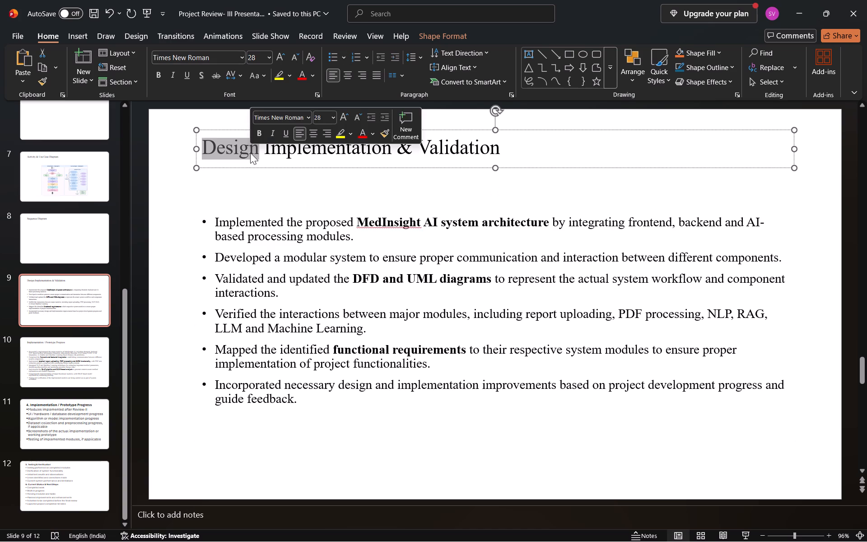
left_click(79, 224)
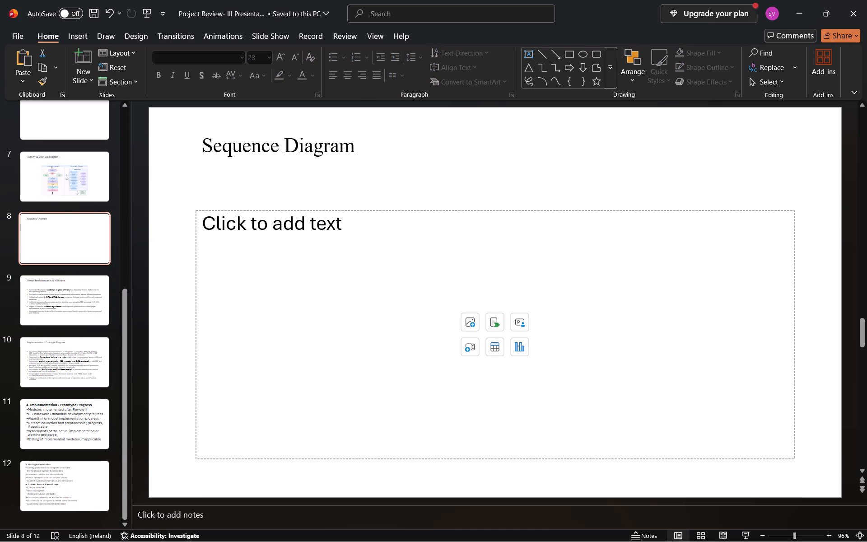
double_click(220, 149)
left_click(75, 191)
double_click(225, 140)
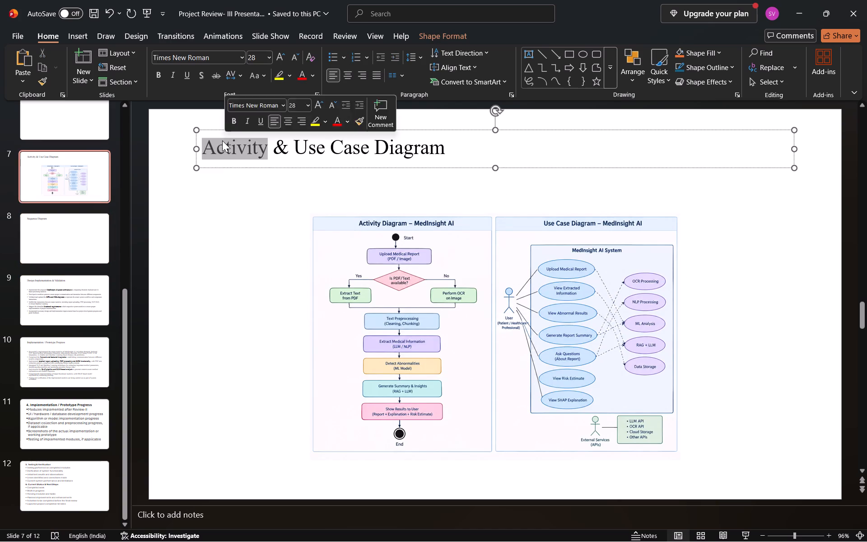
left_click(96, 140)
double_click(224, 144)
scroll(93, 209, "up", 2)
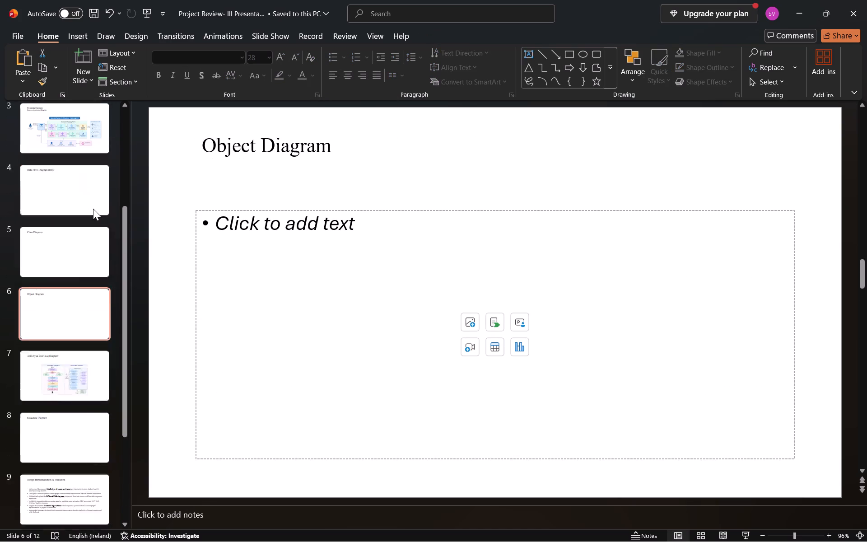
Change the "Progress After Review-II" bullets on slide 2 to Times New Roman.
left_click(74, 120)
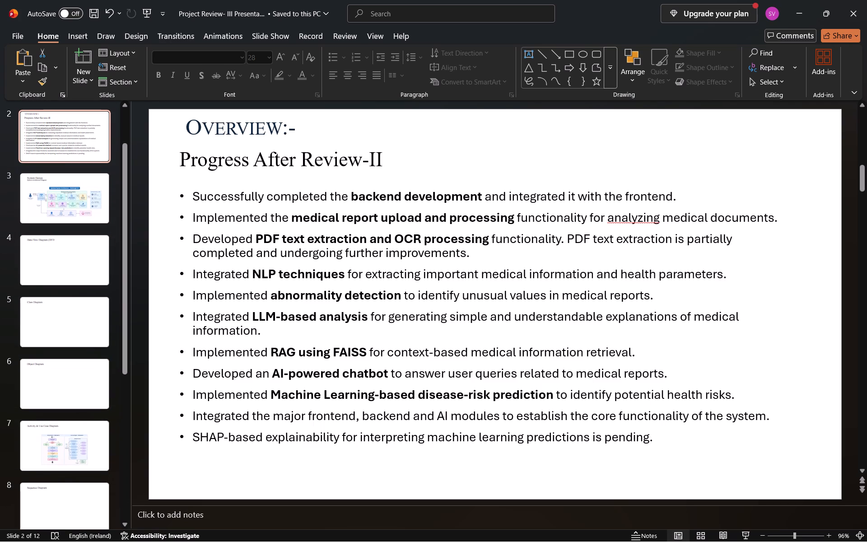
left_click_drag(188, 196, 653, 460)
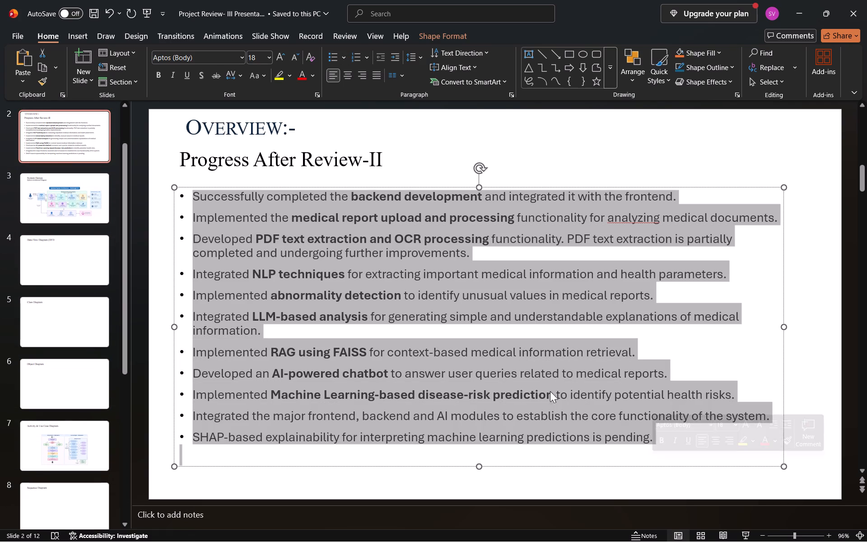
left_click(170, 50)
left_click(178, 66)
left_click(175, 59)
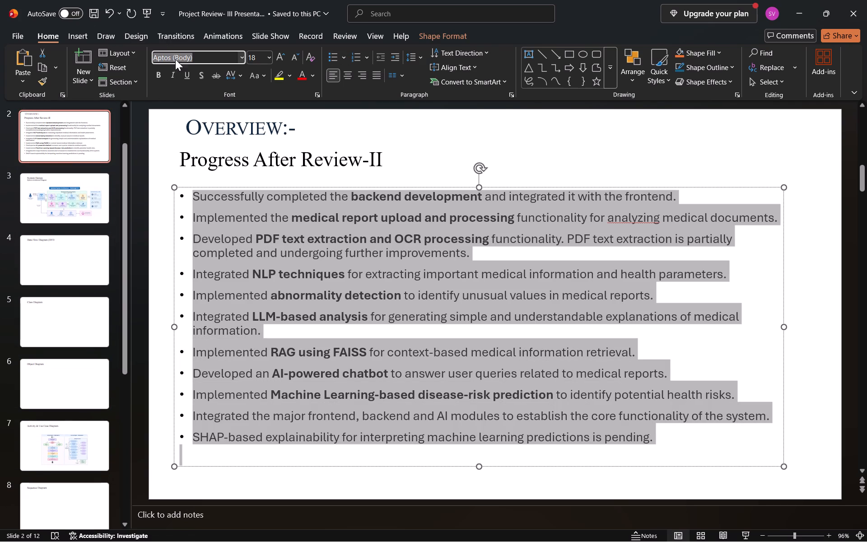
type("time")
key("Right")
key("Return")
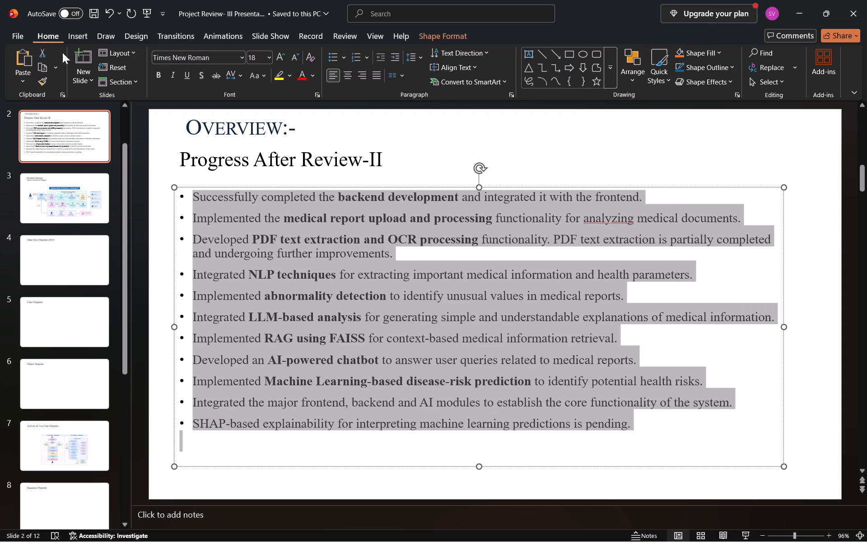
Check the fonts of the project title and heading text on the title slide.
scroll(73, 189, "up", 1)
left_click(68, 126)
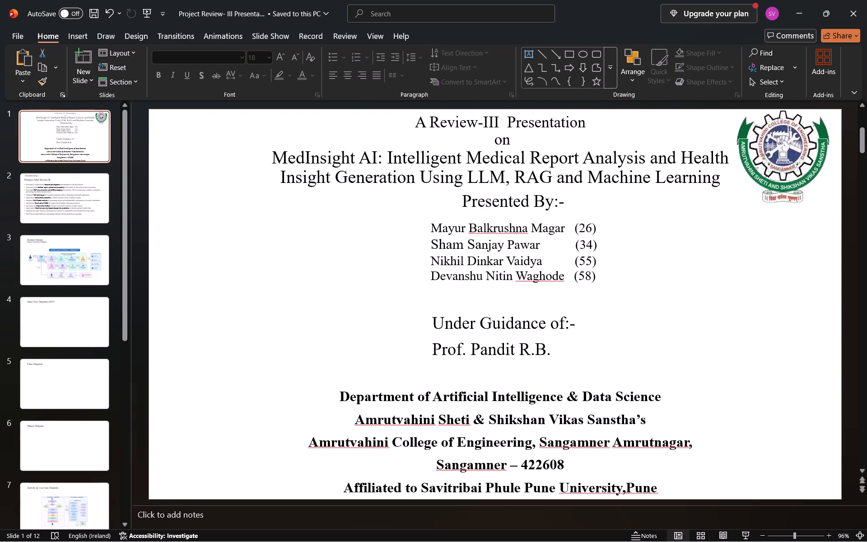
key("ctrl+a")
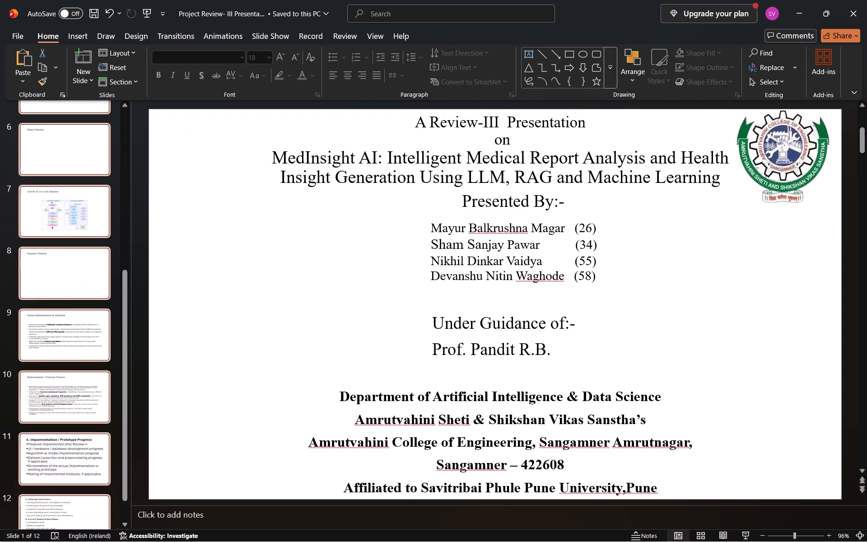
scroll(122, 214, "up", 10)
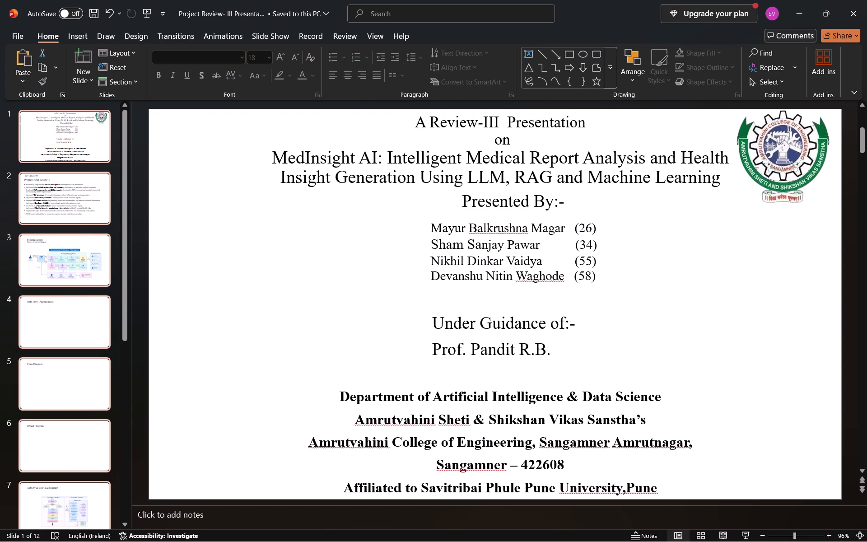
left_click_drag(275, 154, 388, 180)
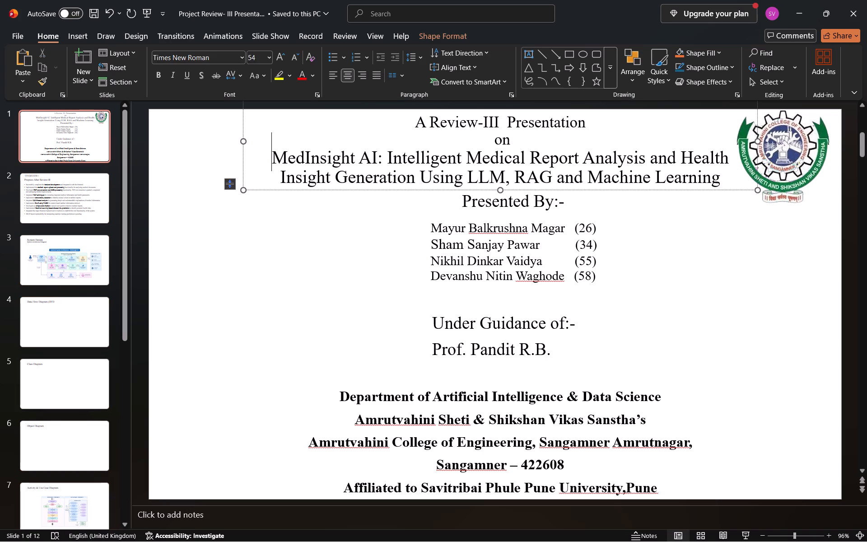
left_click_drag(388, 180, 839, 244)
left_click_drag(411, 117, 598, 134)
left_click(311, 261)
Review slide 4 and slides 7 through 10 to check their content and styling.
left_click_drag(51, 325, 51, 332)
scroll(44, 391, "down", 1)
scroll(39, 291, "down", 2)
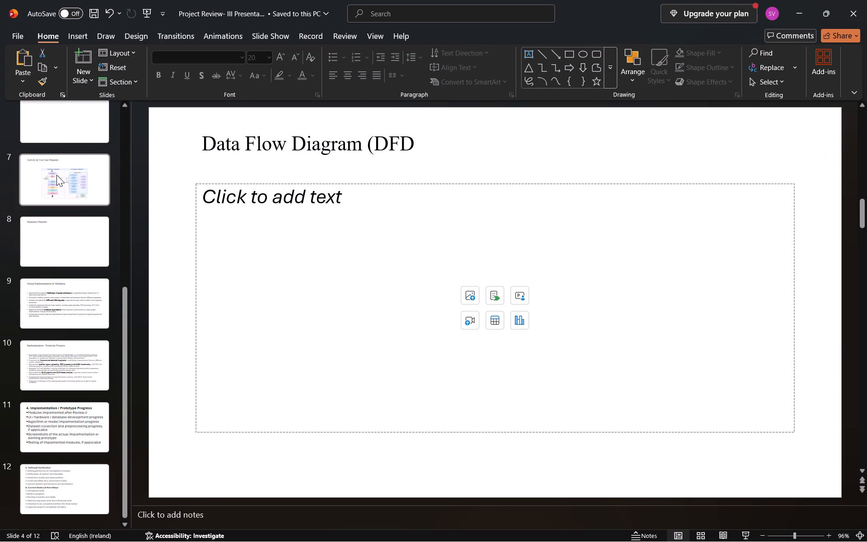
left_click(56, 175)
left_click(56, 241)
left_click(55, 296)
left_click(61, 383)
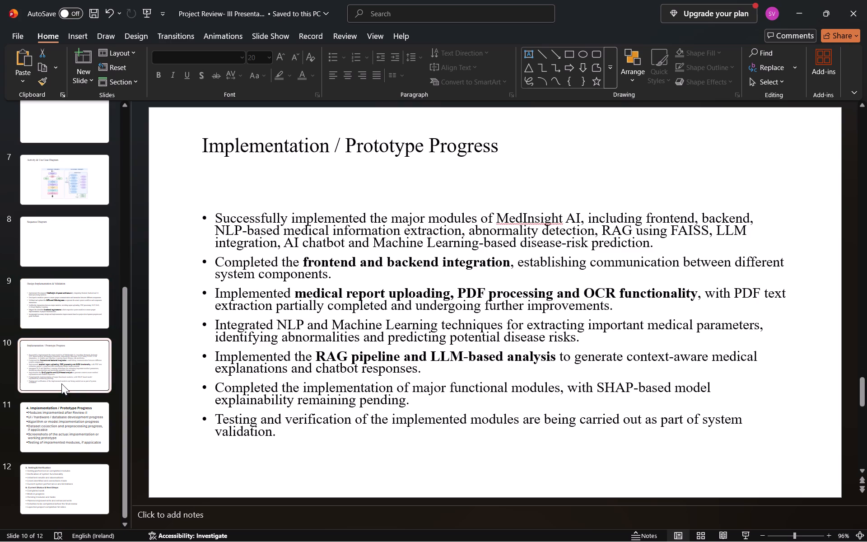
Delete the outline slide "4. Implementation / Prototype Progress" that follows the finished slide 10.
left_click(56, 429)
scroll(68, 369, "down", 1)
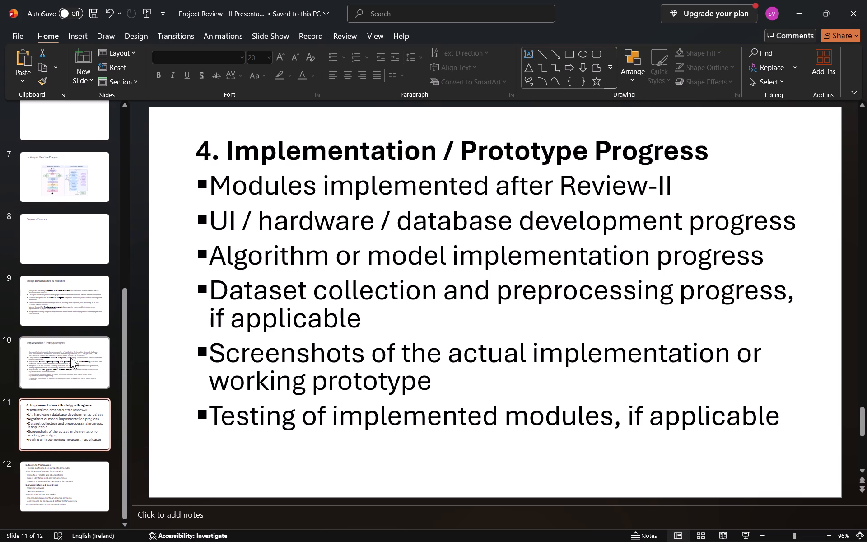
right_click(67, 426)
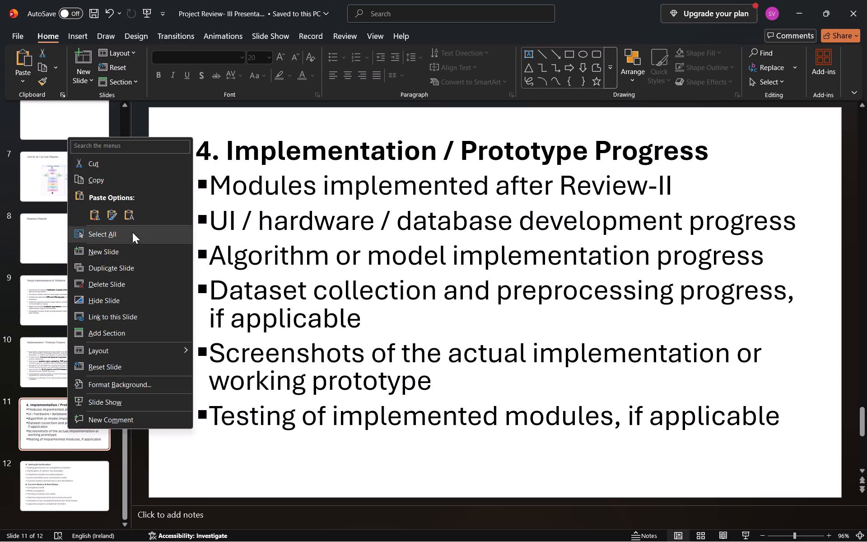
left_click(123, 288)
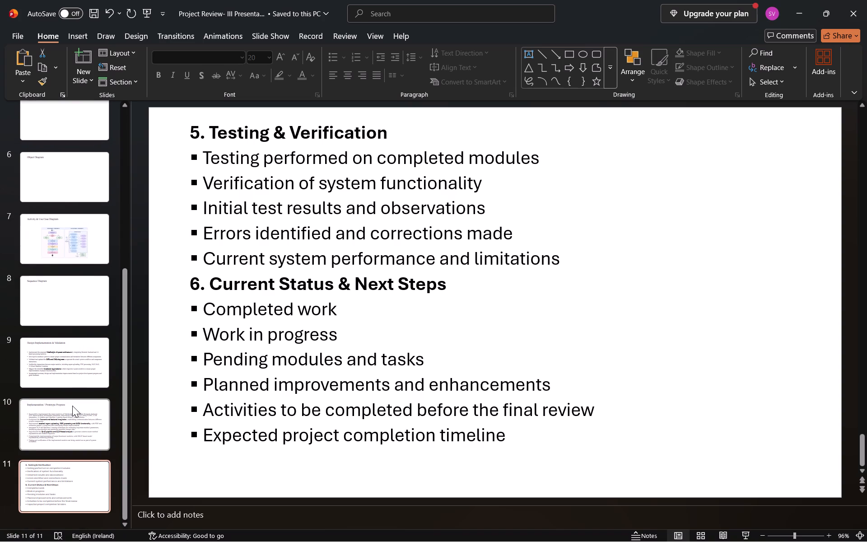
Insert a new blank title-and-content slide between slide 10 and the "5. Testing & Verification" outline slide.
left_click(72, 406)
left_click(54, 491)
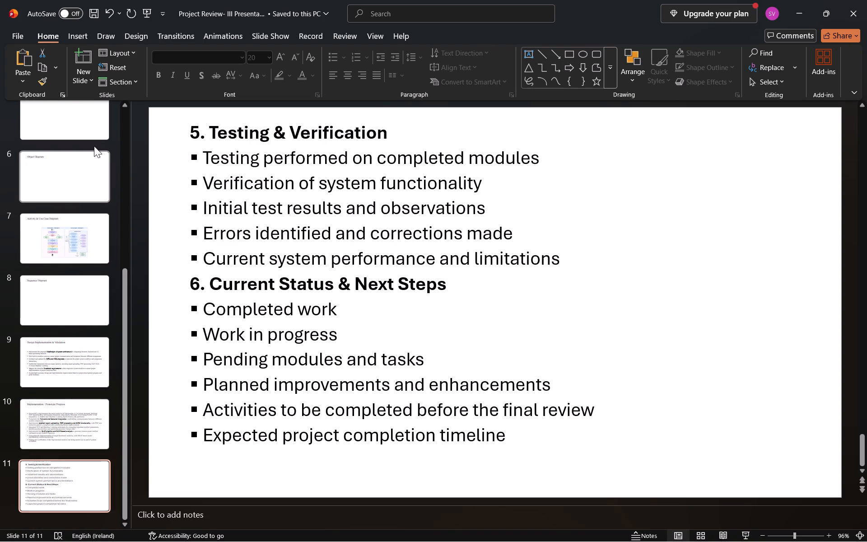
scroll(266, 128, "down", 1)
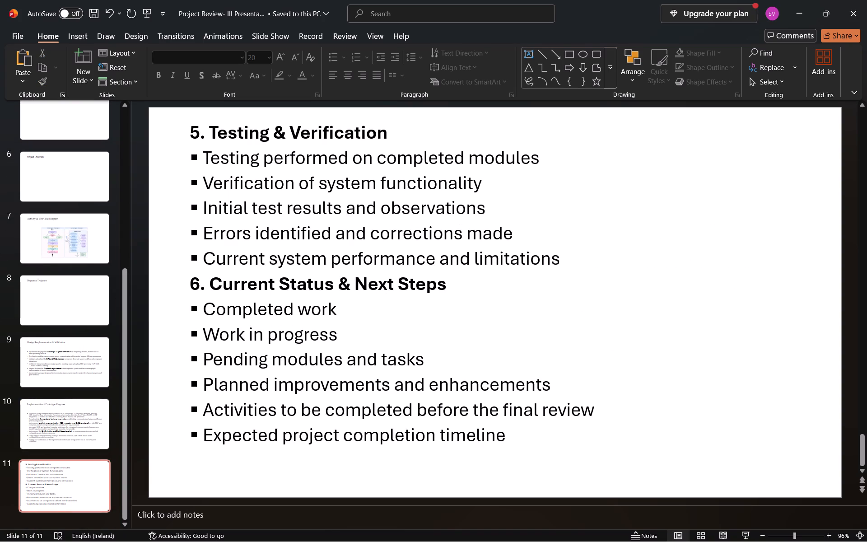
right_click(100, 453)
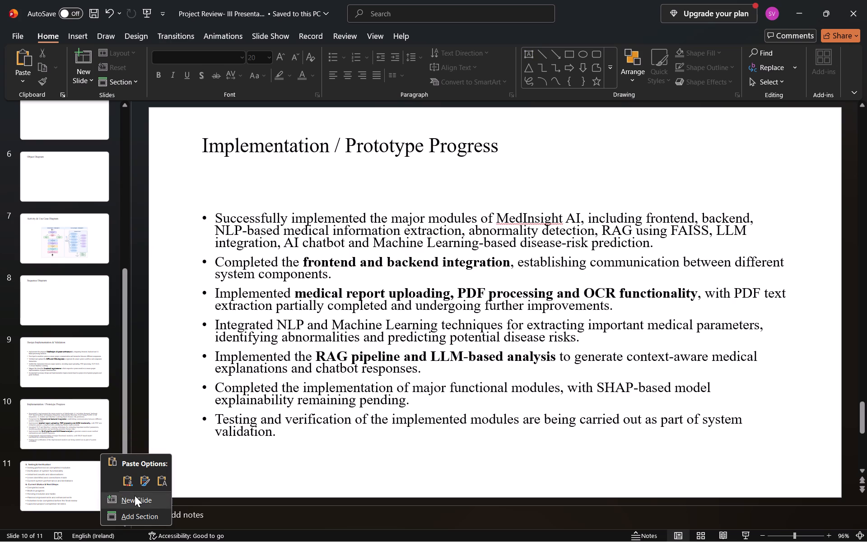
left_click(135, 495)
scroll(88, 454, "down", 1)
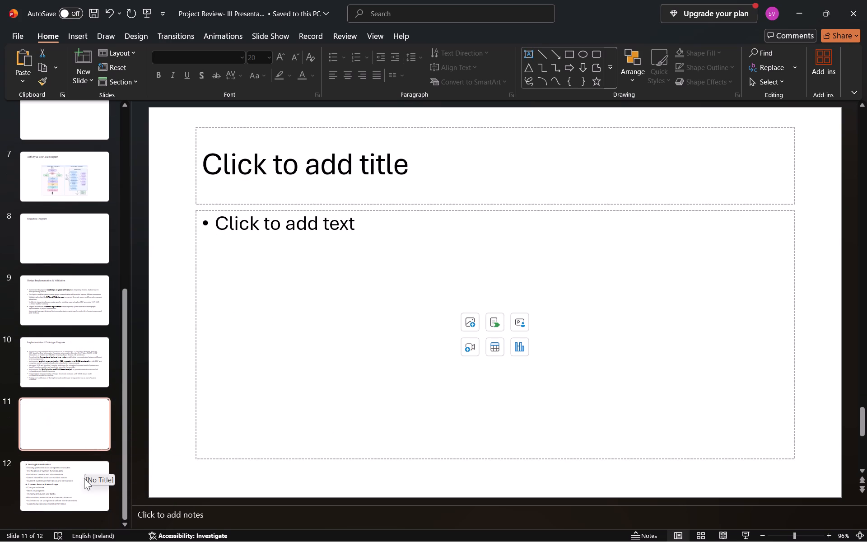
Replace the empty title placeholder on slide 11 with a copy of slide 10's "Implementation / Prototype Progress" title box.
left_click(84, 478)
left_click(73, 363)
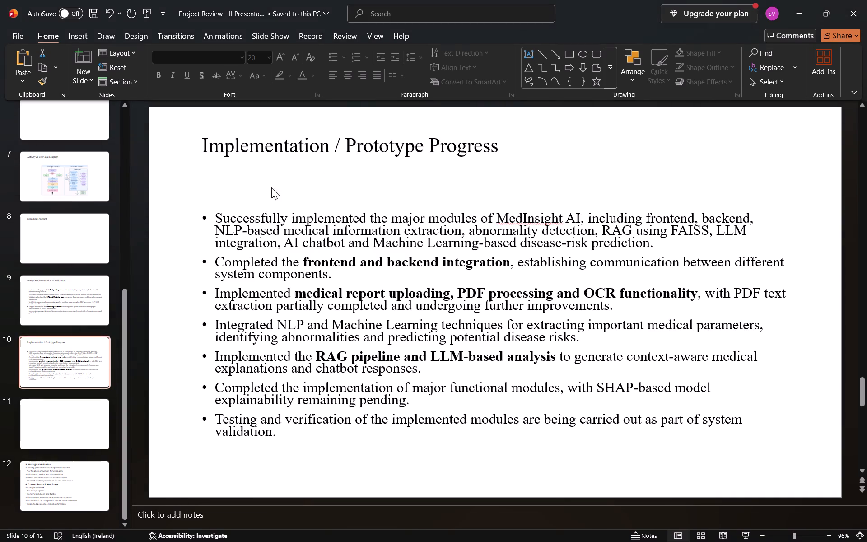
left_click(200, 127)
left_click(216, 130)
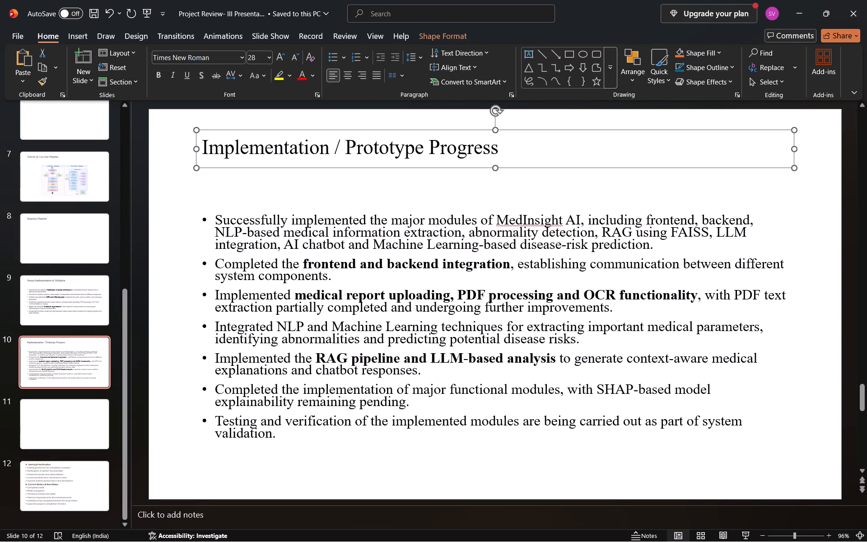
key("ctrl+c")
left_click(88, 420)
left_click(259, 156)
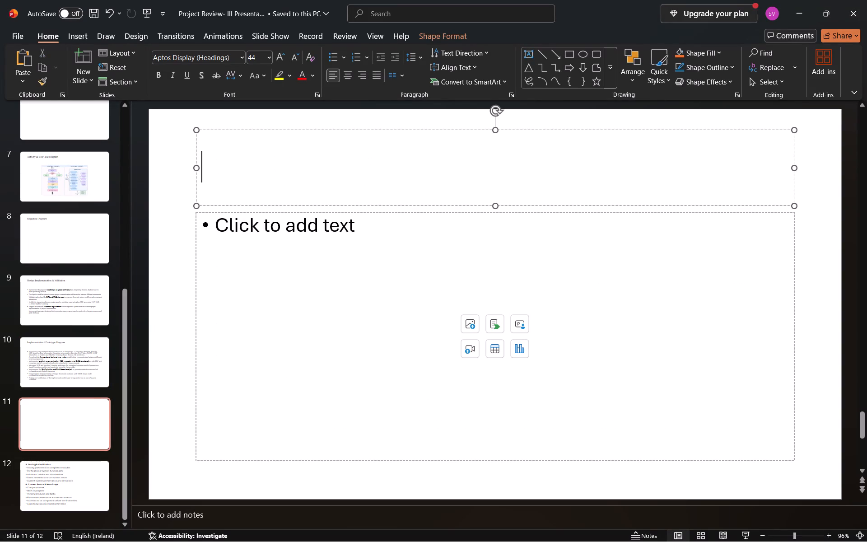
left_click(268, 127)
key("Delete")
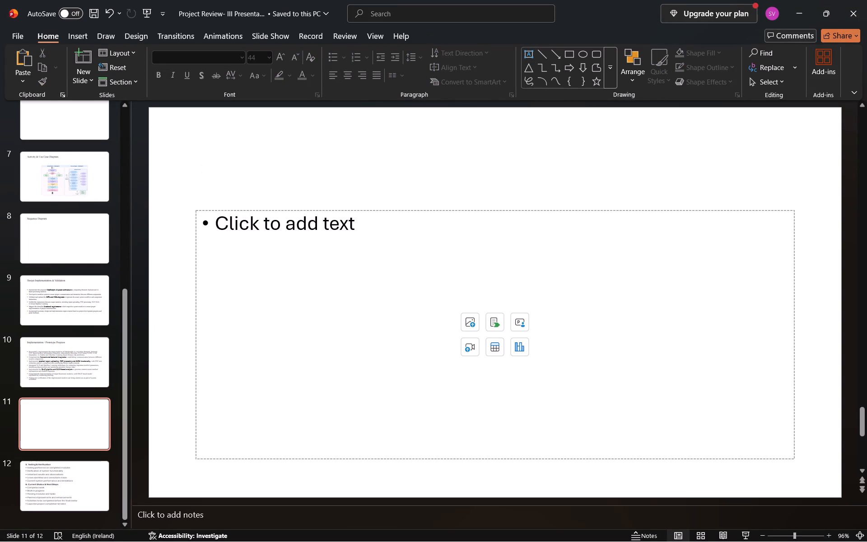
key("ctrl+v")
Change the copied title on slide 11 to "Testing & Verification".
left_click(247, 155)
double_click(248, 152)
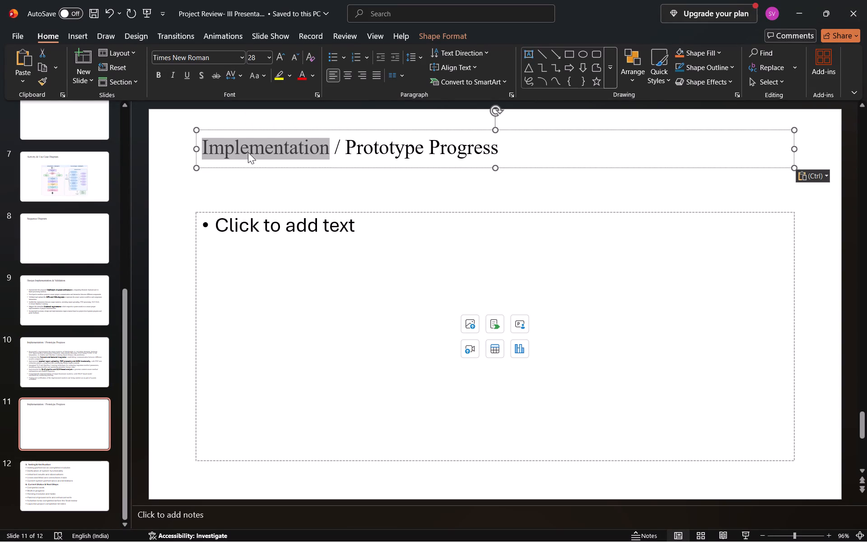
type("Tew")
key("BackSpace")
type("sting")
key("space")
type("& Verification")
key("Delete")
key("Delete")
key("Delete")
key("Delete")
key("Delete")
key("Delete")
key("Delete")
key("Delete")
key("Delete")
key("Delete")
key("Delete")
key("Delete")
key("Delete")
key("Delete")
key("Delete")
key("Delete")
key("Delete")
key("Delete")
key("Delete")
key("Delete")
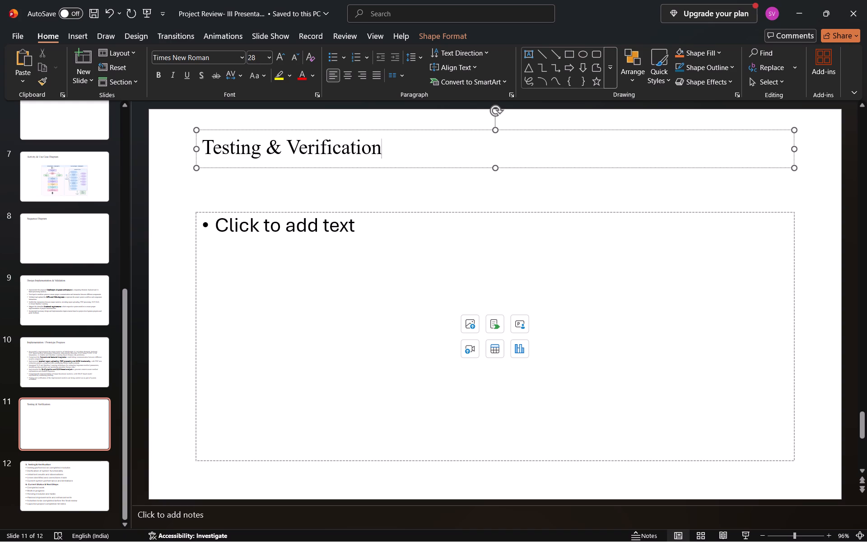
Add a new slide after slide 11 and replace its empty title placeholder with a copy of the "Testing & Verification" title box.
left_click(243, 205)
left_click(269, 134)
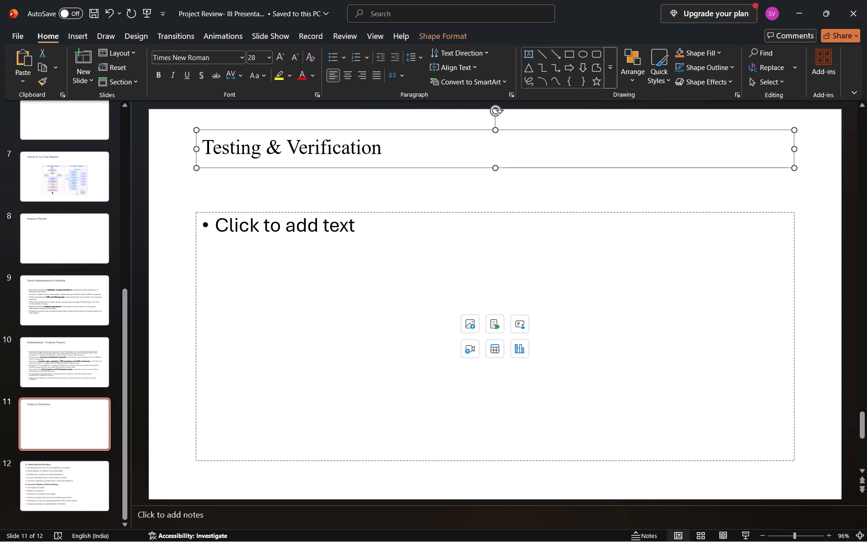
key("ctrl+c")
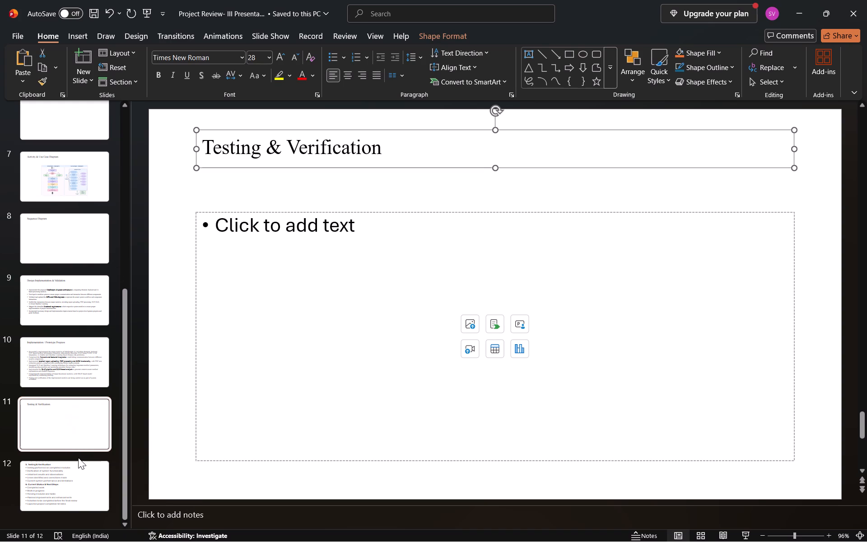
right_click(78, 458)
left_click(109, 506)
left_click(66, 466)
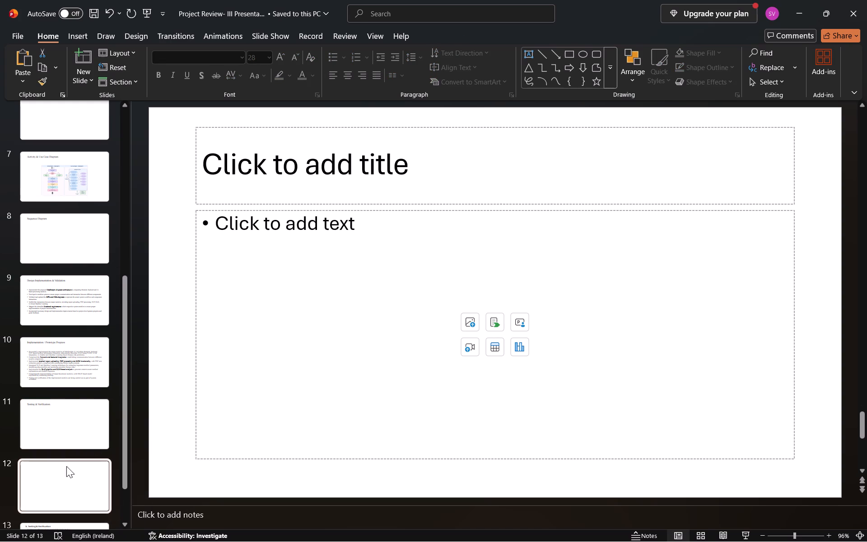
left_click(273, 122)
left_click(273, 126)
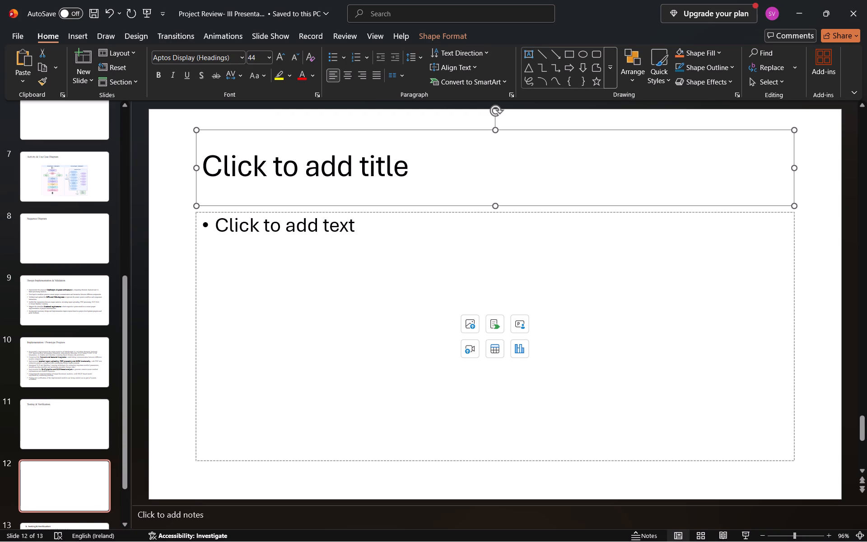
left_click(273, 130)
key("Delete")
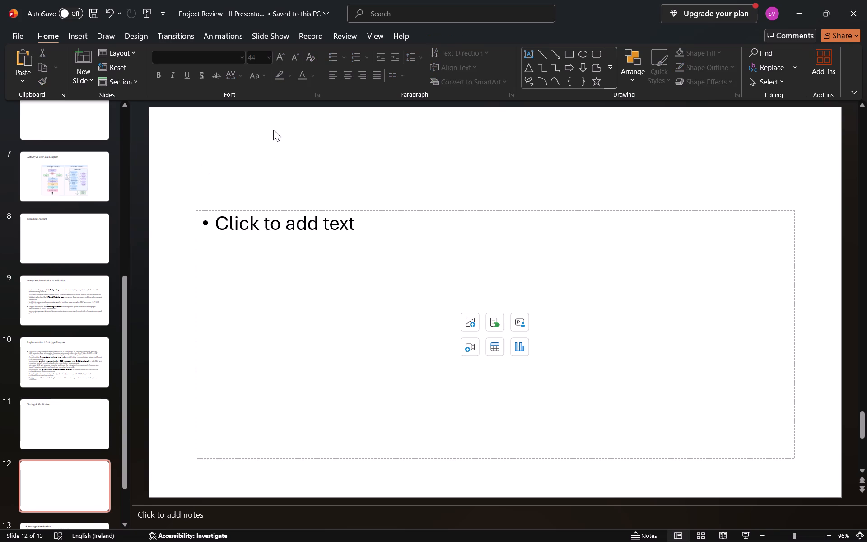
key("ctrl+v")
Change the title on slide 12 to "Current Status & Next Steps", matching the section heading on outline slide 13.
scroll(62, 493, "down", 2)
left_click(62, 468)
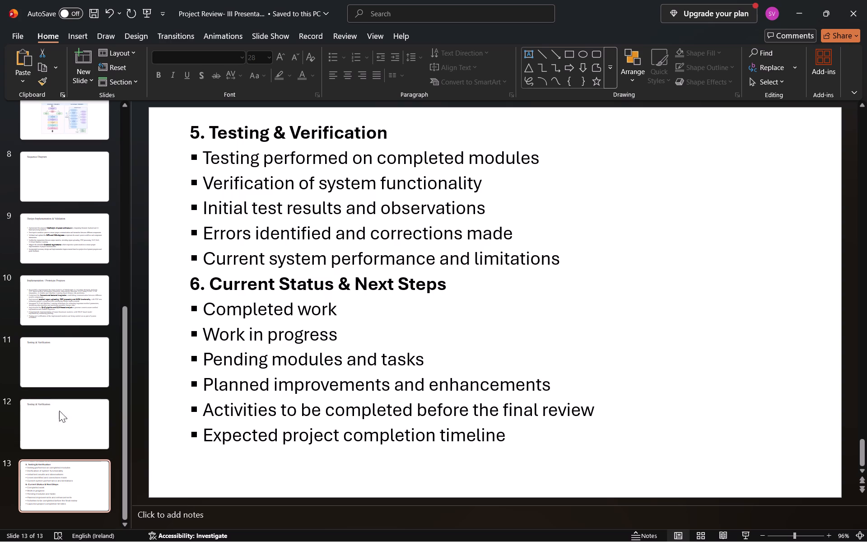
left_click(55, 429)
triple_click(224, 142)
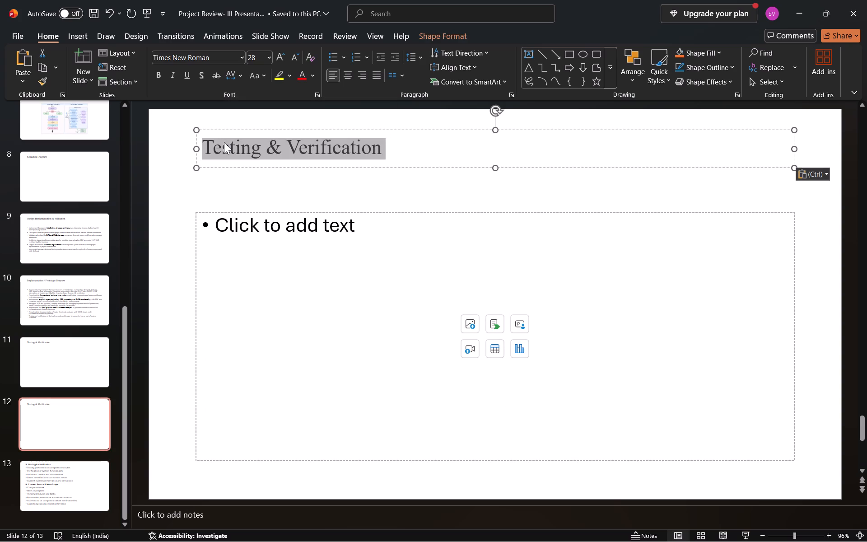
key("shift+c")
type("urrent Status")
key("space")
key("shift+asterisk")
key("shift+BackSpace")
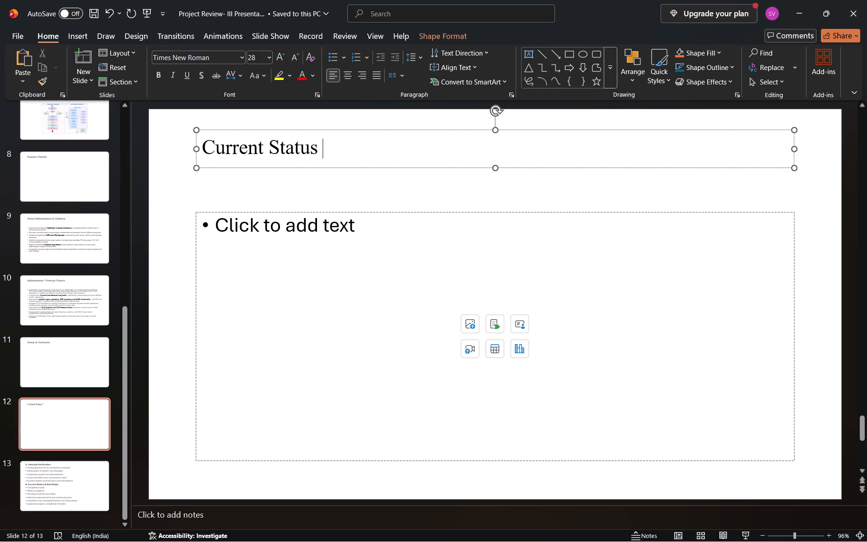
type("& Ne")
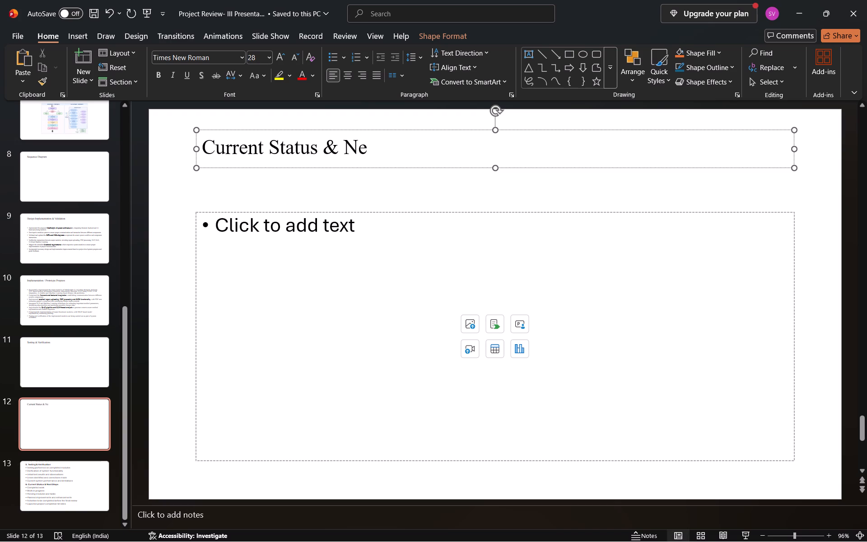
type("xt Steps")
left_click(310, 276)
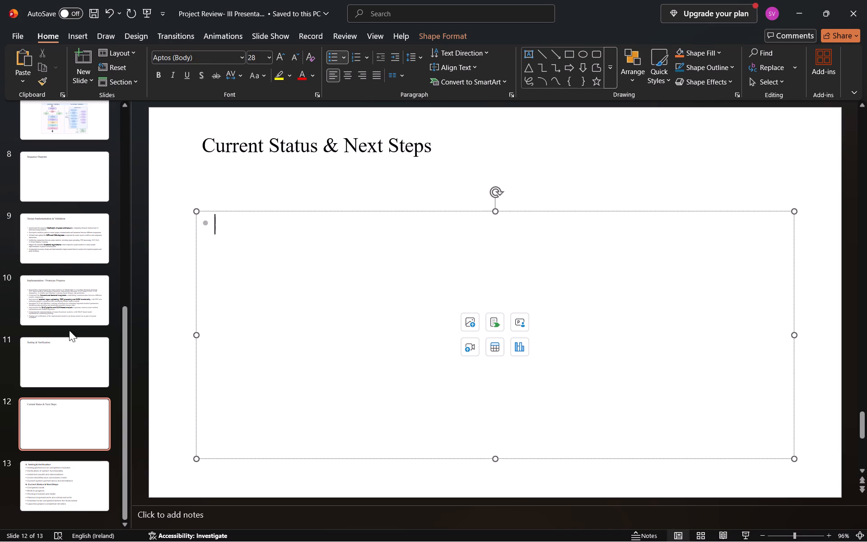
scroll(28, 445, "down", 1)
left_click(51, 482)
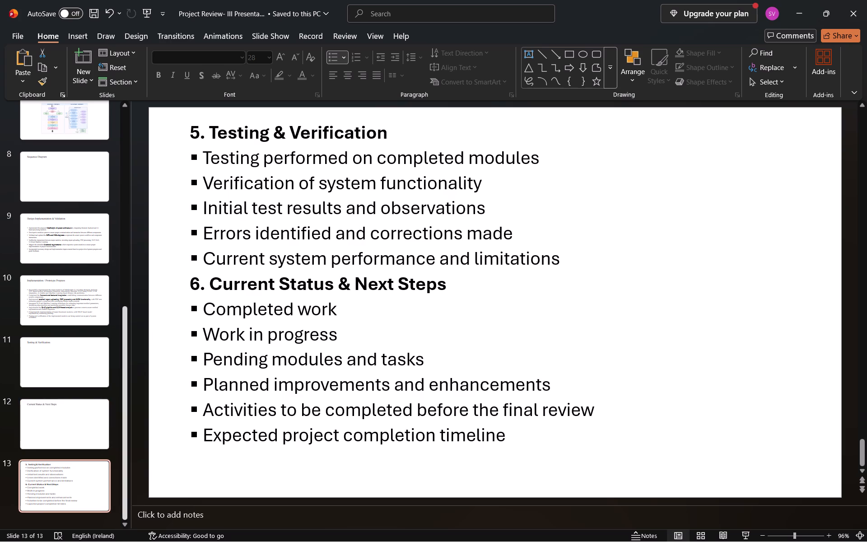
left_click_drag(209, 136, 588, 298)
left_click(588, 298)
left_click_drag(573, 256, 226, 115)
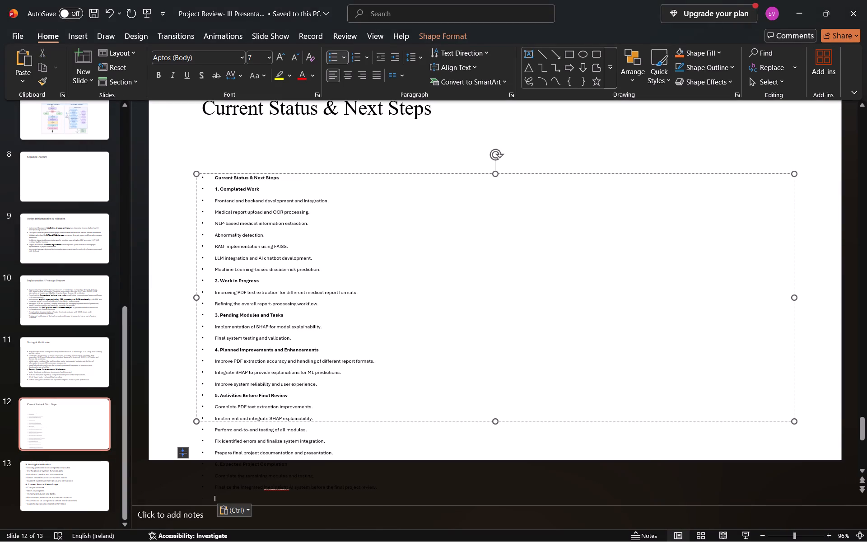
left_click_drag(494, 420, 497, 446)
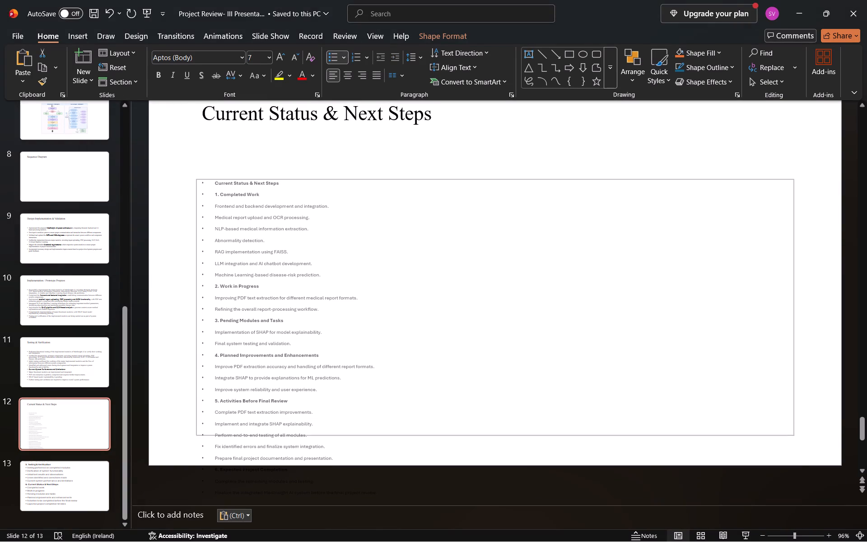
left_click_drag(497, 446, 495, 472)
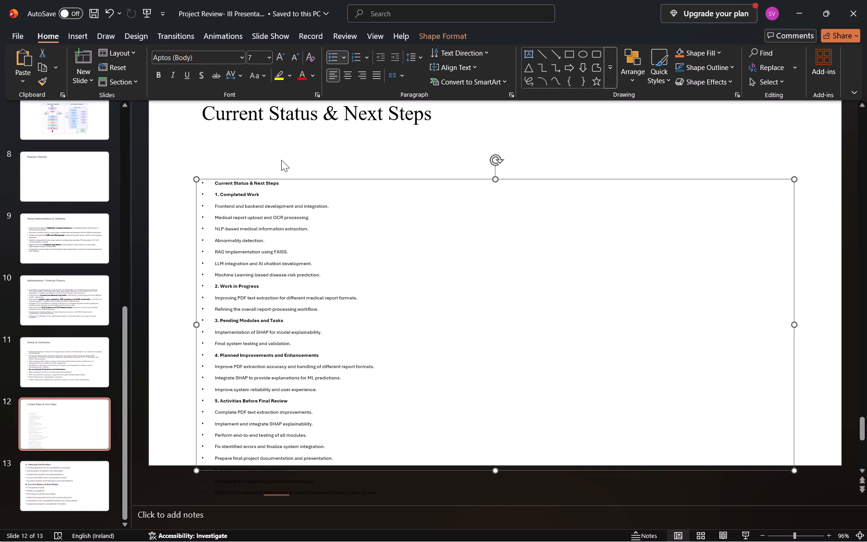
Delete the duplicate "Current Status & Next Steps" heading line from slide 12's body so it starts with "1. Completed Work".
left_click(290, 182)
key("BackSpace")
key("BackSpace")
key("BackSpace")
key("BackSpace")
key("BackSpace")
key("BackSpace")
key("BackSpace")
key("BackSpace")
key("BackSpace")
key("BackSpace")
key("BackSpace")
key("BackSpace")
key("BackSpace")
key("BackSpace")
key("BackSpace")
key("BackSpace")
key("BackSpace")
key("BackSpace")
key("BackSpace")
key("BackSpace")
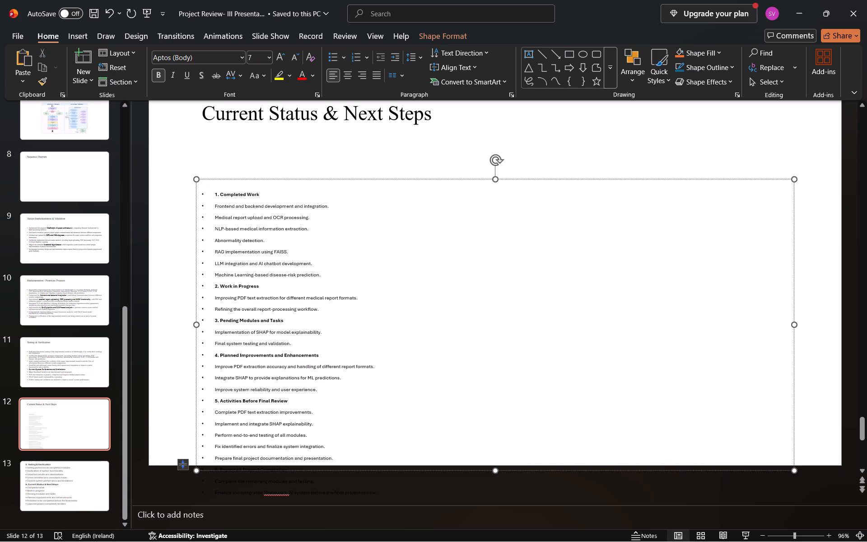
key("Delete")
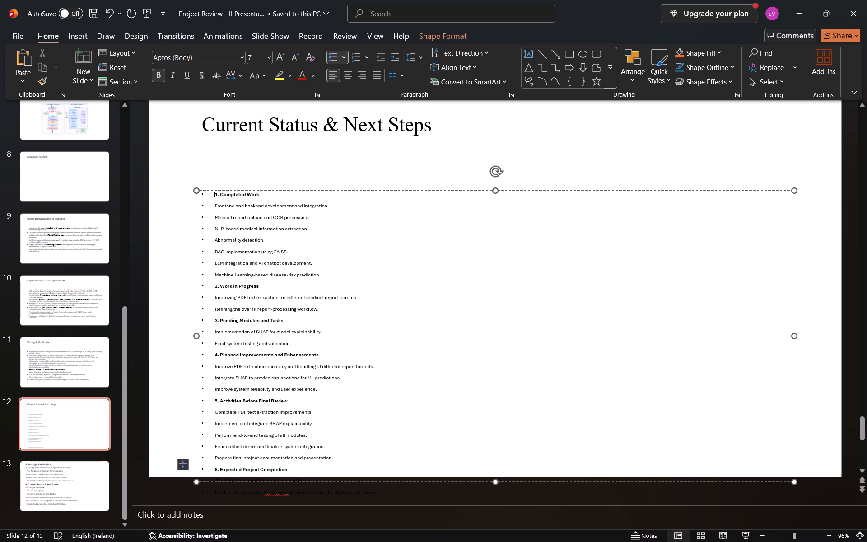
Move slide 12's body text box up to just below the title and extend its lower edge close to the slide's bottom.
scroll(227, 299, "up", 1)
scroll(227, 303, "down", 1)
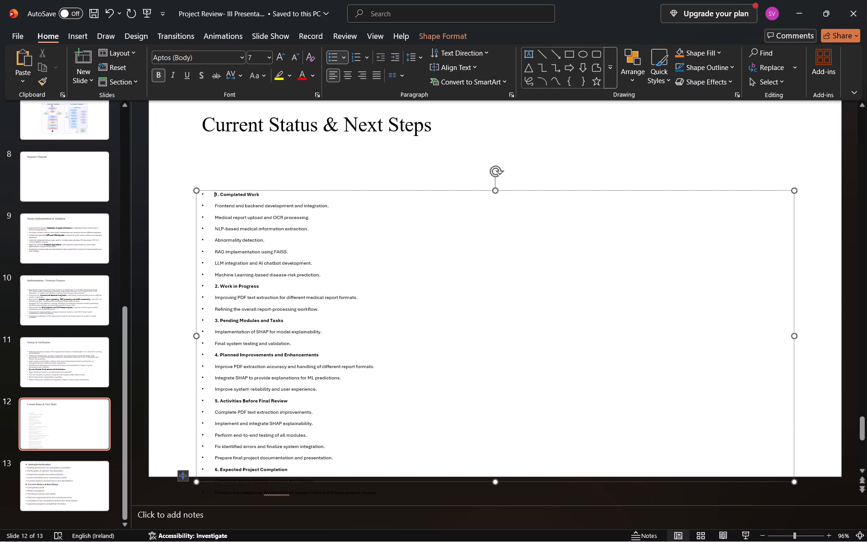
left_click_drag(483, 189, 480, 147)
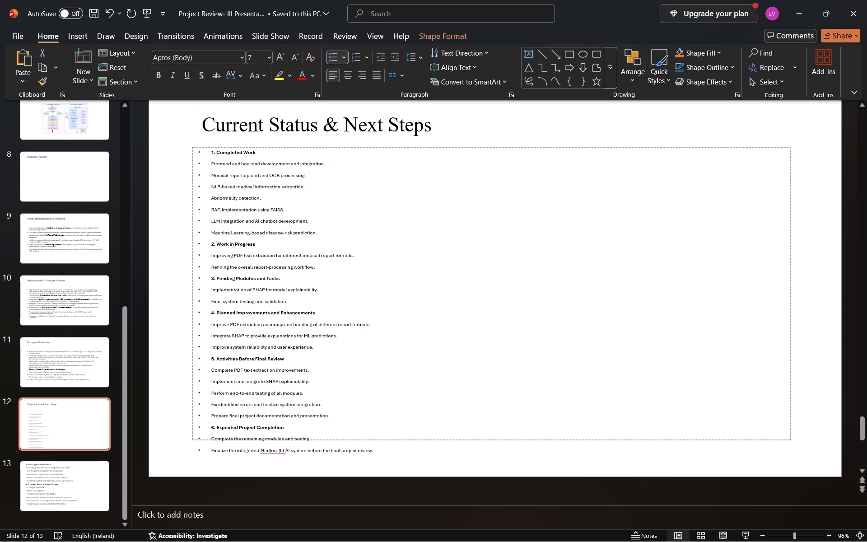
left_click_drag(480, 147, 478, 138)
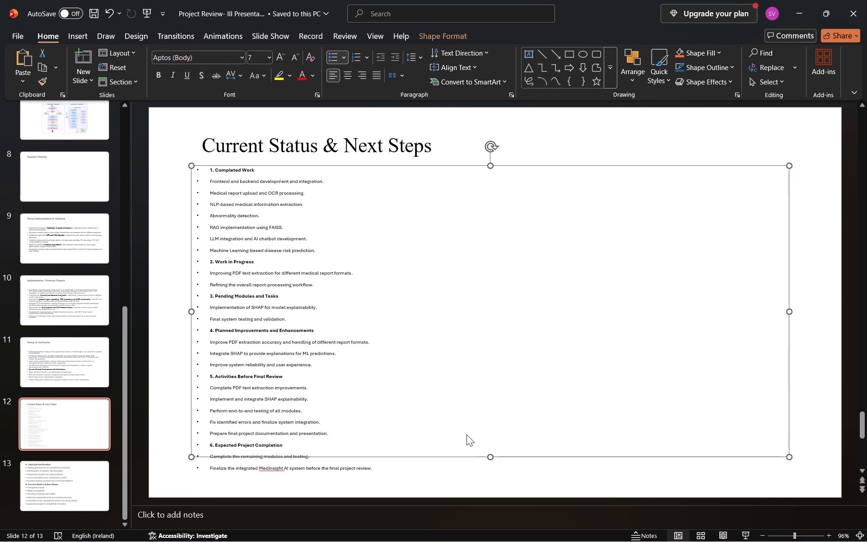
left_click_drag(491, 455, 490, 481)
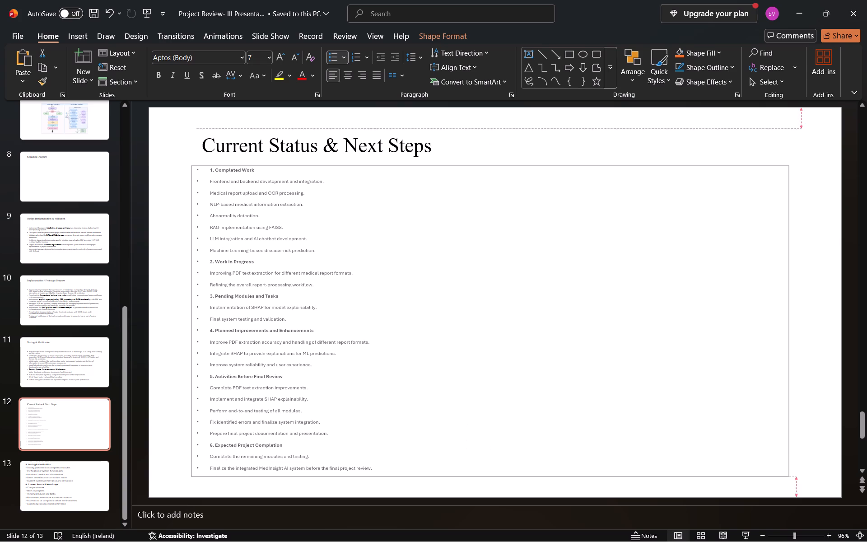
left_click_drag(490, 481, 490, 488)
Set all of the body text on slide 12 to Times New Roman.
left_click_drag(406, 481, 221, 145)
left_click_drag(209, 168, 418, 514)
left_click(222, 60)
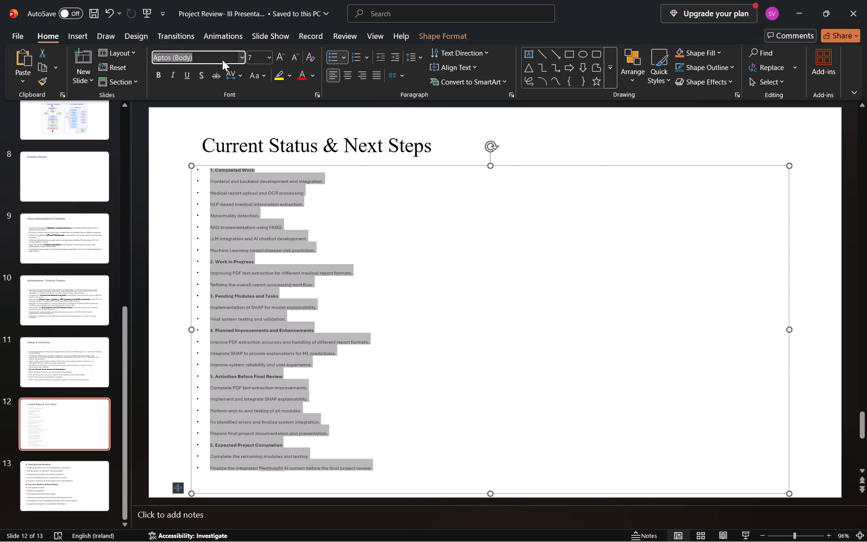
type("times")
key("Right")
key("Return")
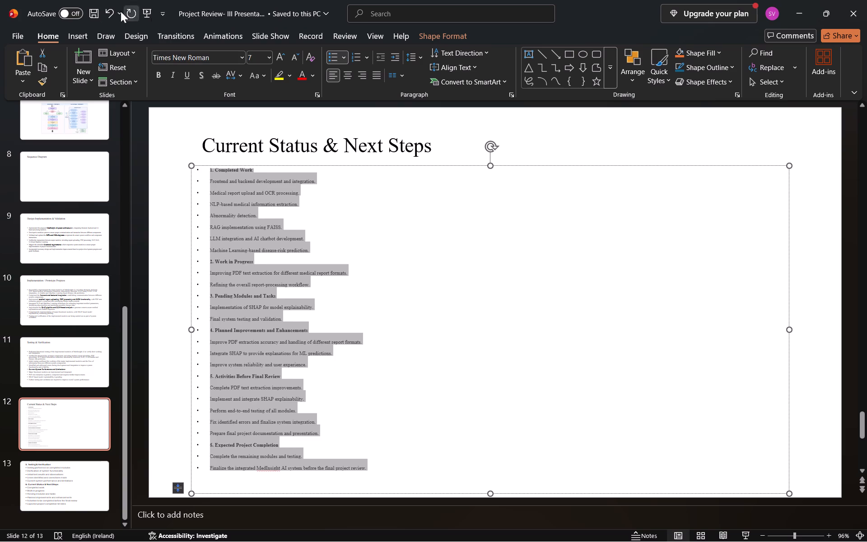
Set the font size of slide 12's body text to 20.
left_click(271, 57)
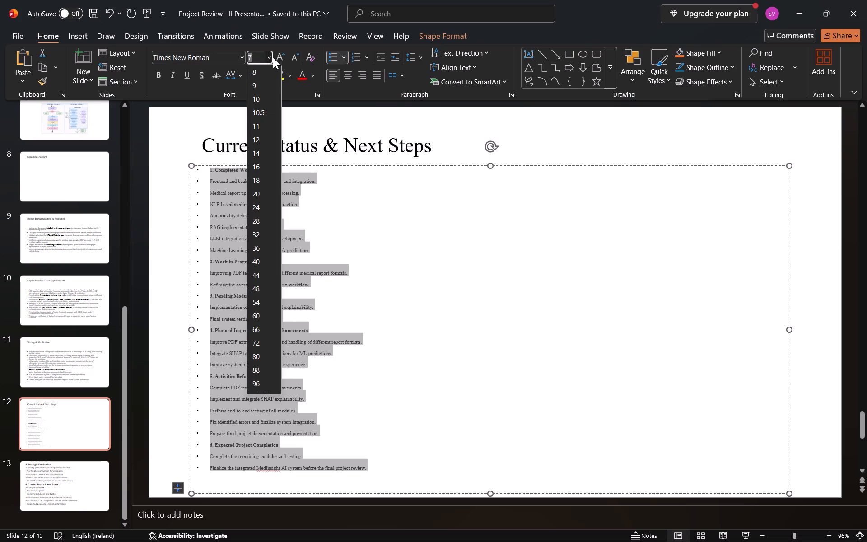
left_click(266, 191)
scroll(368, 262, "down", 2)
left_click(420, 285)
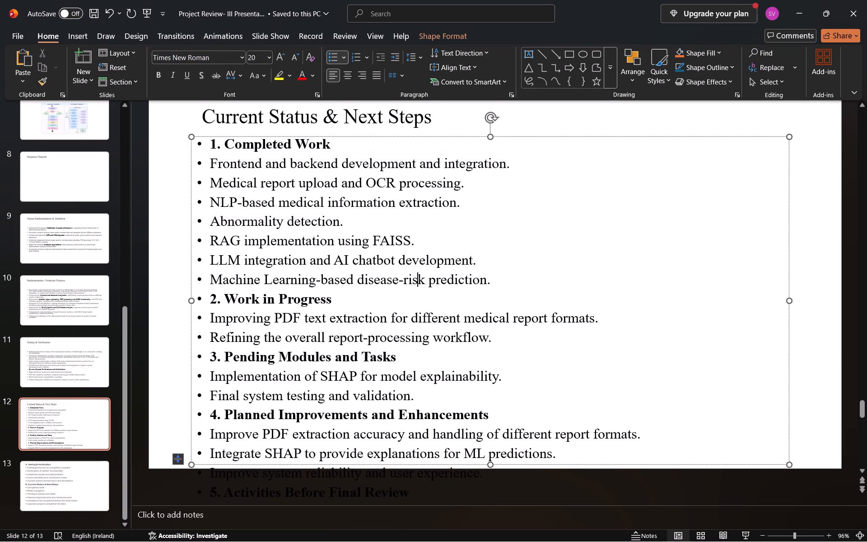
Examine how slide 12's enlarged body text fits the slide, comparing it with the outline on slide 13.
scroll(393, 294, "down", 15)
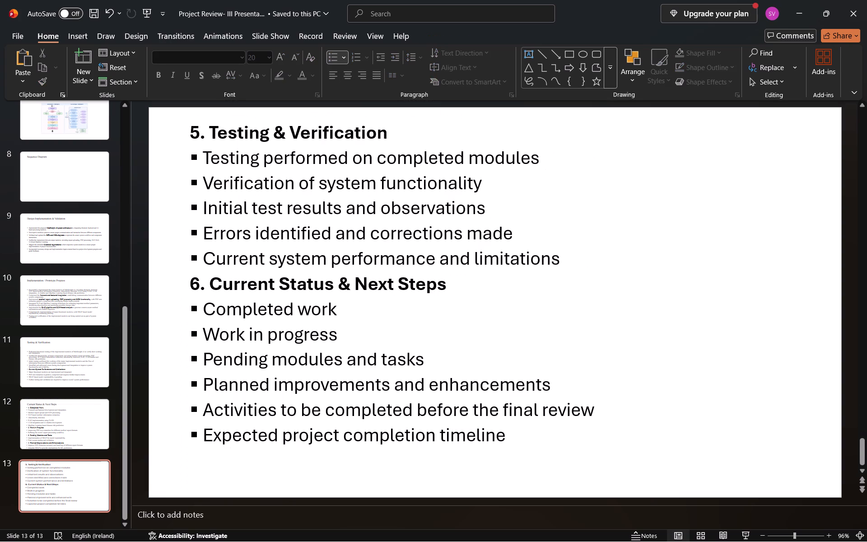
scroll(376, 292, "down", 8)
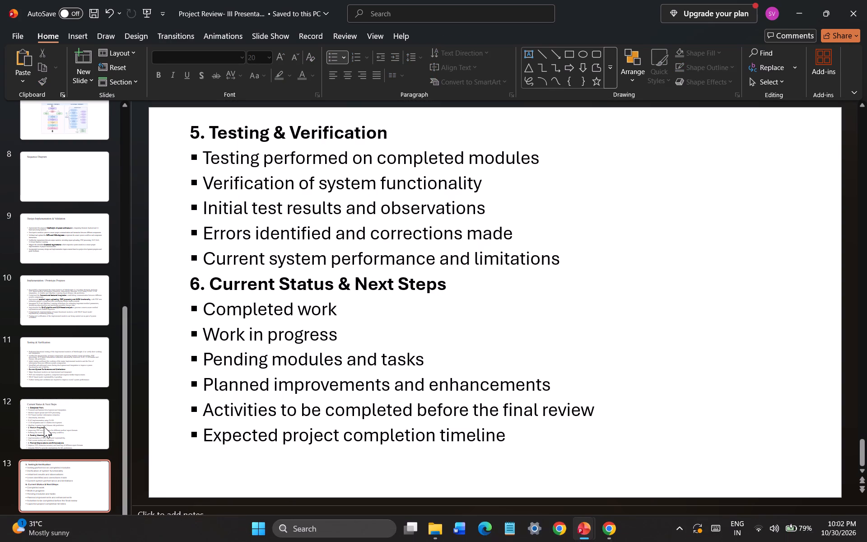
left_click(53, 387)
left_click(56, 416)
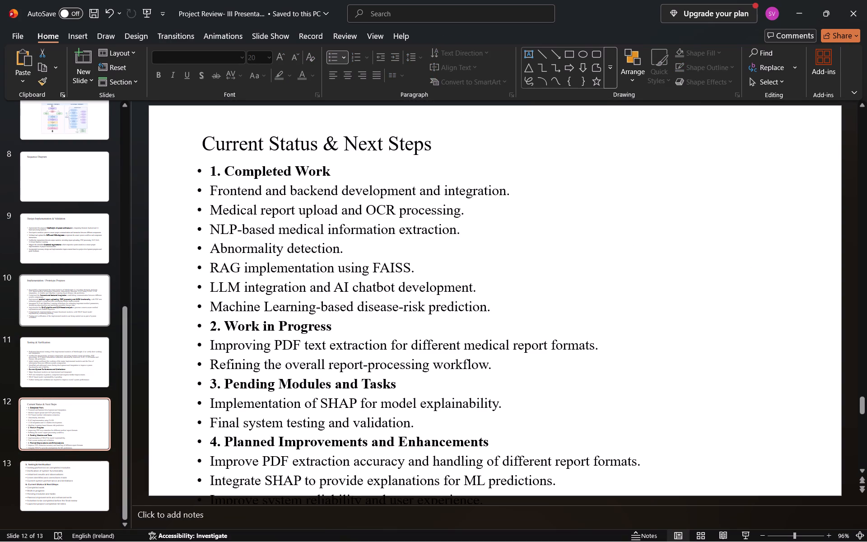
scroll(356, 266, "down", 2)
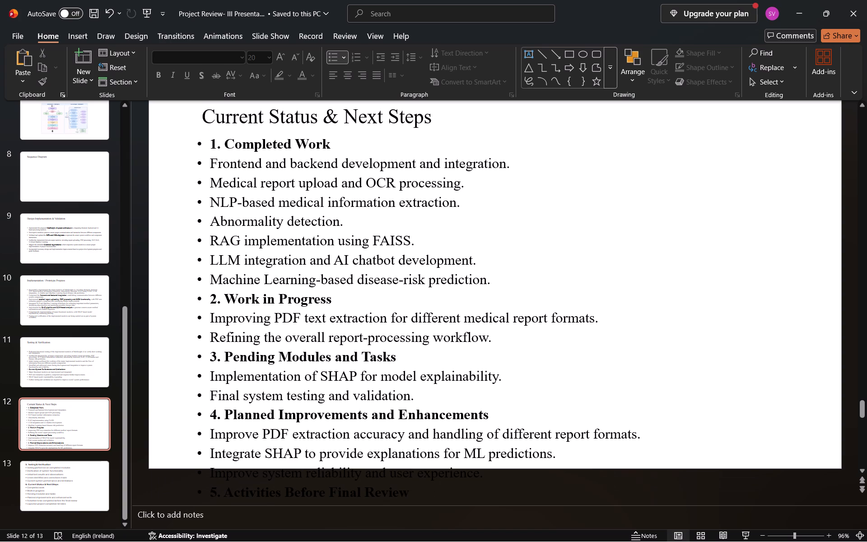
scroll(356, 266, "down", 4)
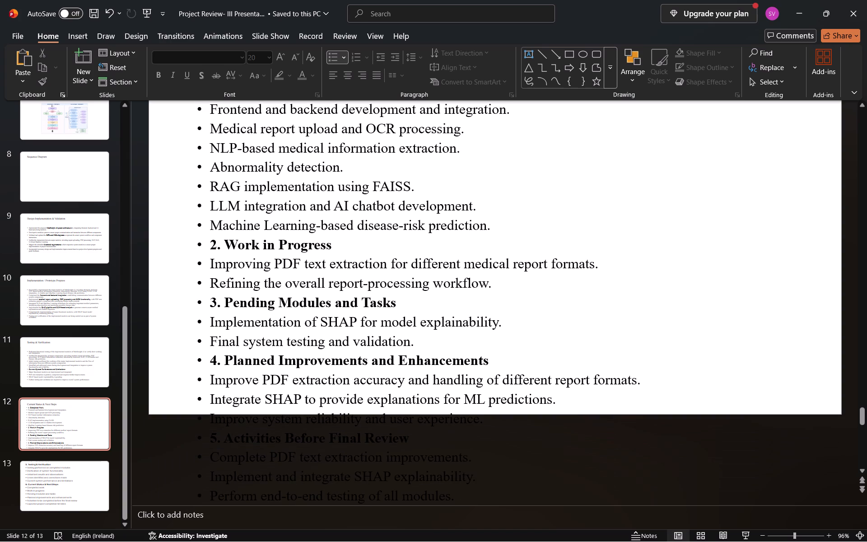
Delete all of the outline text on slide 13, including the leftover "5." numbering.
left_click(47, 481)
scroll(90, 403, "down", 5)
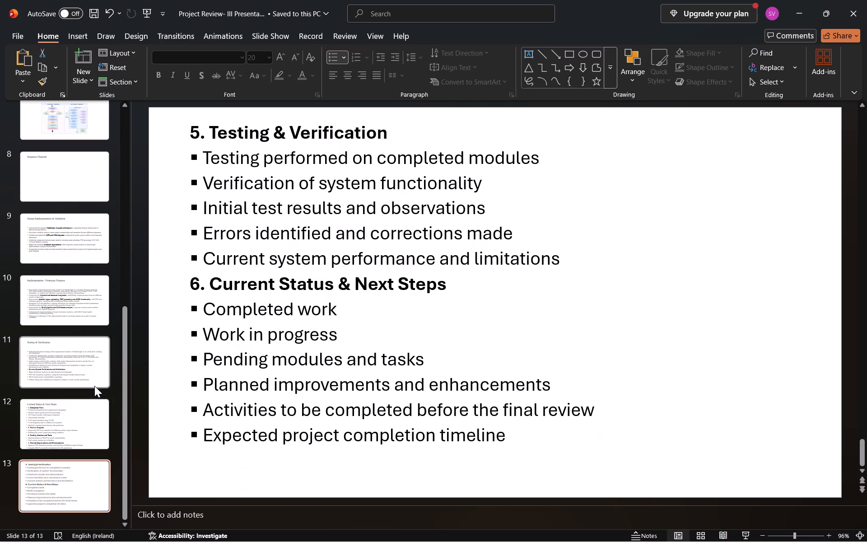
left_click_drag(557, 445, 226, 84)
key("BackSpace")
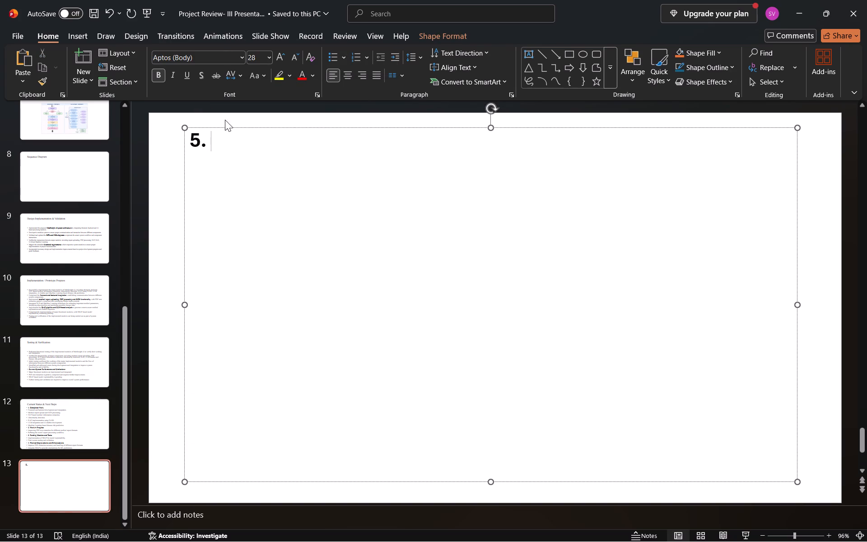
key("BackSpace")
key("BackSpace")
key("BackSpace")
key("BackSpace")
key("BackSpace")
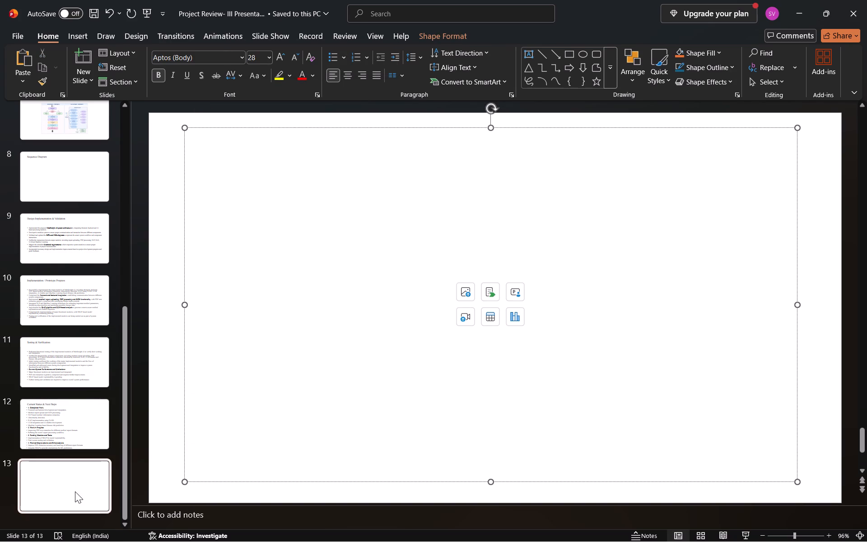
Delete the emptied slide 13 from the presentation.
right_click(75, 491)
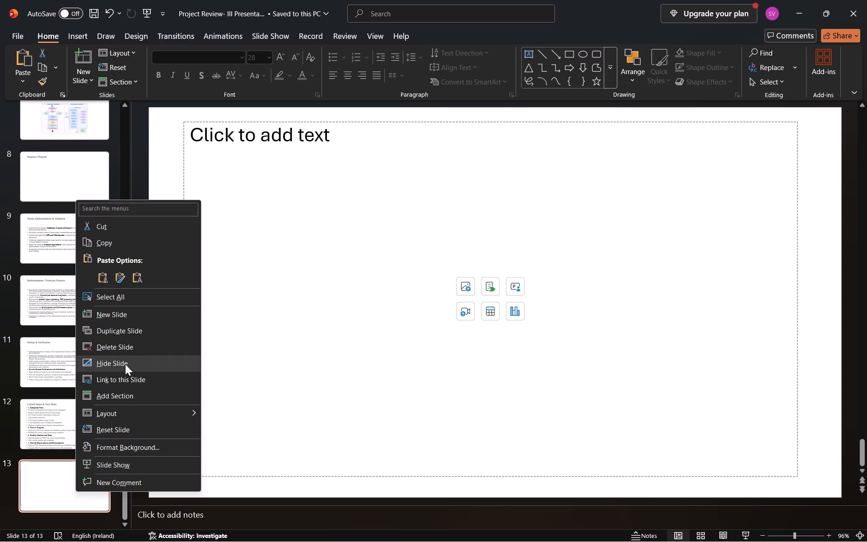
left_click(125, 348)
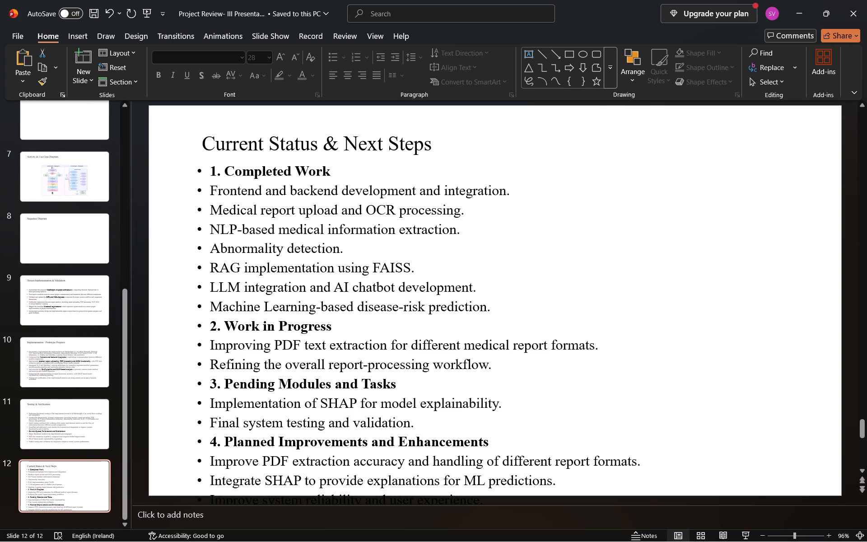
Examine slide 12's body text beyond the slide's bottom edge, comparing its layout with the Testing & Verification slide.
left_click(61, 413)
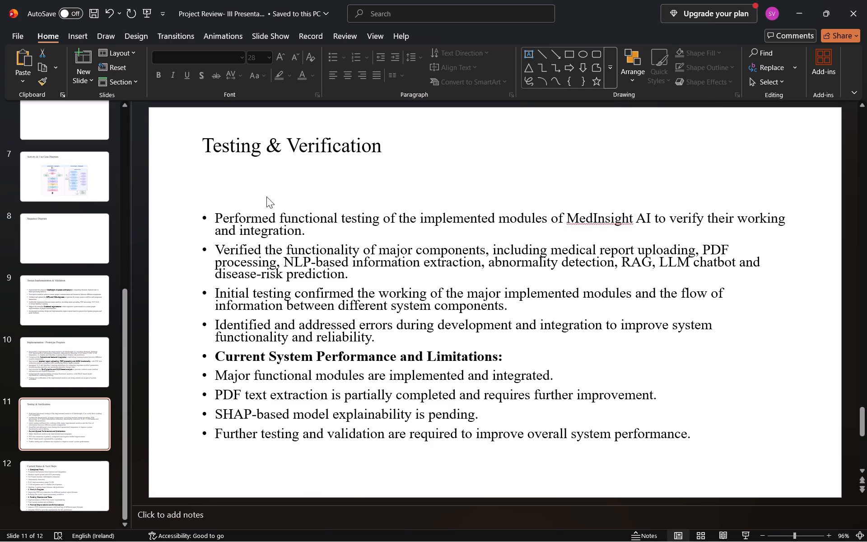
triple_click(252, 226)
left_click(70, 481)
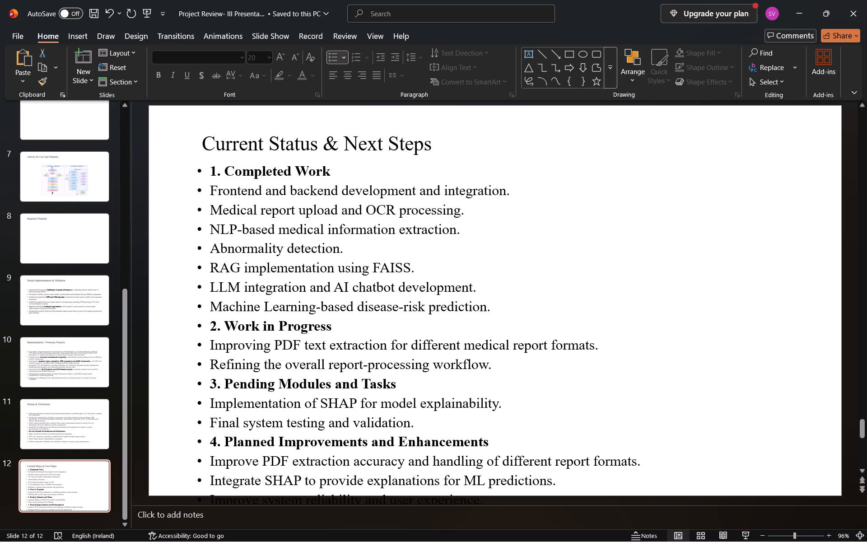
triple_click(265, 335)
left_click(311, 282)
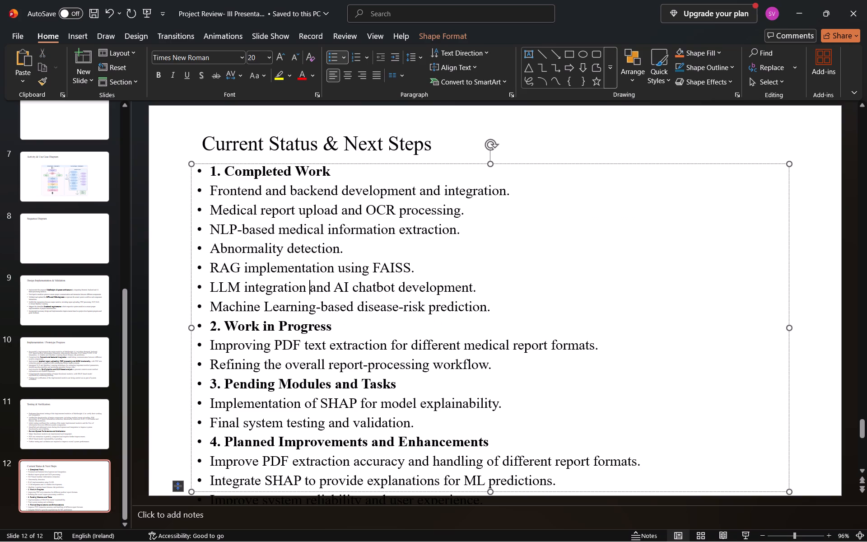
scroll(311, 313, "down", 2)
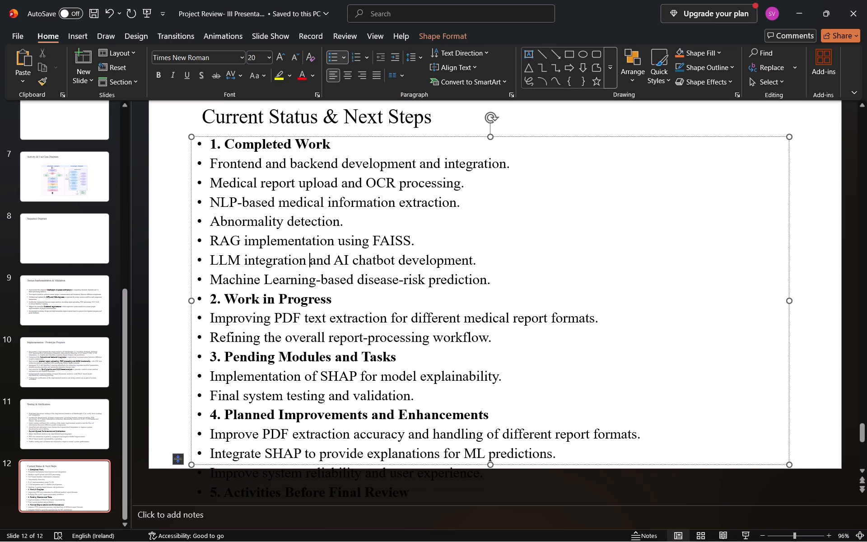
scroll(435, 490, "down", 4)
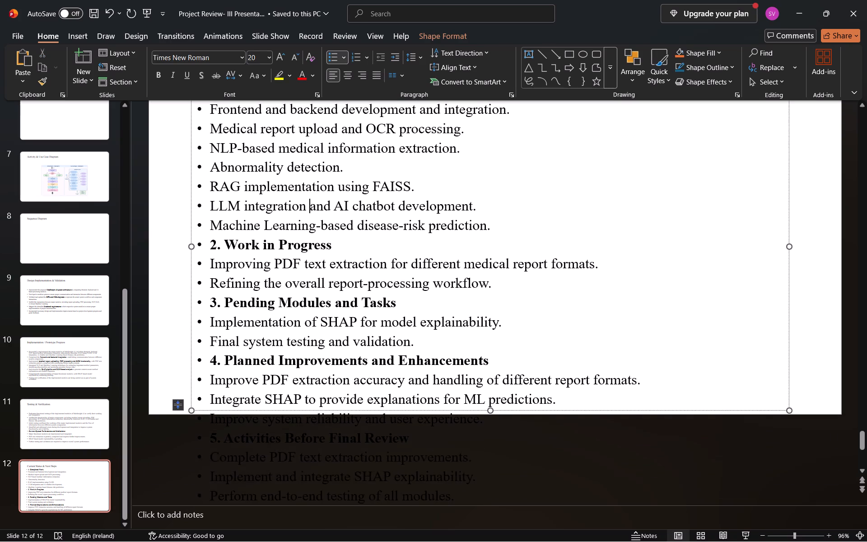
scroll(363, 462, "down", 12)
scroll(306, 408, "down", 1)
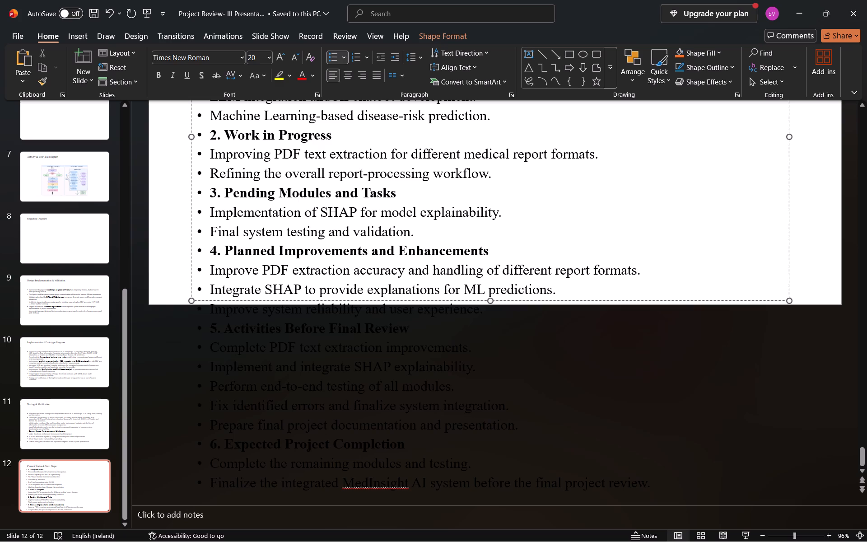
Undo the deletion of slide 13, the clearing of its outline text and slide 12's font size change.
key("ctrl+z")
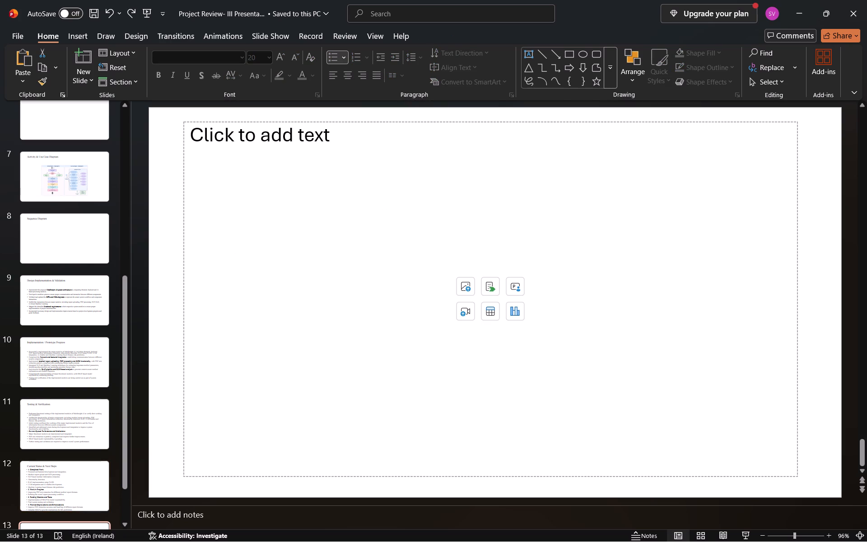
key("ctrl+z")
key("ctrl+z")
key("ctrl+z")
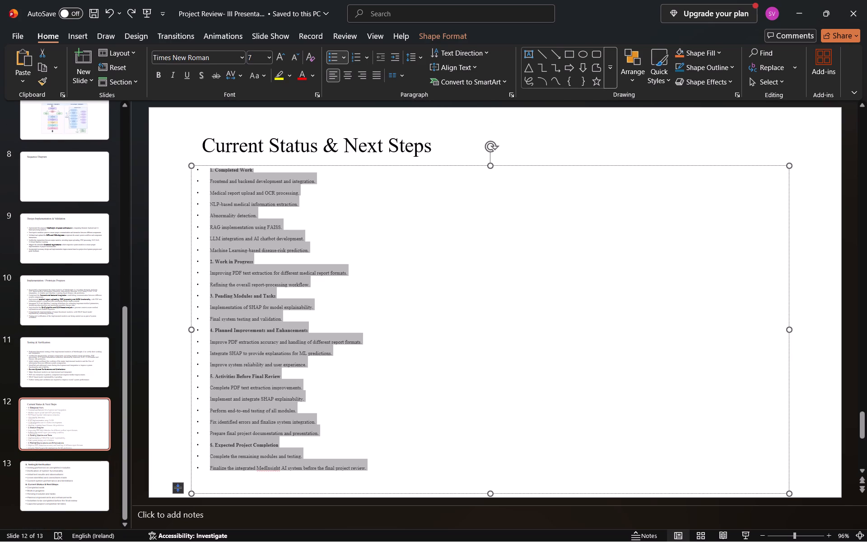
Examine the six sections of body text on the Current Status & Next Steps slide and the outline on slide 13.
scroll(354, 390, "down", 5)
scroll(351, 390, "up", 2)
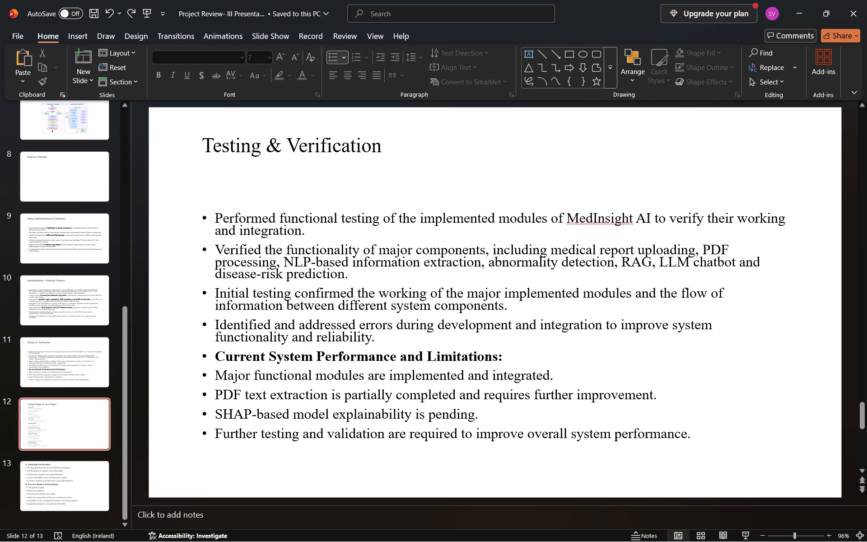
scroll(351, 390, "down", 1)
left_click(72, 465)
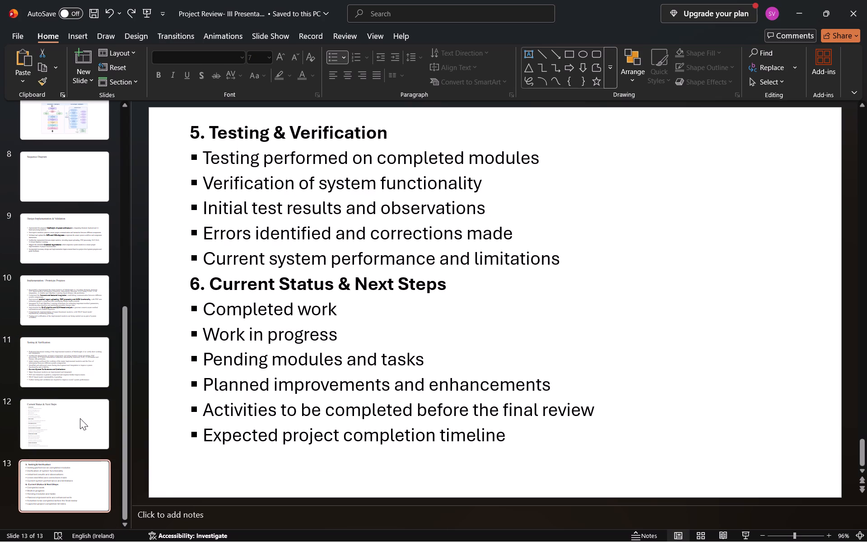
scroll(80, 418, "down", 2)
left_click(80, 418)
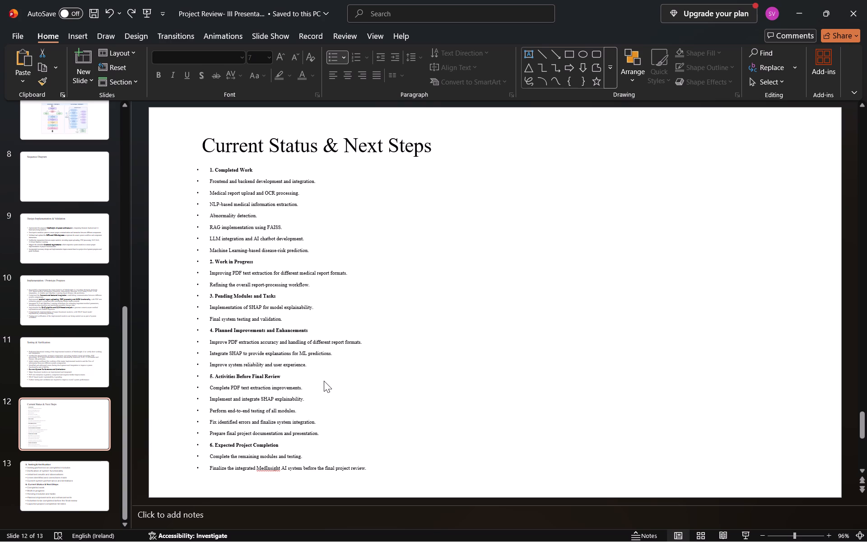
scroll(324, 381, "up", 1, "ctrl")
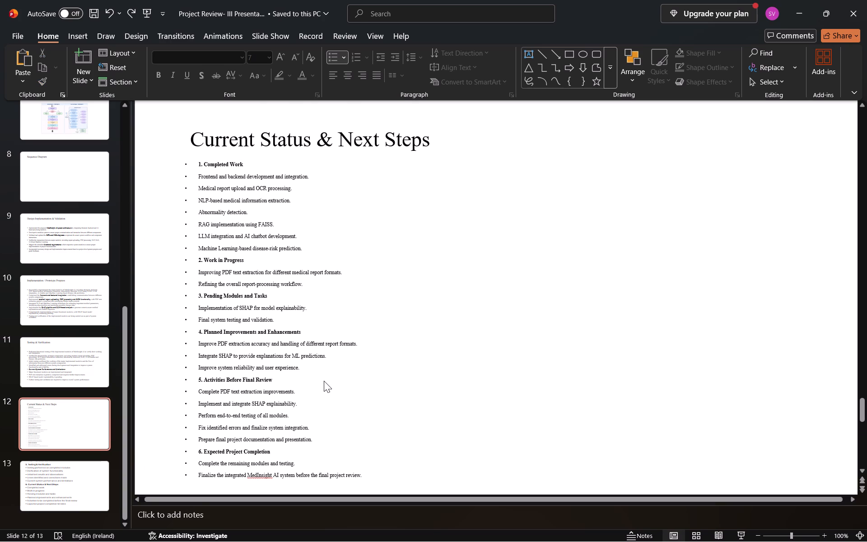
scroll(324, 381, "up", 1, "ctrl")
left_click(324, 381)
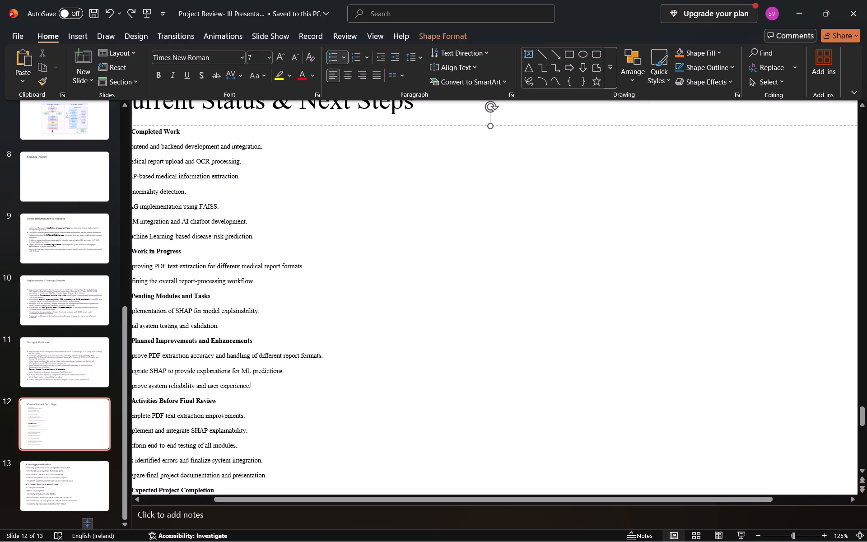
scroll(258, 389, "right", 4)
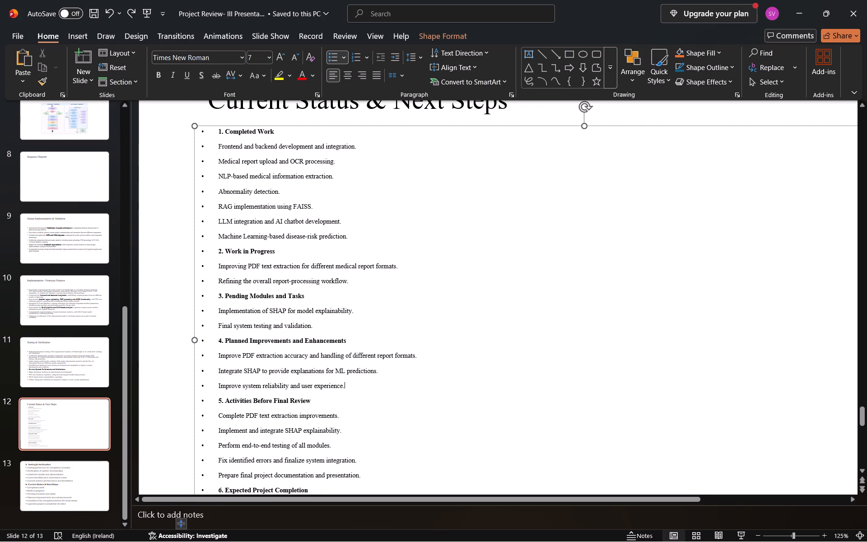
scroll(266, 330, "up", 1)
scroll(266, 330, "down", 2)
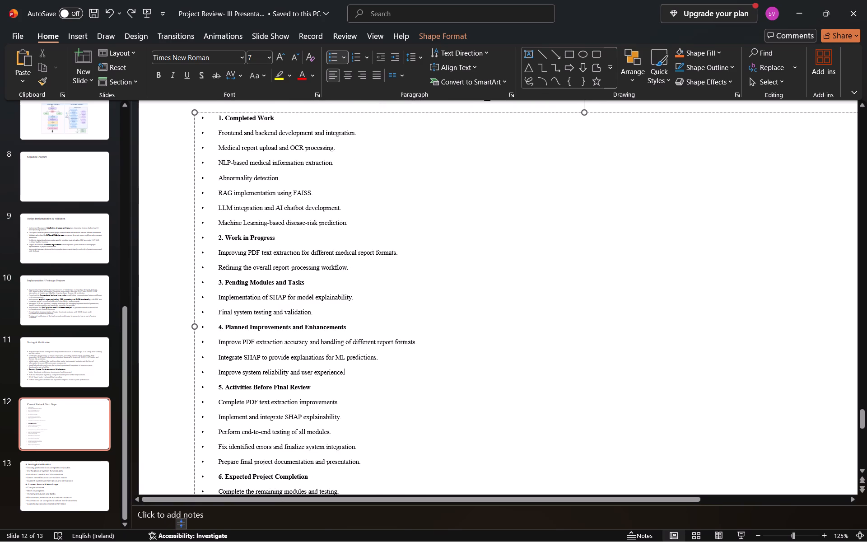
scroll(266, 330, "down", 2)
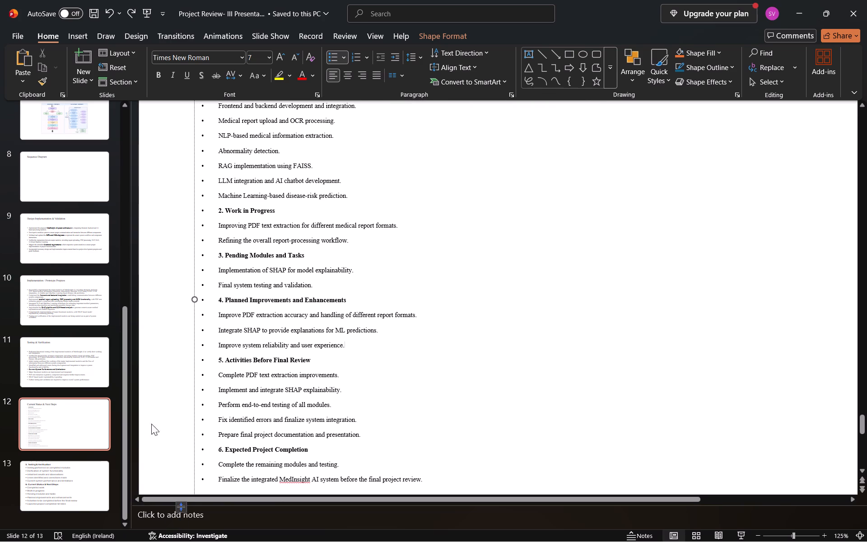
scroll(68, 455, "down", 8)
Delete all of the outline text on slide 13, leaving the slide itself in place.
left_click(63, 475)
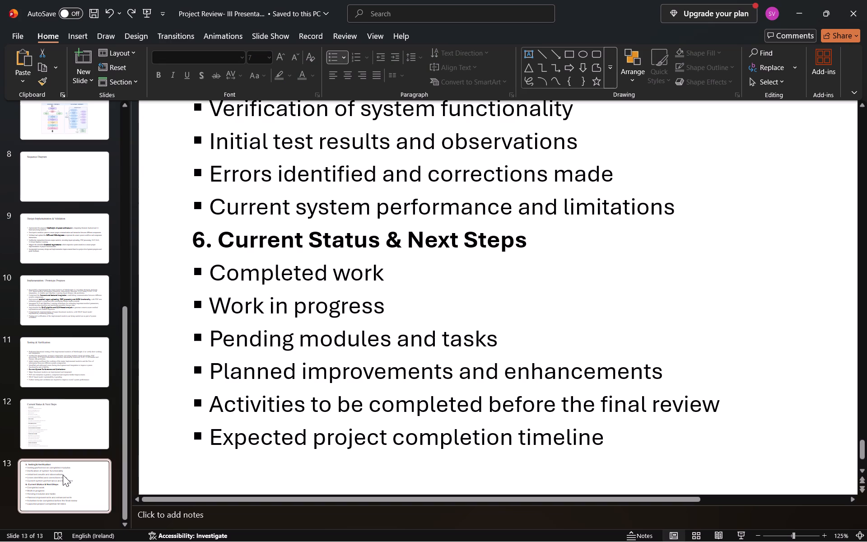
scroll(63, 475, "down", 7)
scroll(67, 464, "up", 1)
scroll(67, 464, "down", 5)
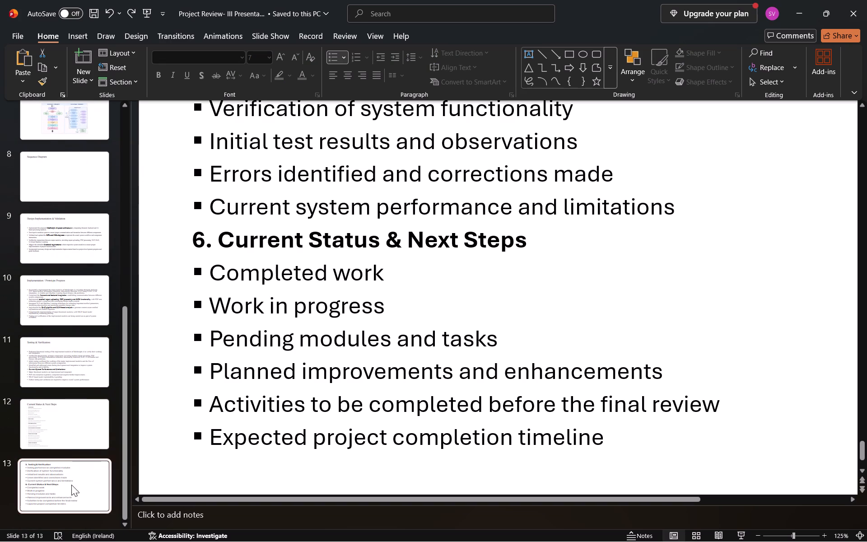
left_click_drag(624, 449, 616, 445)
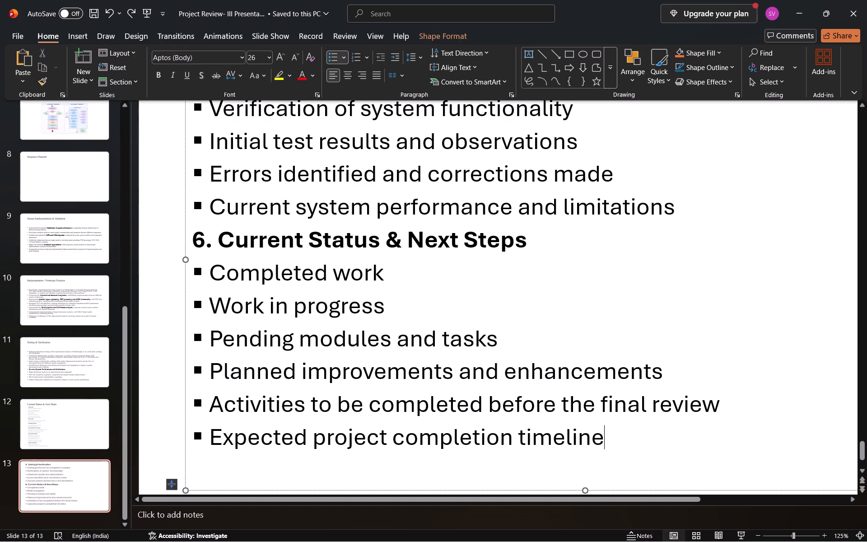
left_click_drag(616, 445, 94, 0)
key("BackSpace")
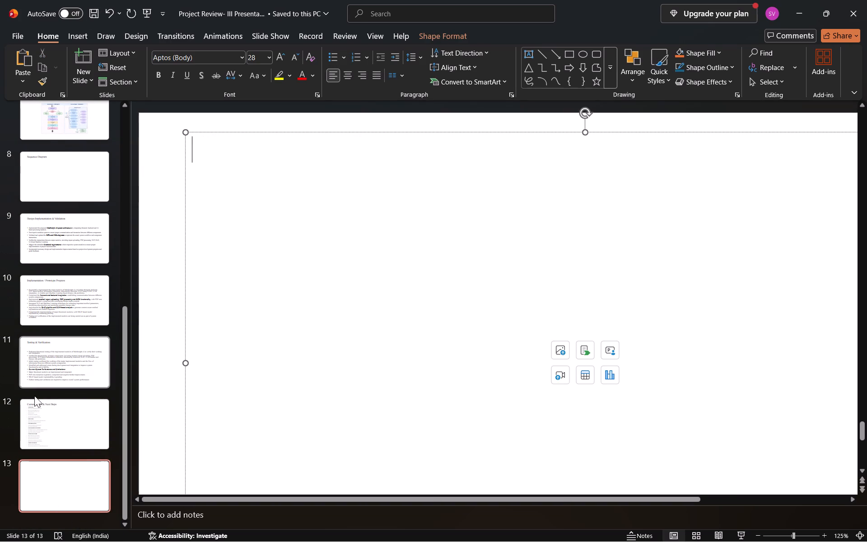
Move sections 4 to 6, from Planned Improvements and Enhancements through Expected Project Completion, from slide 12 to the empty slide 13.
left_click(64, 448)
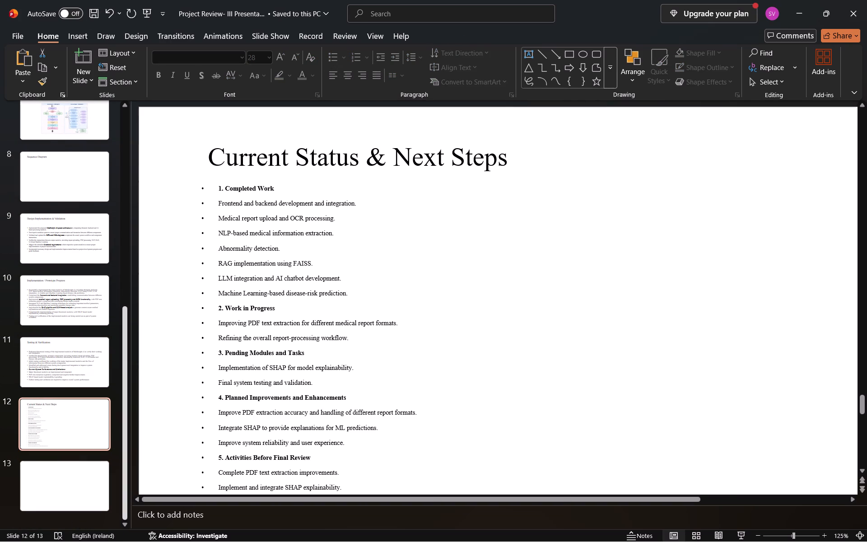
left_click_drag(220, 396, 273, 420)
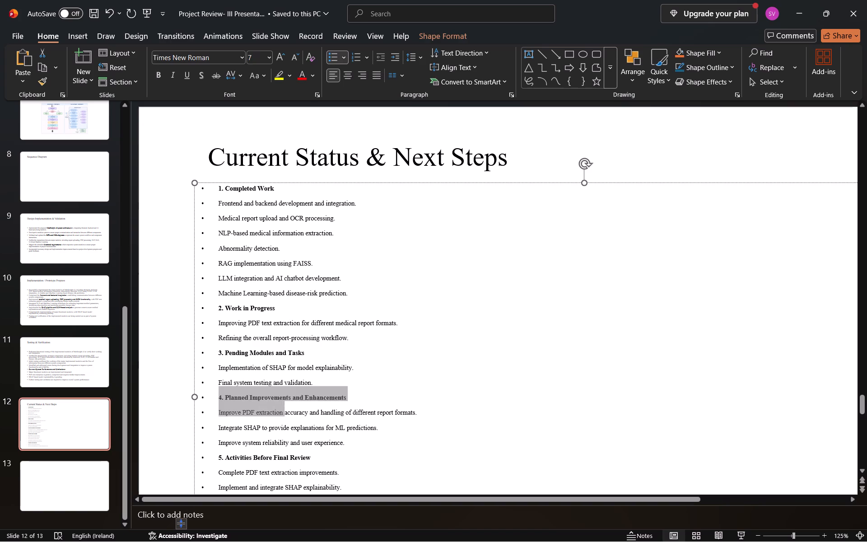
left_click_drag(273, 420, 433, 479)
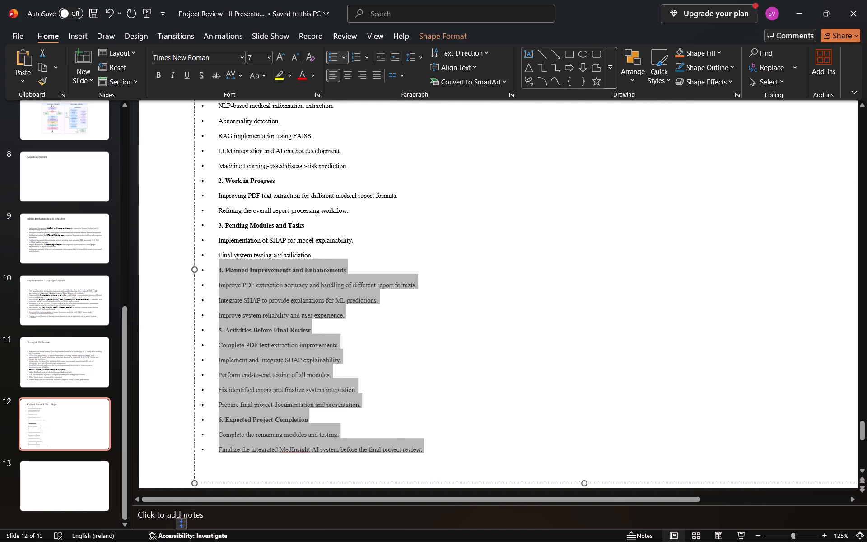
key("ctrl+x")
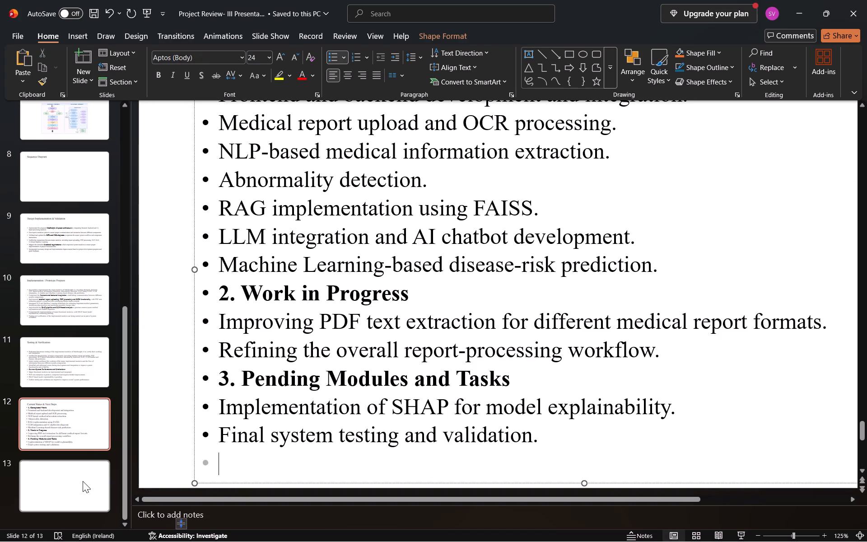
left_click(83, 481)
left_click(356, 318)
key("ctrl+v")
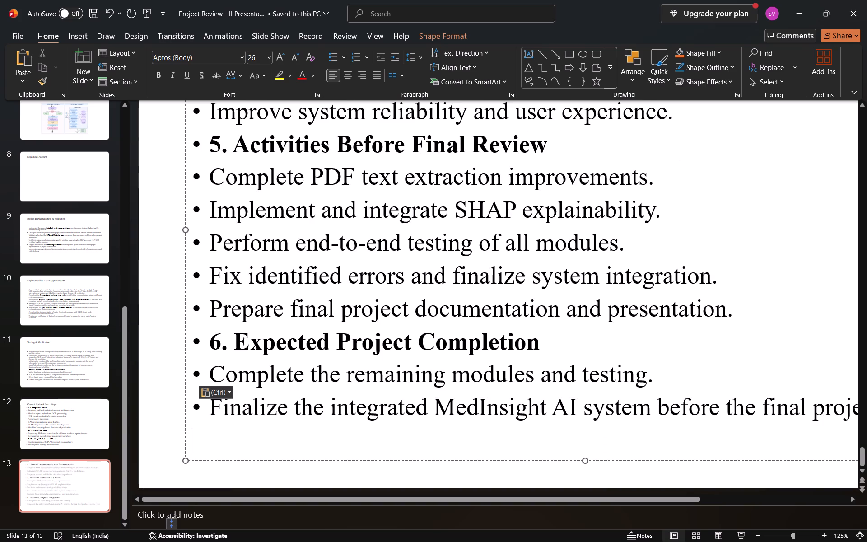
Examine how the remaining sections fit slide 12, comparing them with the neighbouring Testing & Verification slide.
left_click(87, 408)
scroll(242, 339, "up", 2)
scroll(242, 339, "down", 1, "ctrl")
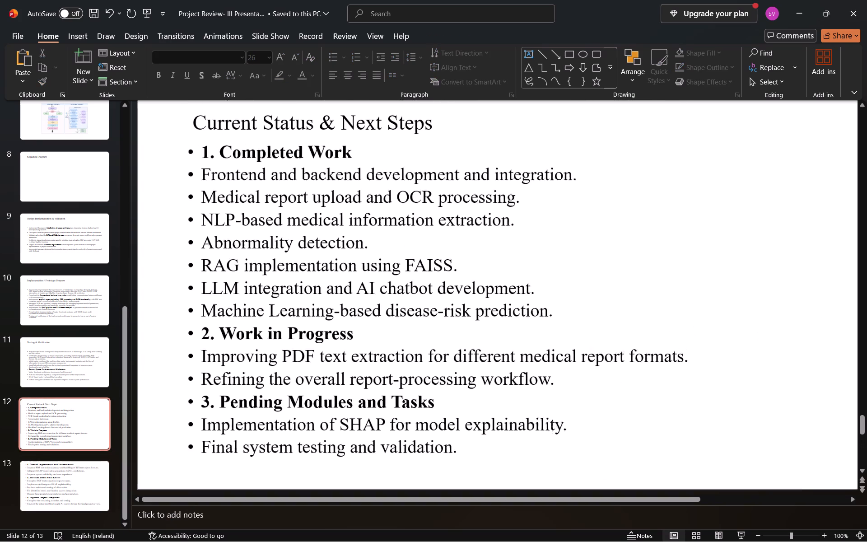
scroll(242, 339, "down", 1, "ctrl")
scroll(238, 239, "down", 1)
scroll(238, 239, "up", 3)
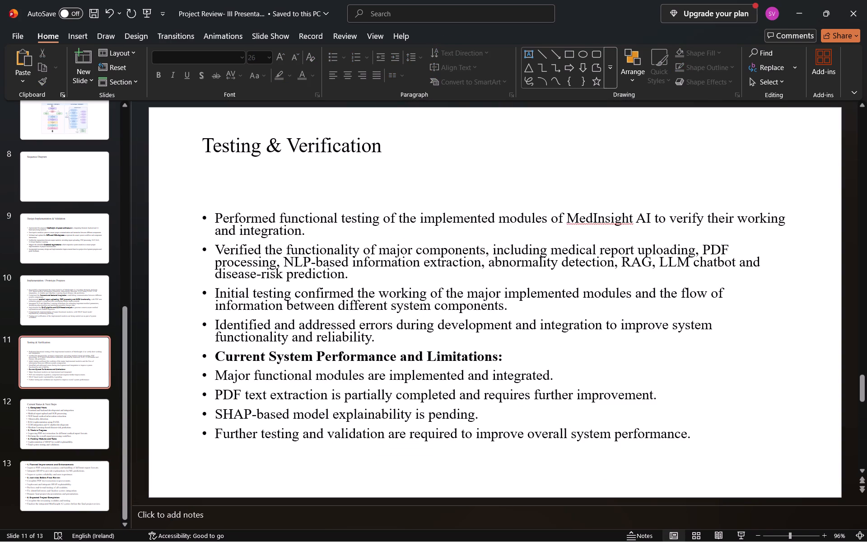
scroll(250, 263, "down", 3)
scroll(218, 307, "down", 3)
scroll(89, 457, "down", 1)
left_click(86, 433)
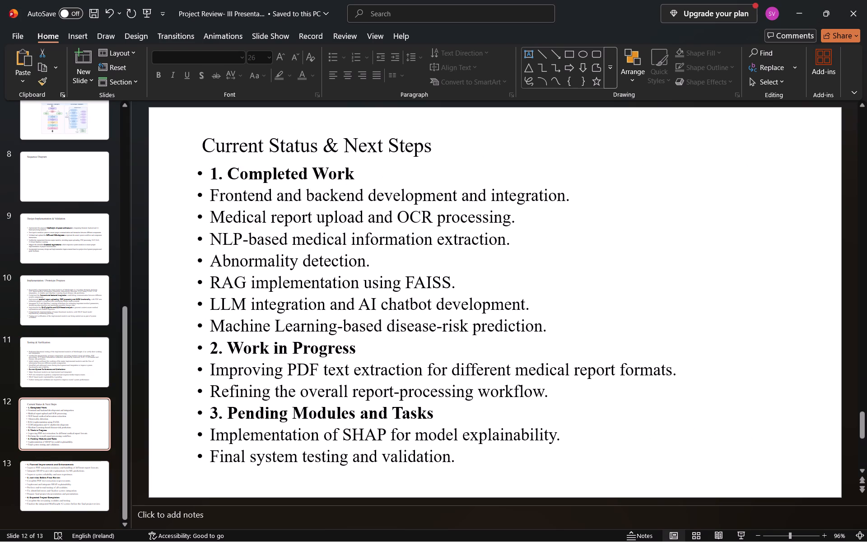
Check the font size of slide 12's body text against the body text on the Design Implementation & Validation slide.
left_click(214, 173)
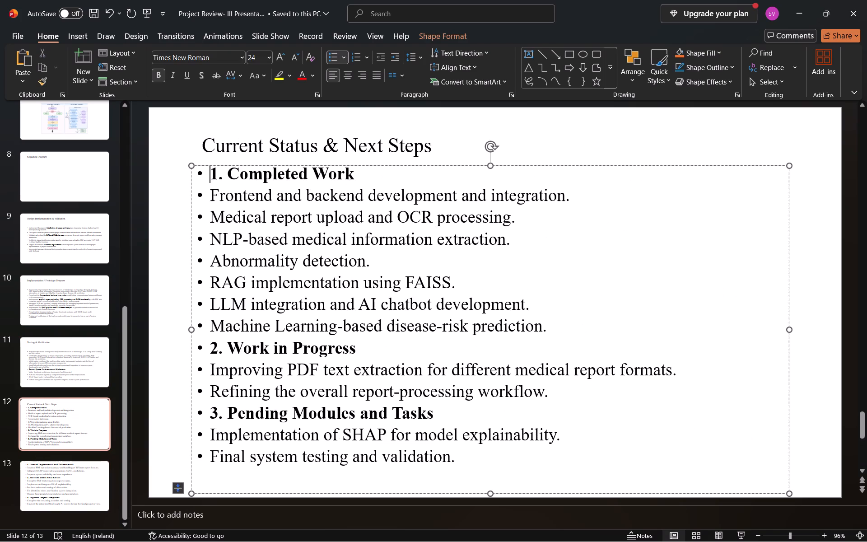
left_click_drag(214, 173, 592, 473)
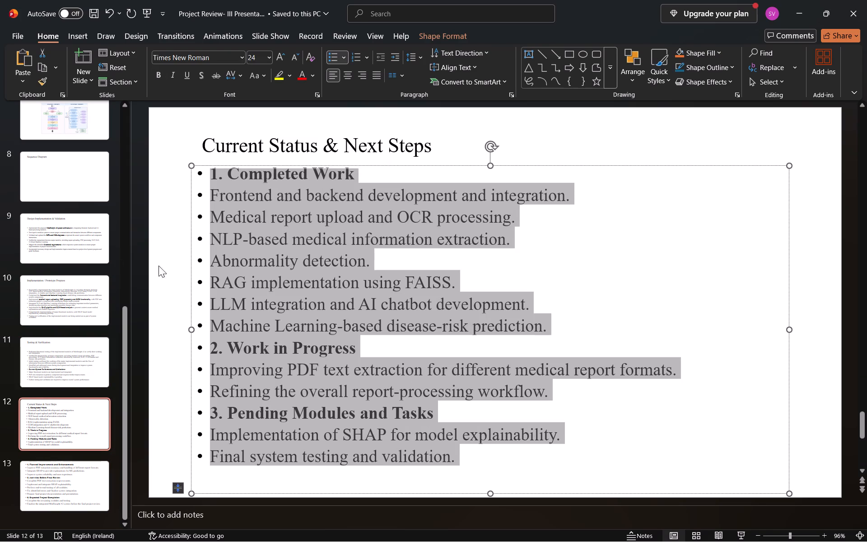
left_click(58, 236)
left_click_drag(234, 201, 252, 254)
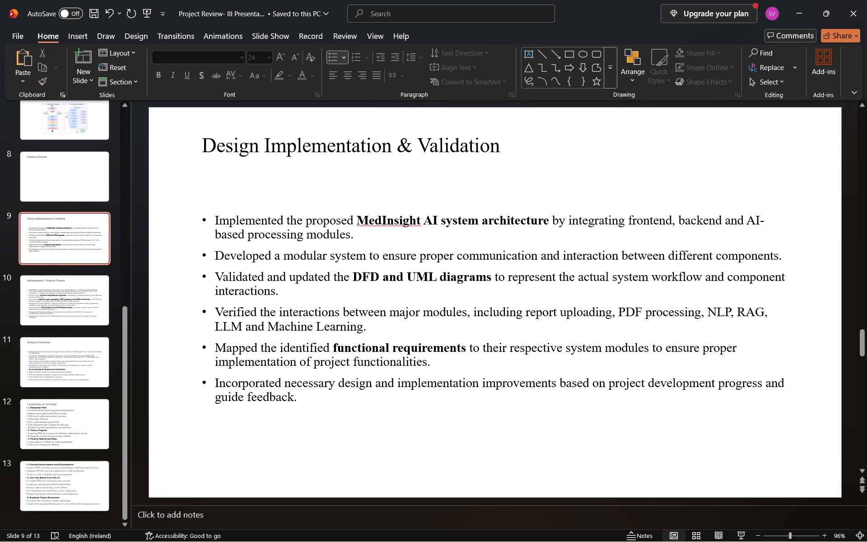
left_click(228, 233)
left_click_drag(228, 233, 240, 247)
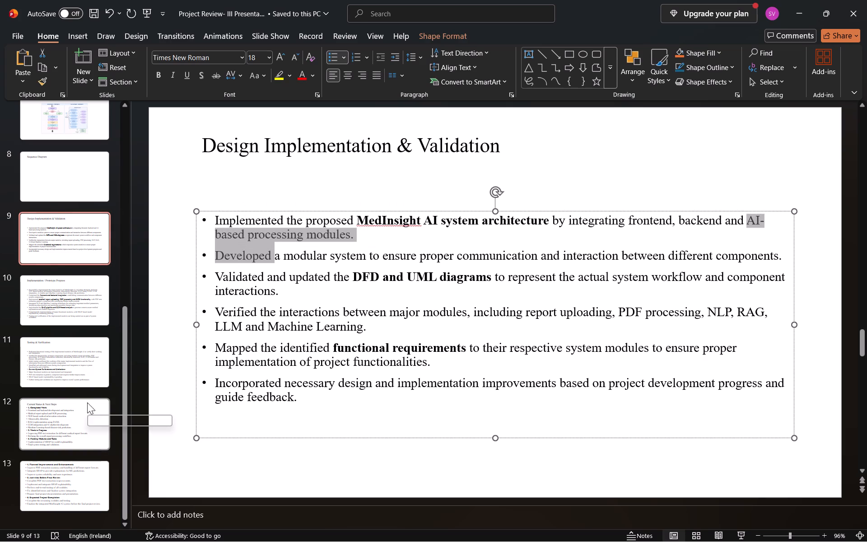
Check the body text size on the Testing & Verification, Implementation / Prototype Progress, and Design Implementation & Validation slides.
left_click(69, 351)
double_click(330, 321)
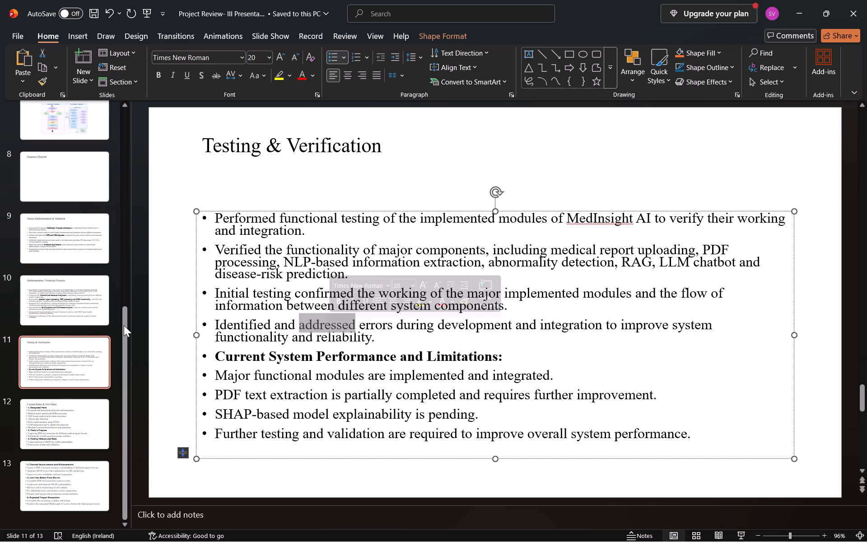
left_click(91, 327)
double_click(212, 305)
left_click(99, 238)
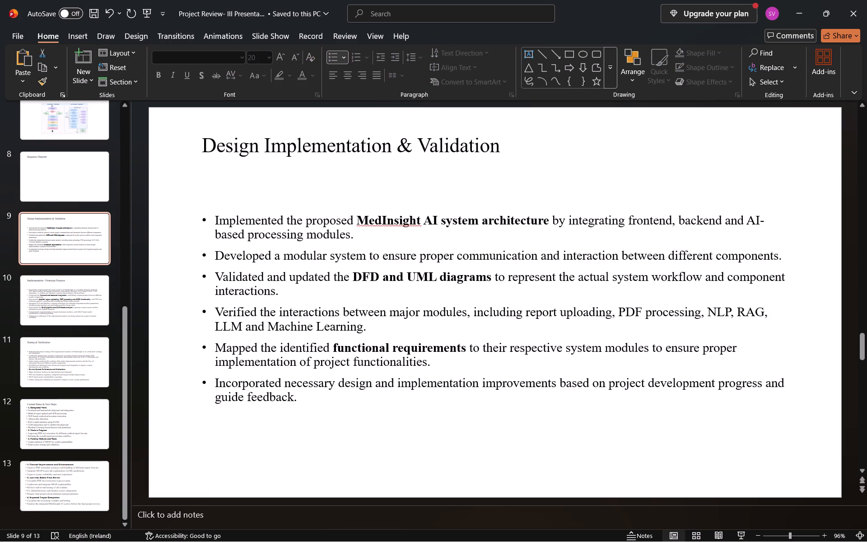
double_click(242, 295)
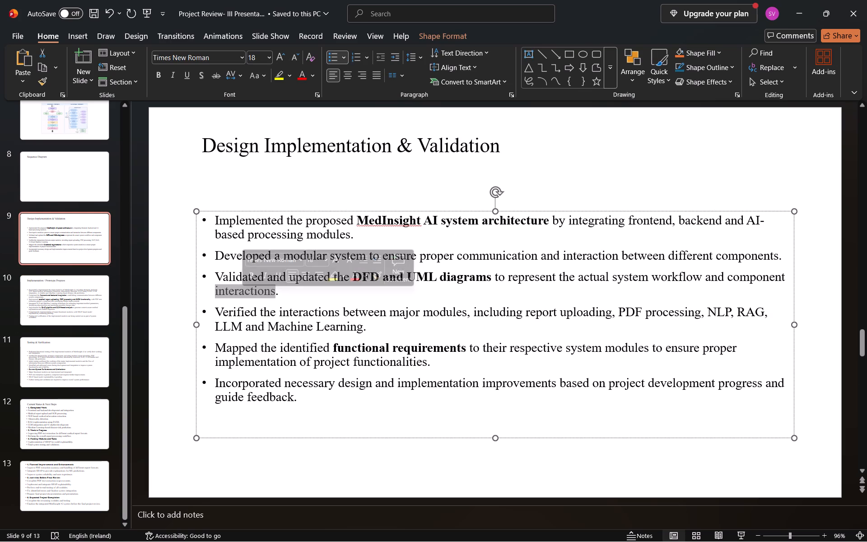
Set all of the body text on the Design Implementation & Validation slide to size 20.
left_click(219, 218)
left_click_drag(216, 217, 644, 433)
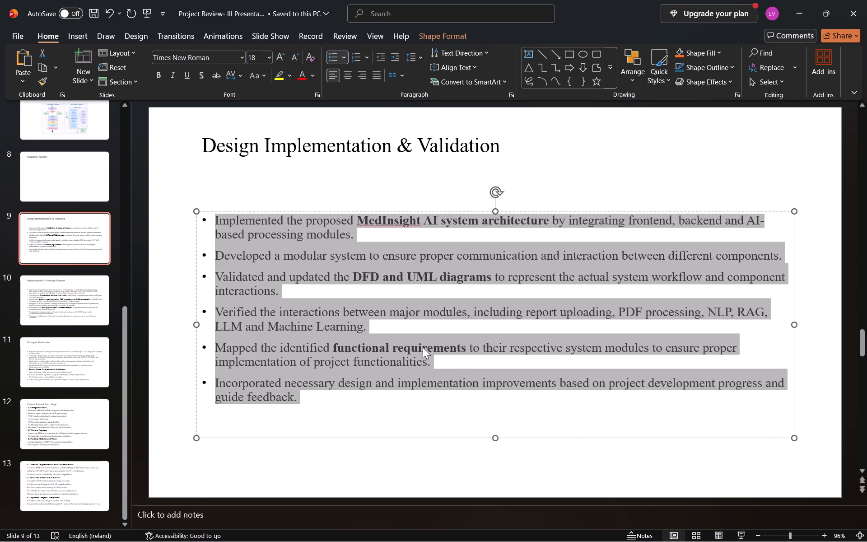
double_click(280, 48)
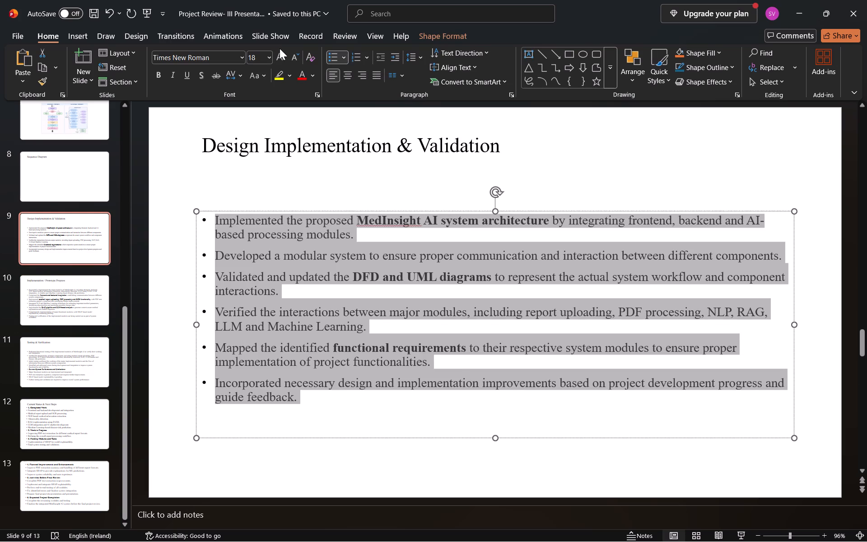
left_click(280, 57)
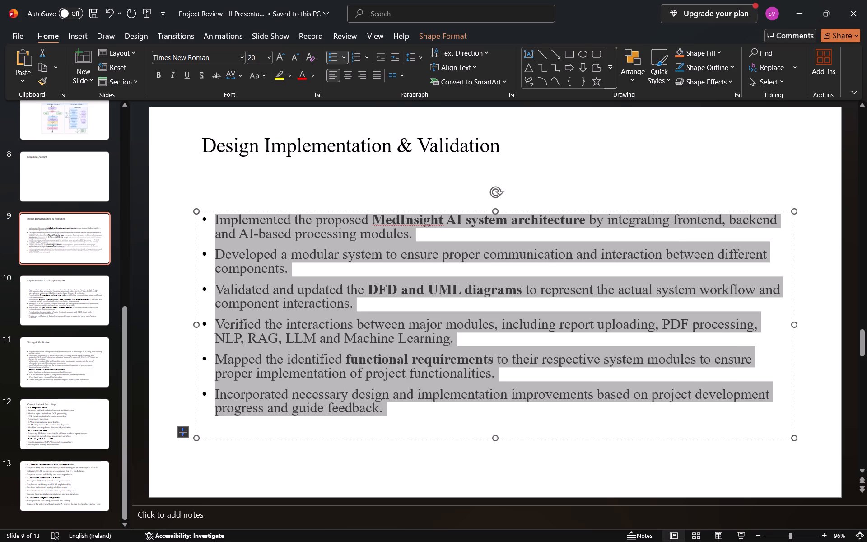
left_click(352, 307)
Compare the body text size on the Implementation / Prototype Progress slide with slides 2 to 5 of the Review-II presentation.
left_click(81, 290)
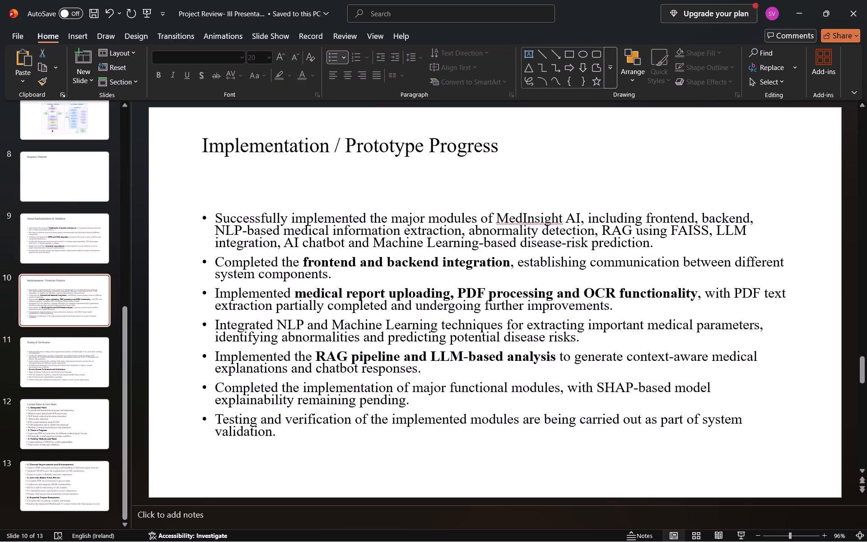
double_click(267, 245)
key("alt+Tab")
key("alt+Tab")
key("alt+Tab")
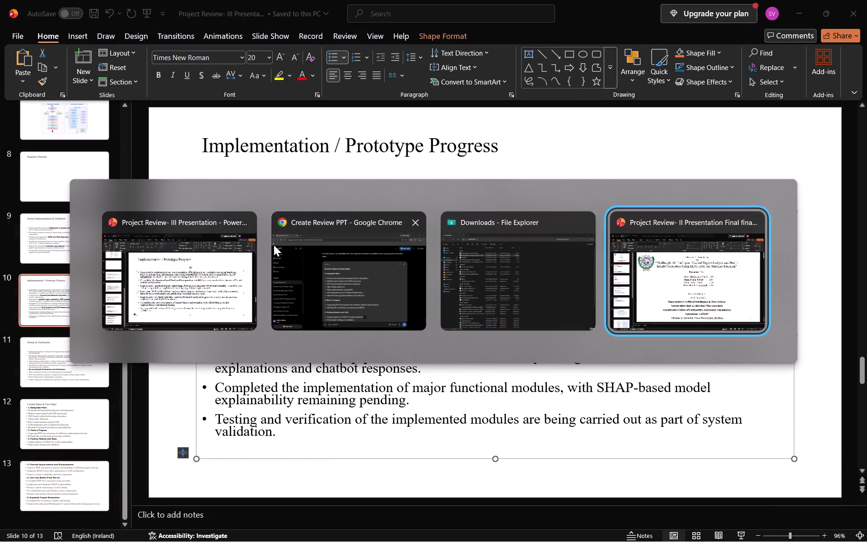
left_click(76, 268)
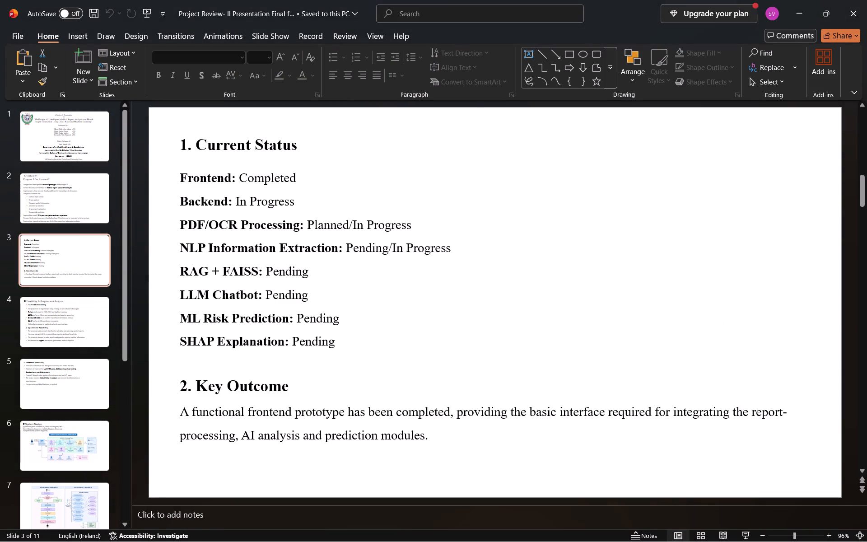
double_click(301, 267)
left_click(78, 216)
double_click(220, 212)
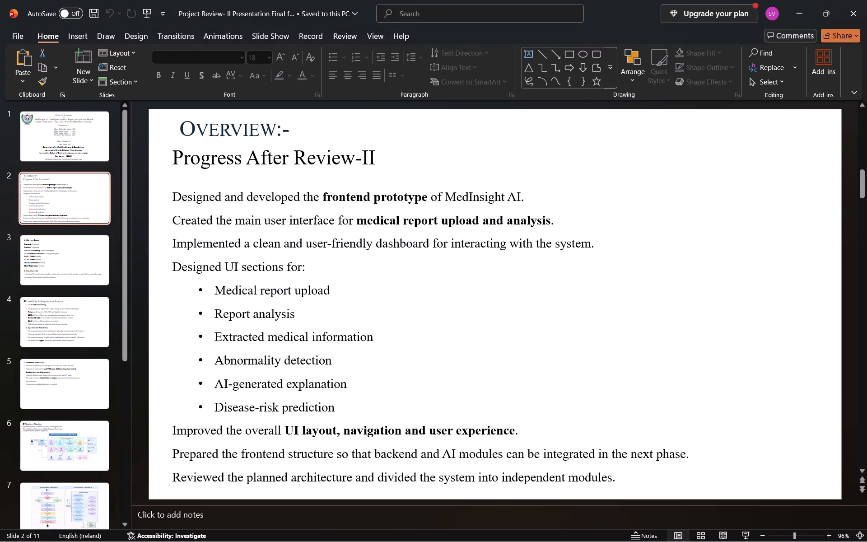
left_click(98, 324)
double_click(228, 297)
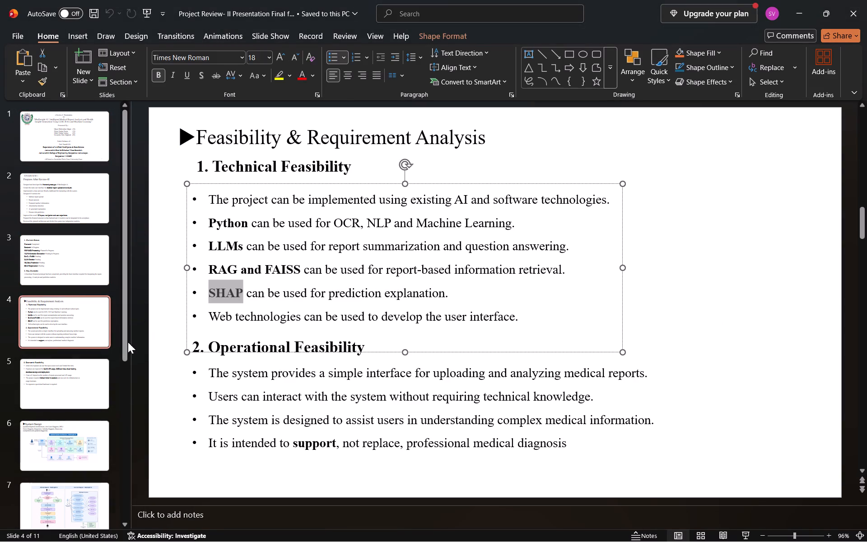
left_click_drag(114, 360, 107, 363)
left_click(94, 367)
double_click(341, 295)
double_click(307, 227)
key("alt+Tab")
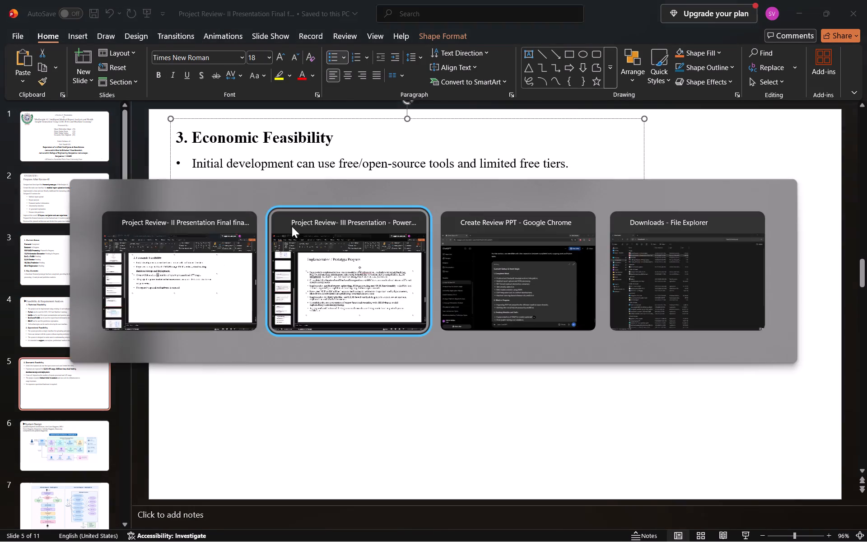
In the Review-III presentation, set all of the Design Implementation & Validation body text to size 18.
left_click(81, 231)
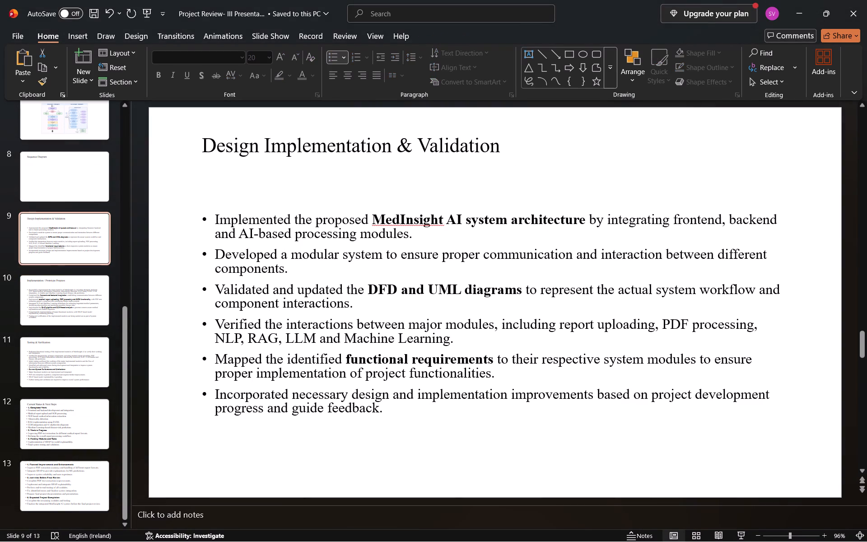
left_click_drag(216, 217, 503, 441)
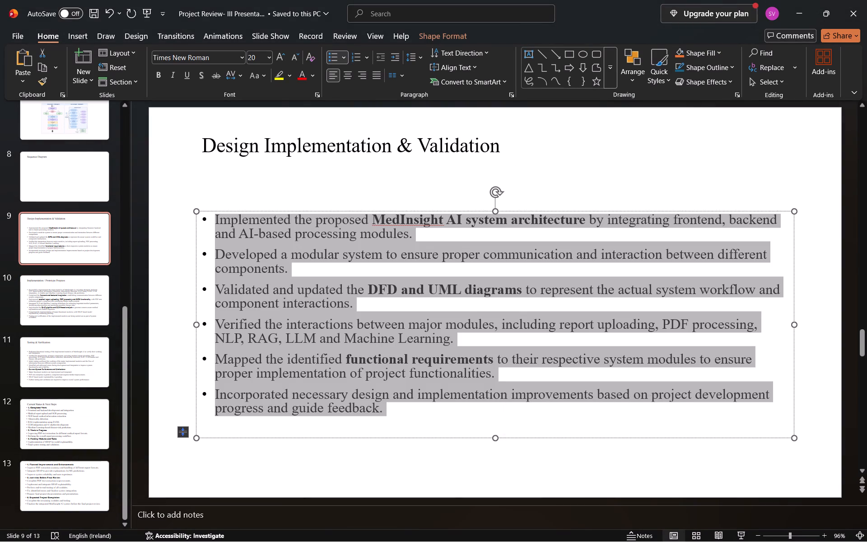
left_click(265, 54)
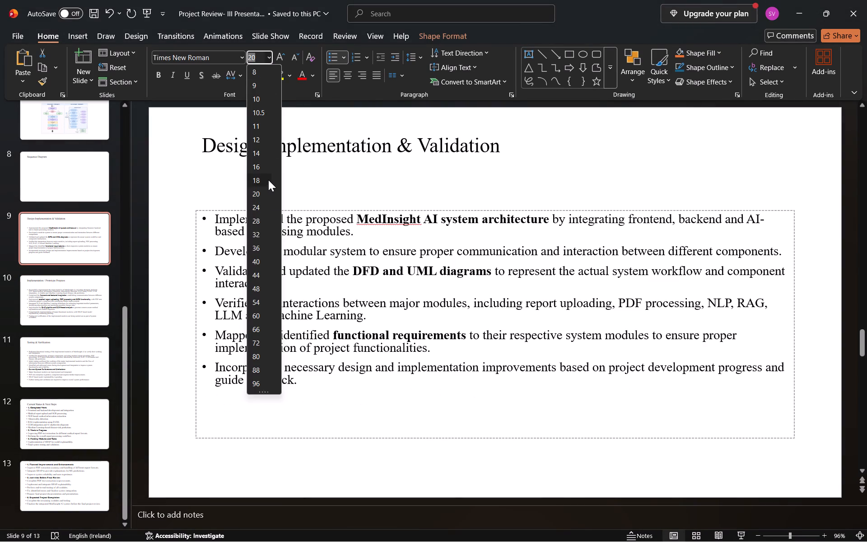
left_click(268, 180)
Set all of the body text on the Implementation / Prototype Progress slide to size 18.
left_click(55, 282)
left_click(214, 214)
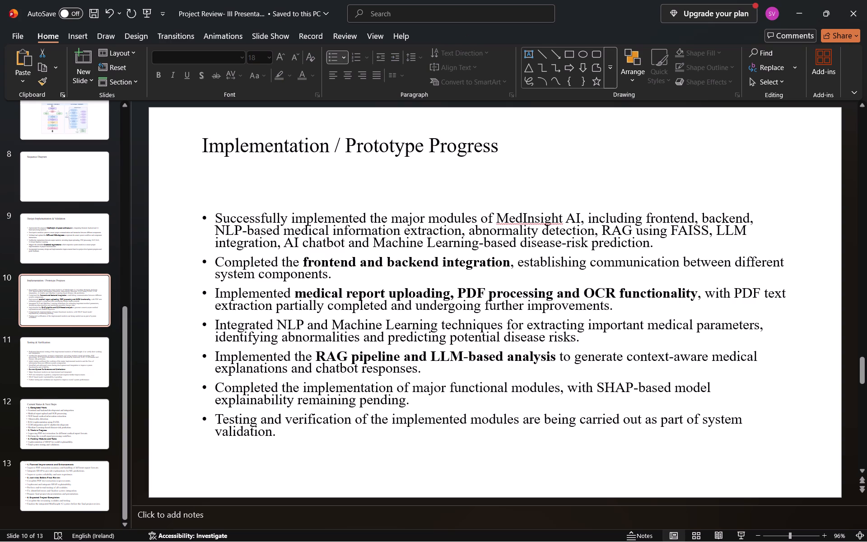
key("ctrl+a")
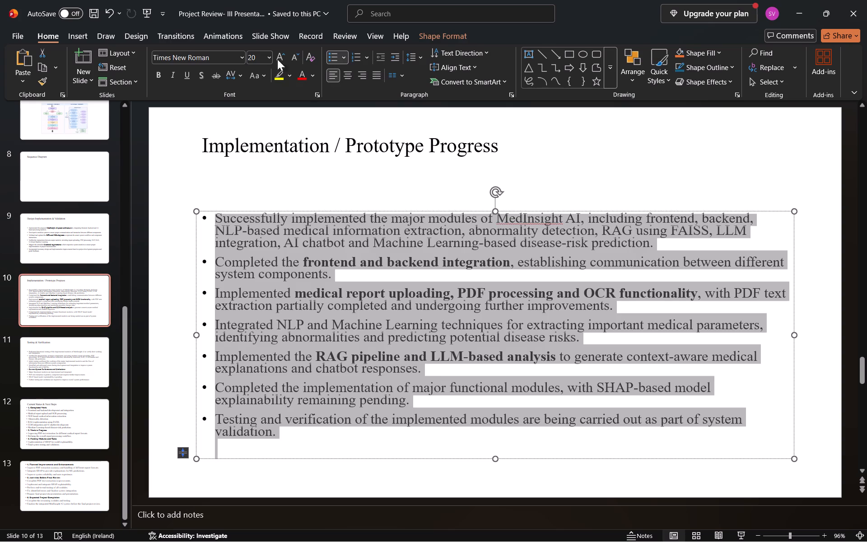
left_click(293, 55)
Reduce all of the body text on the Testing & Verification slide to size 18.
left_click(73, 356)
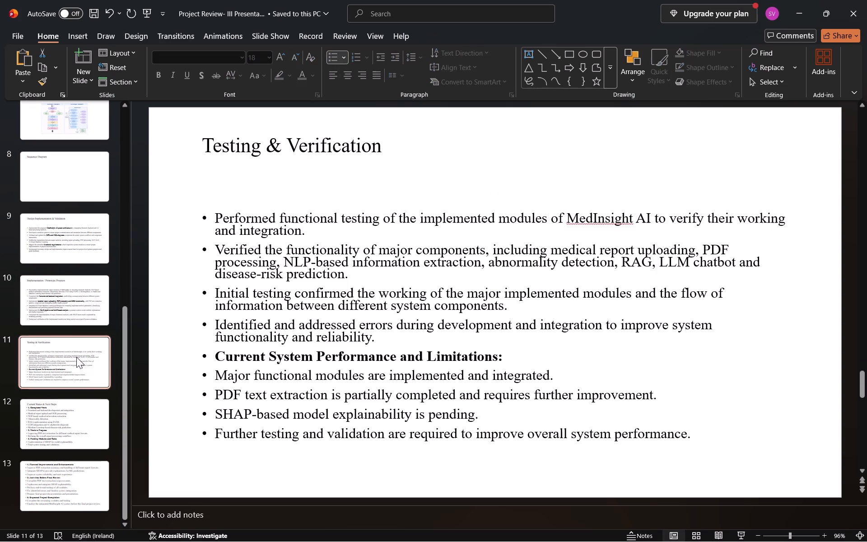
left_click(310, 317)
key("ctrl+a")
left_click(291, 62)
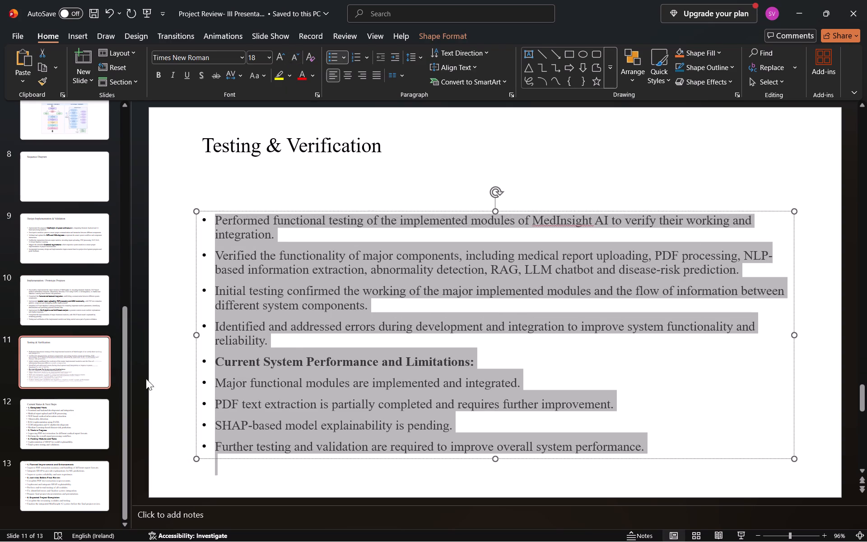
Reduce all of the body text on slide 12, Current Status & Next Steps, to size 18.
left_click(65, 434)
left_click(302, 321)
key("ctrl+a")
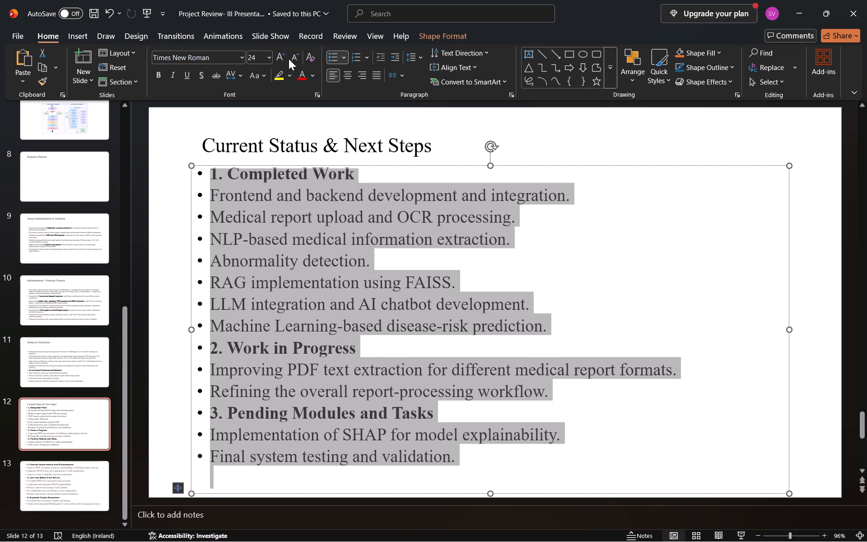
left_click(289, 59)
left_click(293, 53)
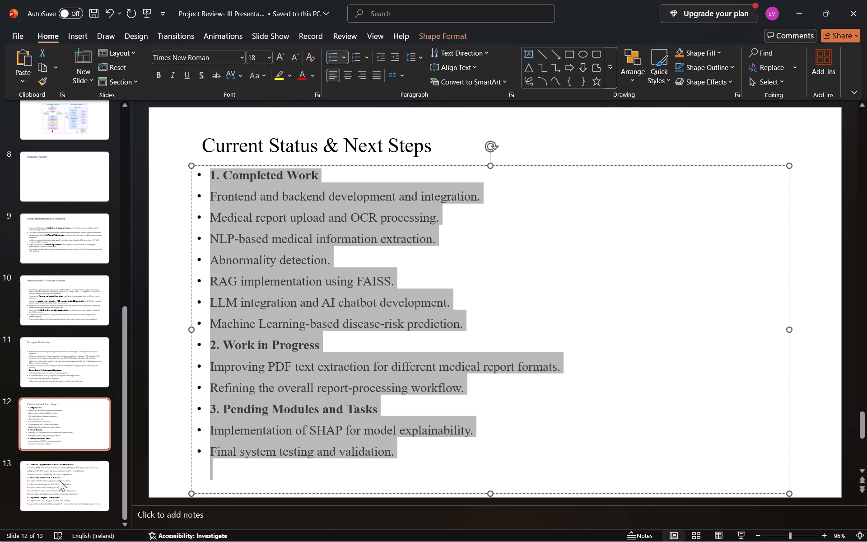
Reduce all of the text on slide 13, sections 4 to 6, to size 16.
left_click(59, 501)
left_click(224, 349)
key("ctrl+a")
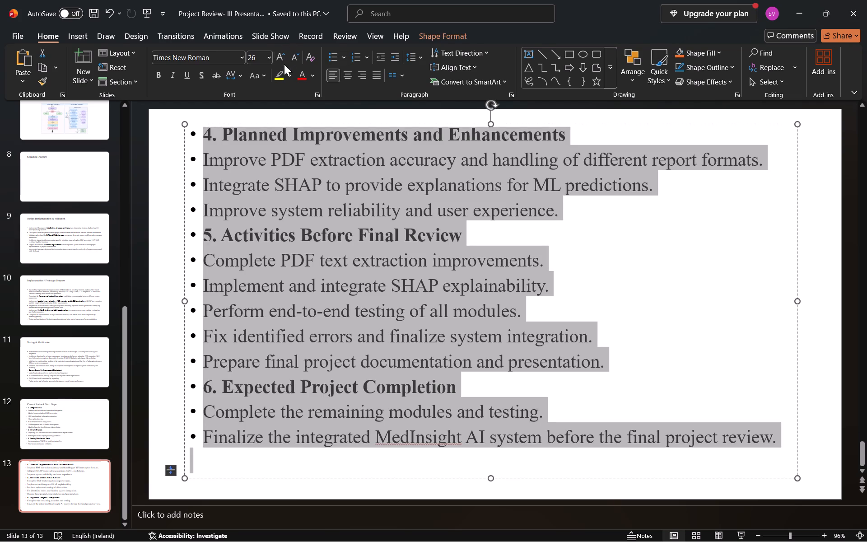
triple_click(295, 62)
left_click(295, 62)
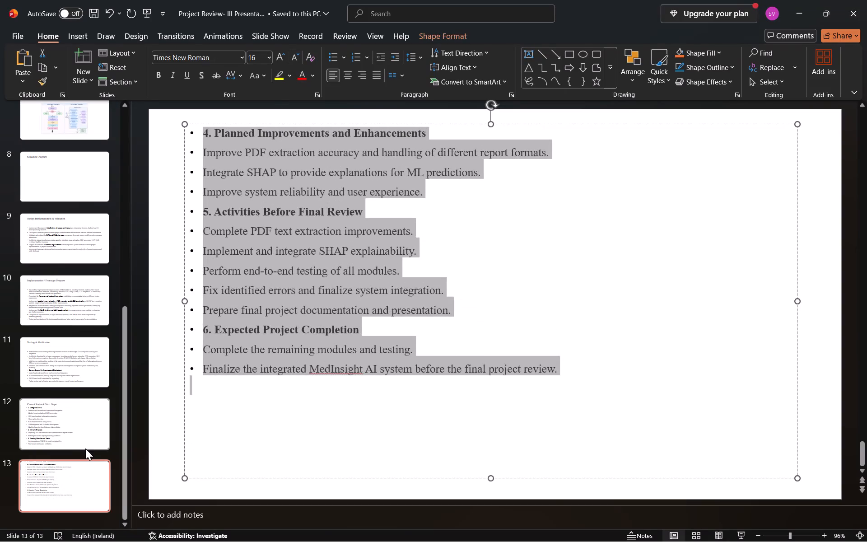
Check the text sizes on the Progress After Review-II overview slide and the title slide.
scroll(85, 449, "down", 2)
left_click(80, 401)
scroll(80, 401, "up", 8)
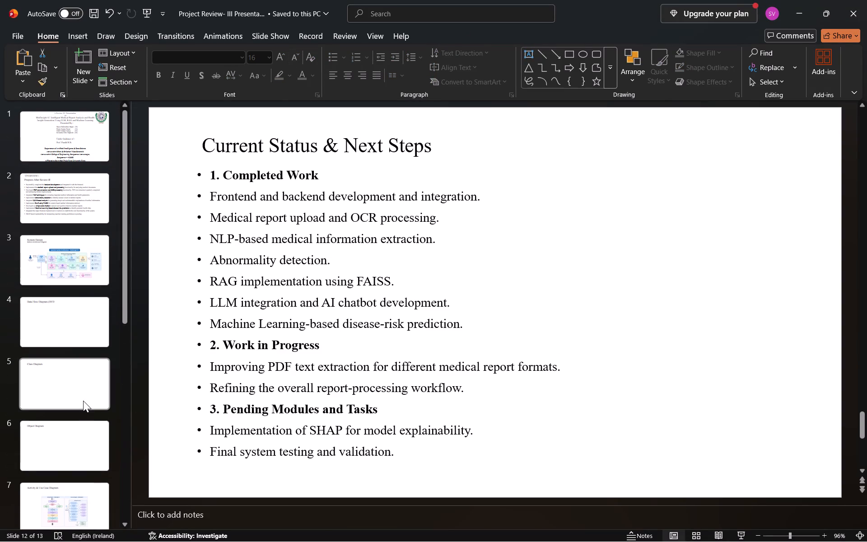
scroll(84, 333, "up", 1)
left_click(82, 251)
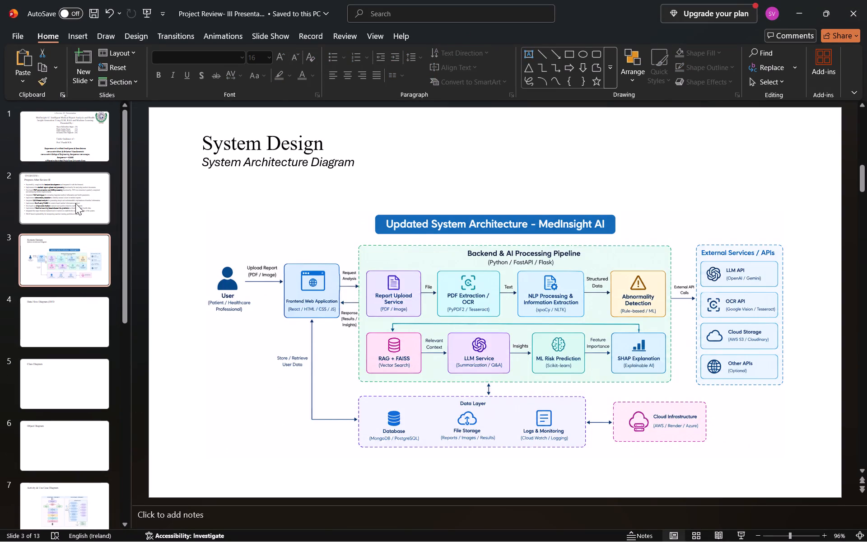
left_click(75, 203)
left_click(262, 176)
left_click(263, 243, "ctrl")
key("ctrl+a")
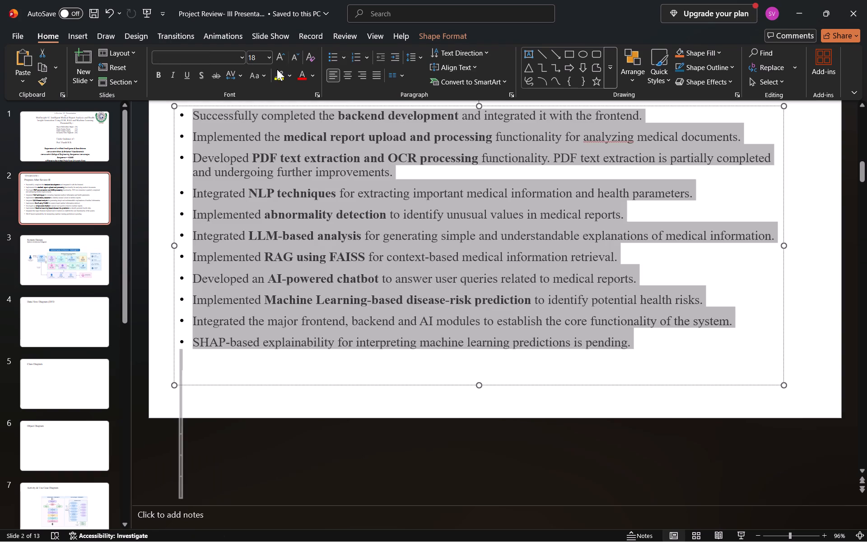
left_click(62, 126)
left_click(328, 180, "ctrl")
key("ctrl+a")
left_click(294, 237)
key("ctrl+a")
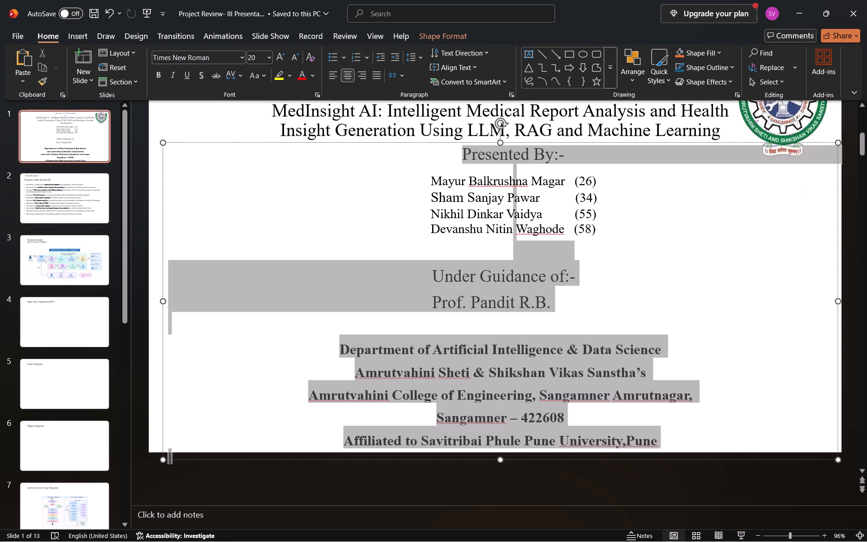
left_click(315, 371)
Examine how the resized text sits on slides 11 to 13, comparing their layout and spacing.
scroll(65, 385, "down", 4)
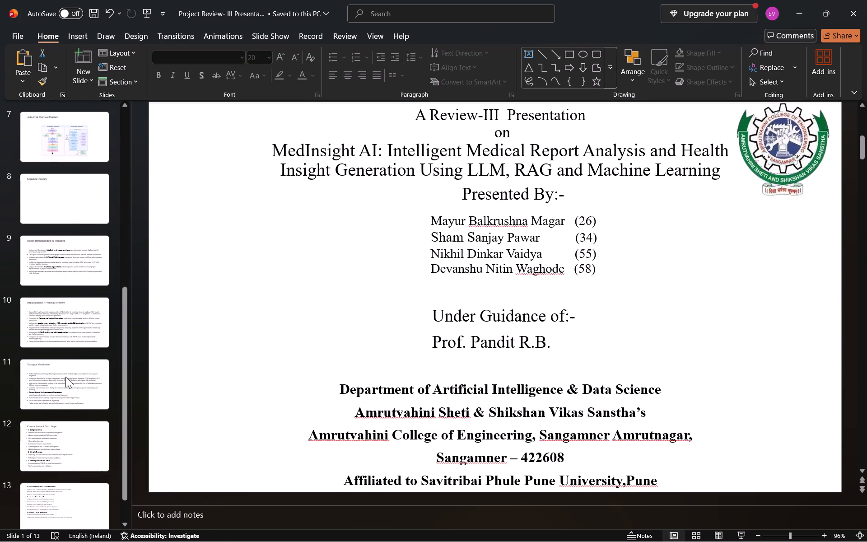
scroll(60, 398, "down", 3)
left_click(65, 490)
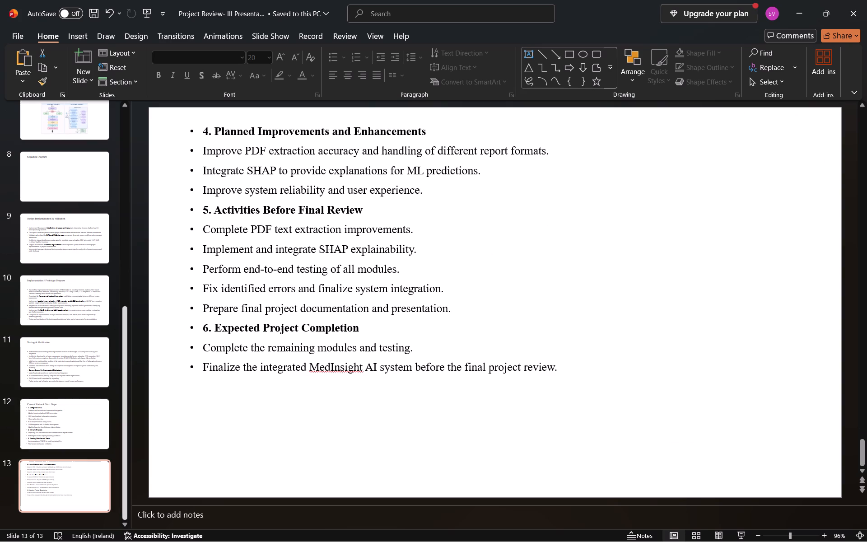
scroll(117, 422, "down", 2)
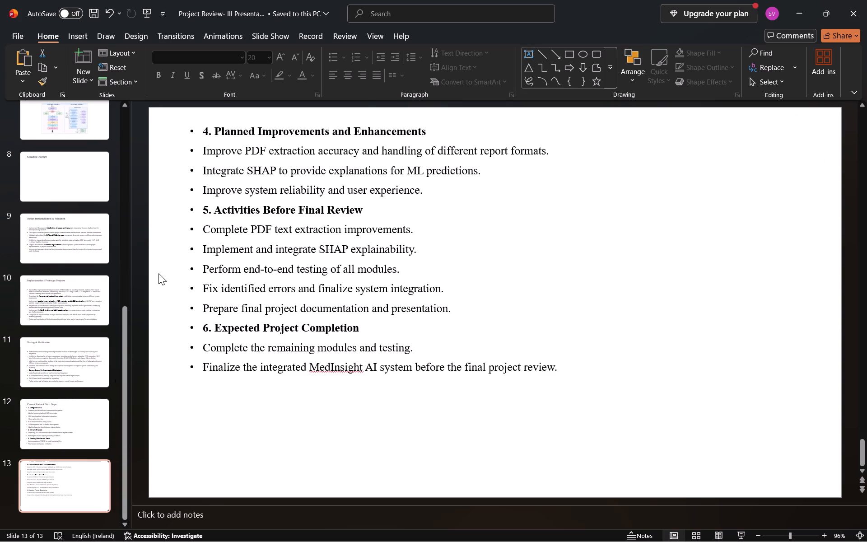
scroll(245, 292, "down", 2)
scroll(247, 292, "up", 2)
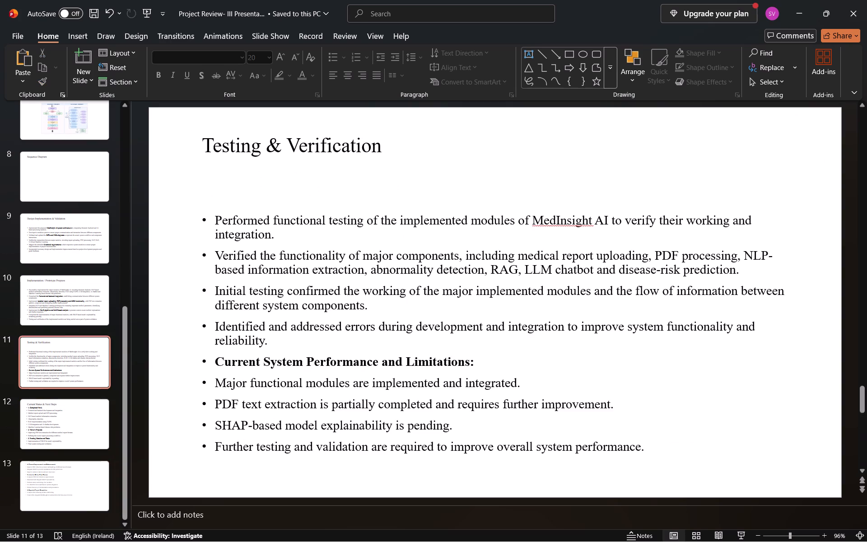
scroll(247, 292, "down", 6)
left_click(80, 423)
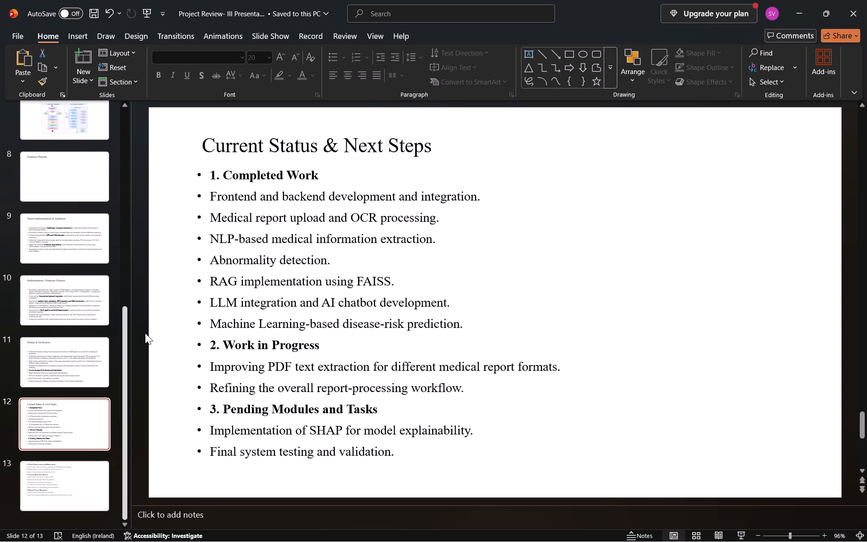
left_click(61, 484)
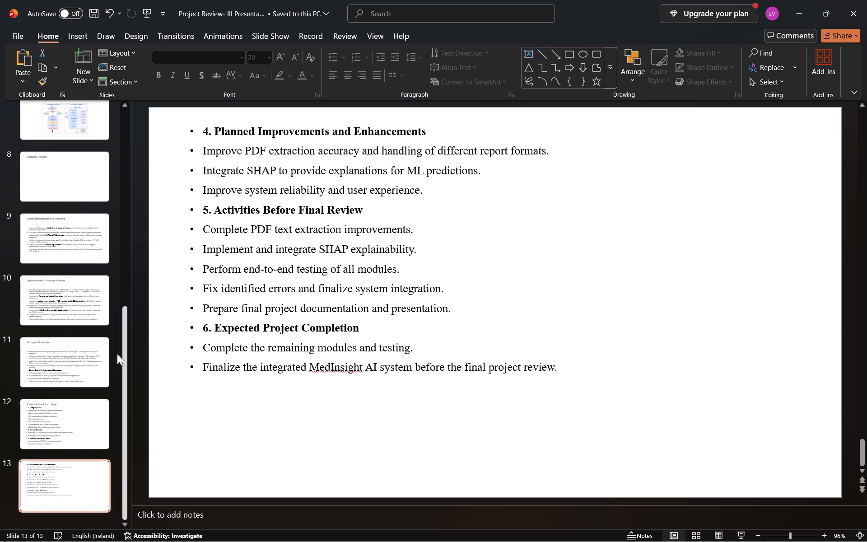
Lower the top edge of slide 12's body text box to leave a gap below the Current Status & Next Steps title.
left_click(56, 411)
left_click(285, 171)
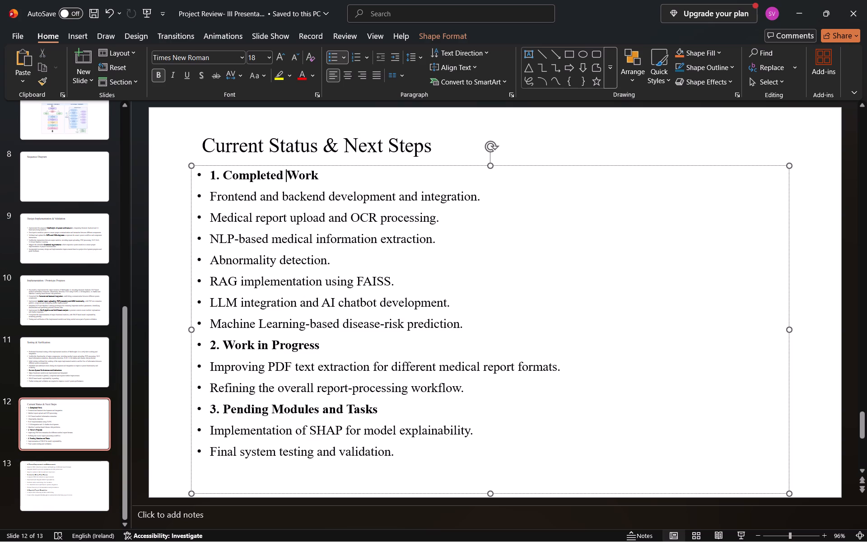
left_click_drag(489, 165, 485, 197)
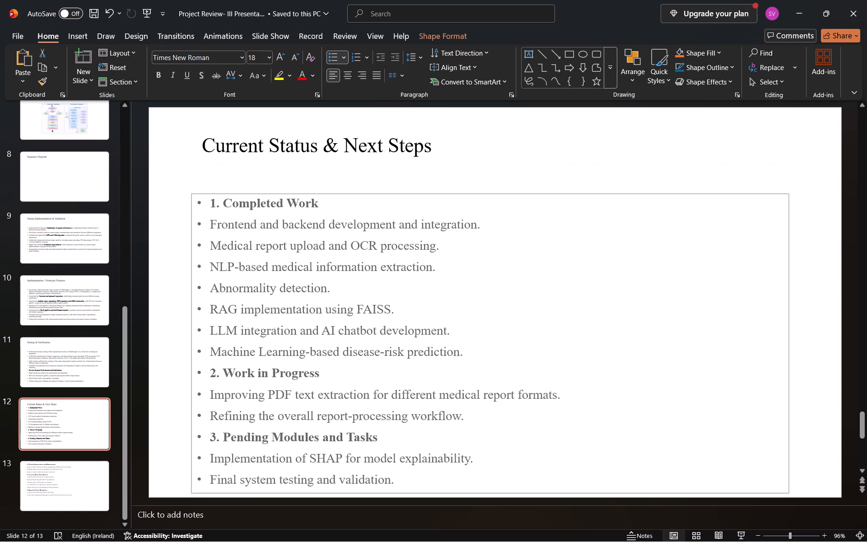
Raise the top edge of slide 12's body text box slightly towards the Current Status & Next Steps title.
left_click_drag(485, 197, 478, 182)
left_click(481, 135)
Lower the top edge of slide 13's body text box to move sections 4 to 6 down from the slide's upper edge.
scroll(373, 248, "down", 1)
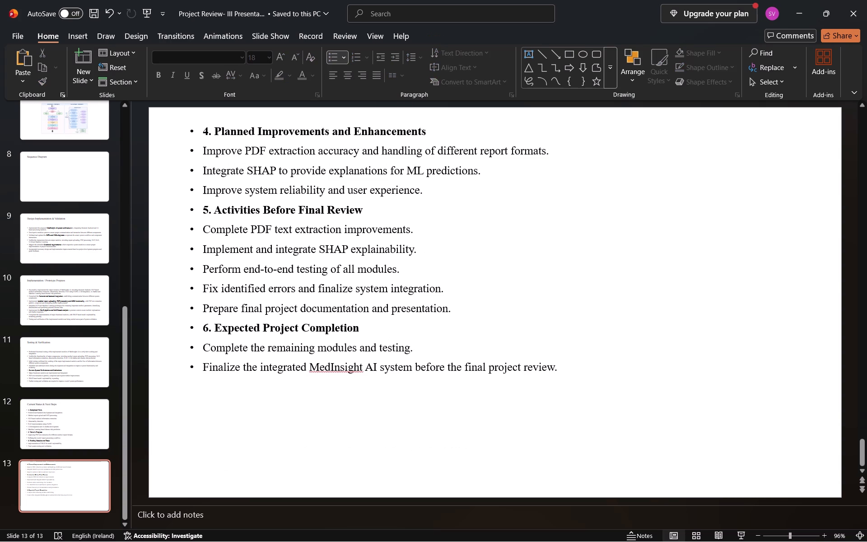
scroll(373, 248, "down", 2)
left_click(298, 129)
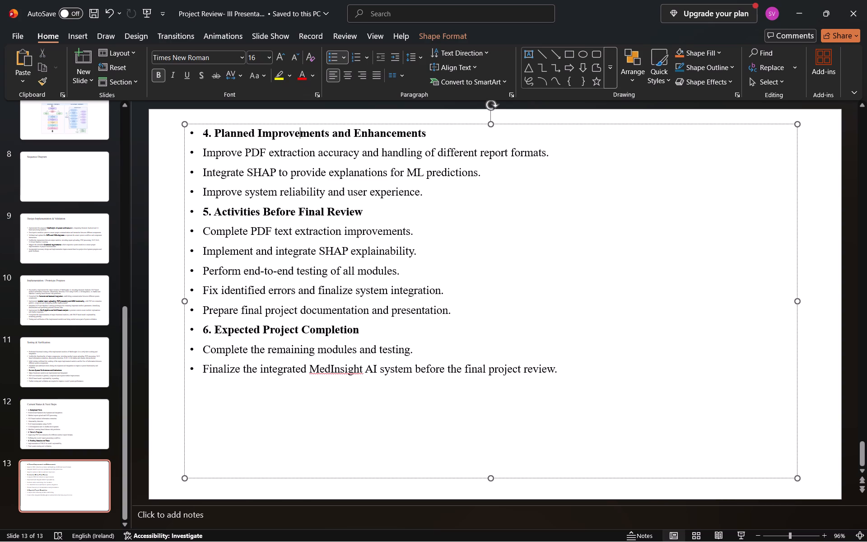
left_click_drag(488, 123, 488, 141)
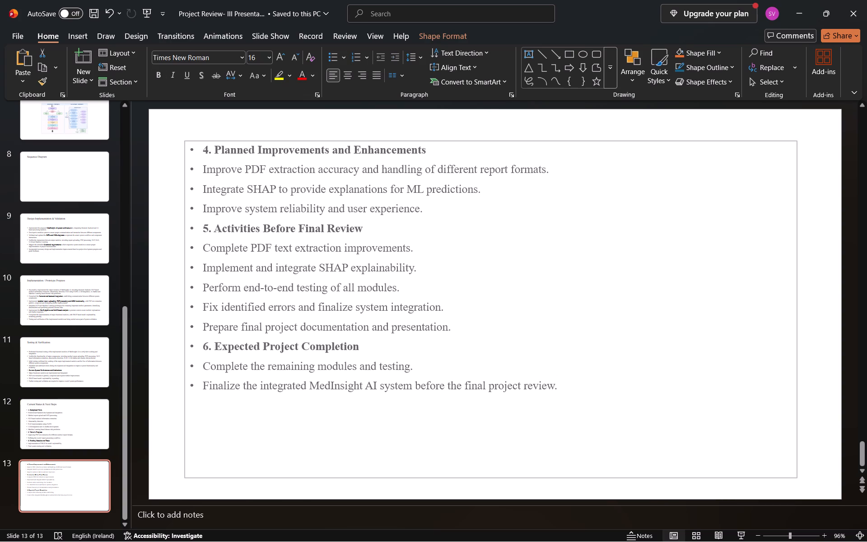
left_click_drag(488, 141, 485, 154)
left_click(399, 137)
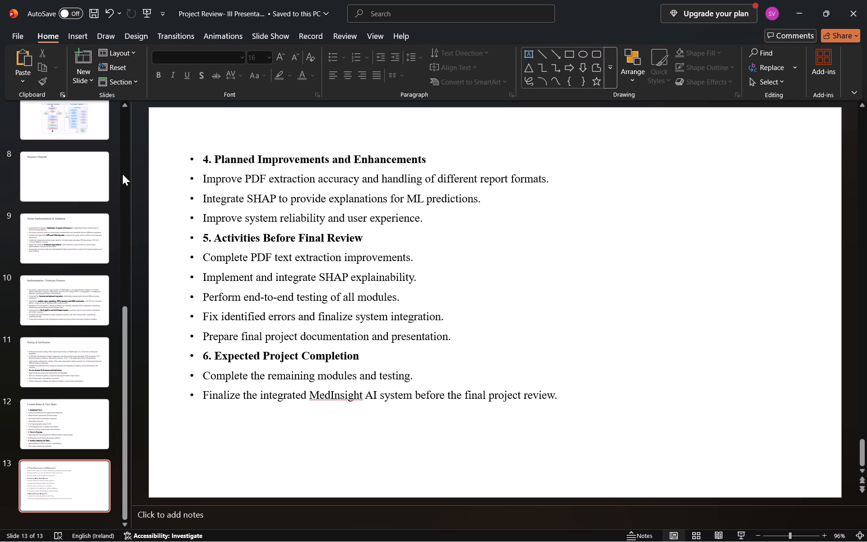
Review the presentation's slides in order from the title slide to slide 12, checking their layout and empty diagram slides.
scroll(126, 378, "down", 3)
scroll(114, 430, "down", 6)
scroll(52, 369, "up", 5)
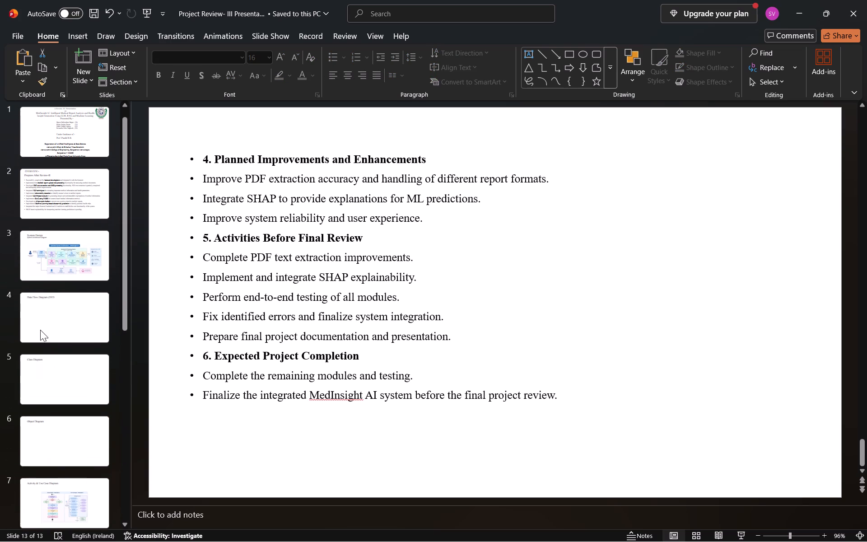
scroll(40, 329, "up", 4)
left_click(51, 150)
left_click(61, 191)
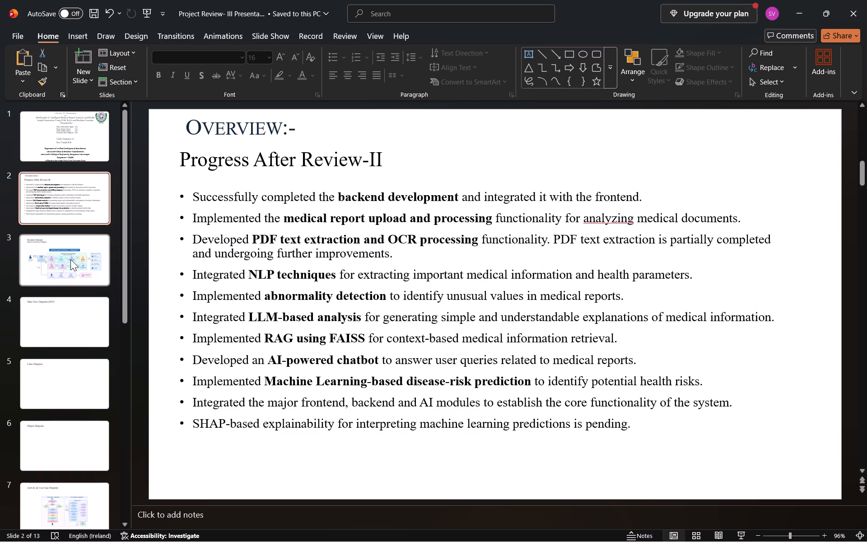
left_click(70, 259)
left_click(82, 310)
left_click(79, 386)
double_click(89, 421)
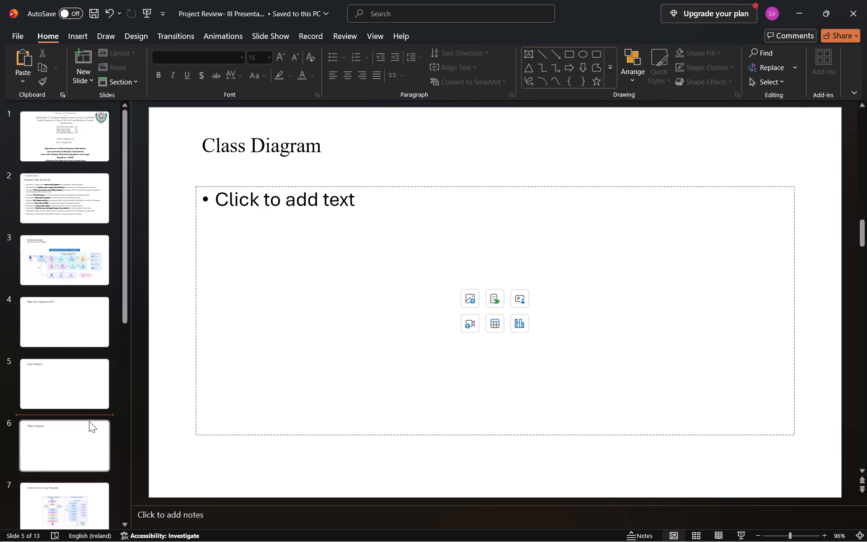
left_click(83, 467)
left_click(64, 524)
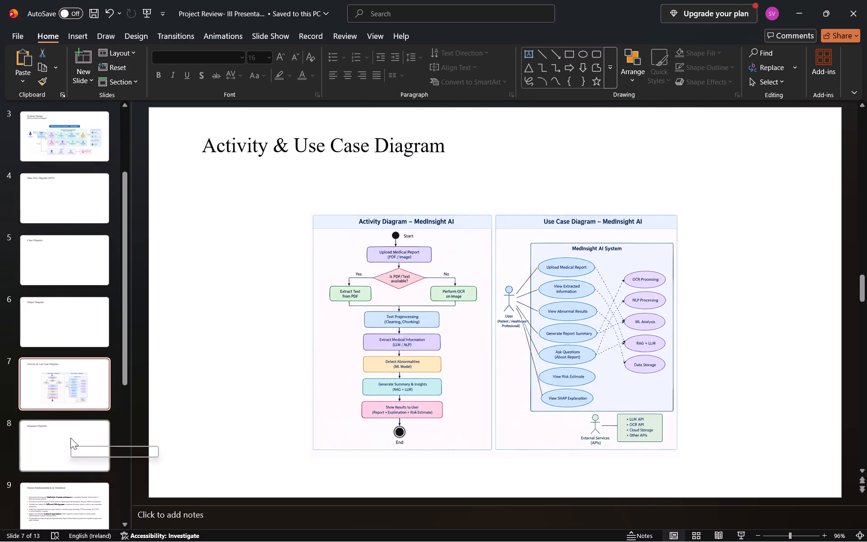
left_click(70, 438)
scroll(70, 438, "down", 2)
left_click(56, 249)
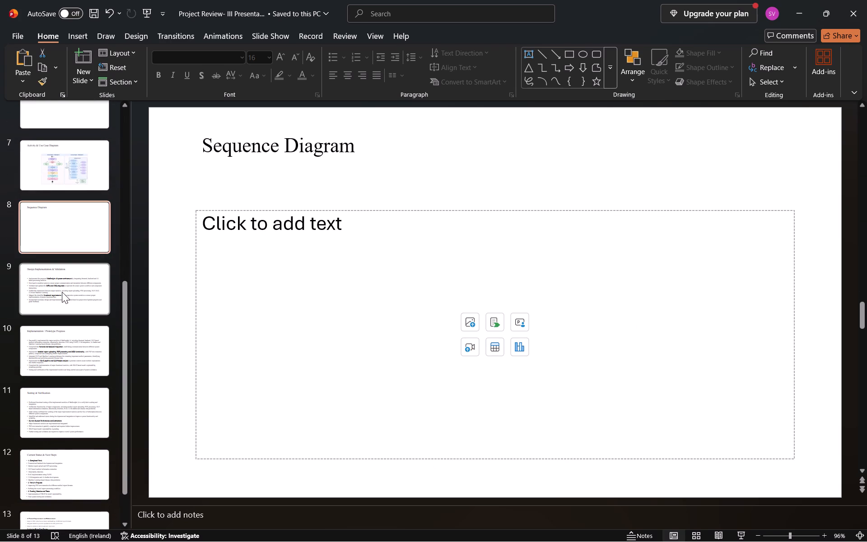
left_click(62, 293)
left_click(58, 376)
left_click(58, 383)
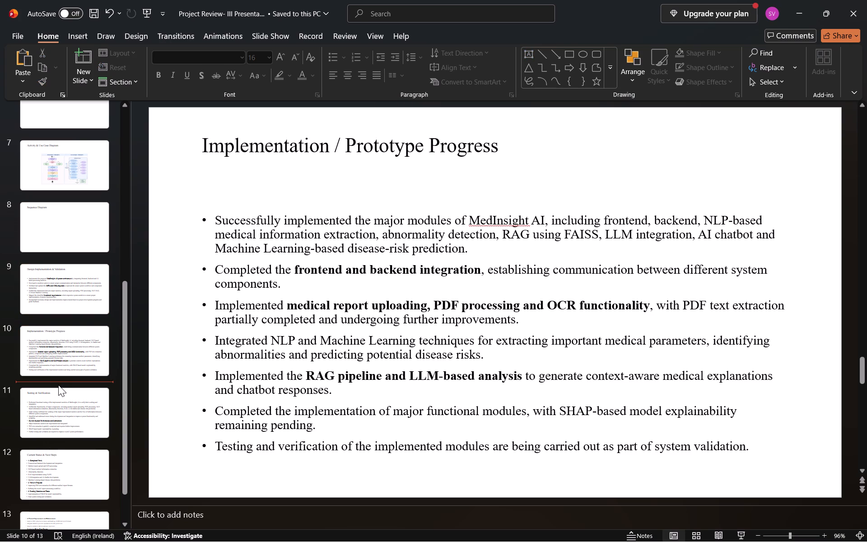
left_click(58, 385)
left_click(58, 385)
left_click(55, 398)
scroll(65, 333, "down", 4)
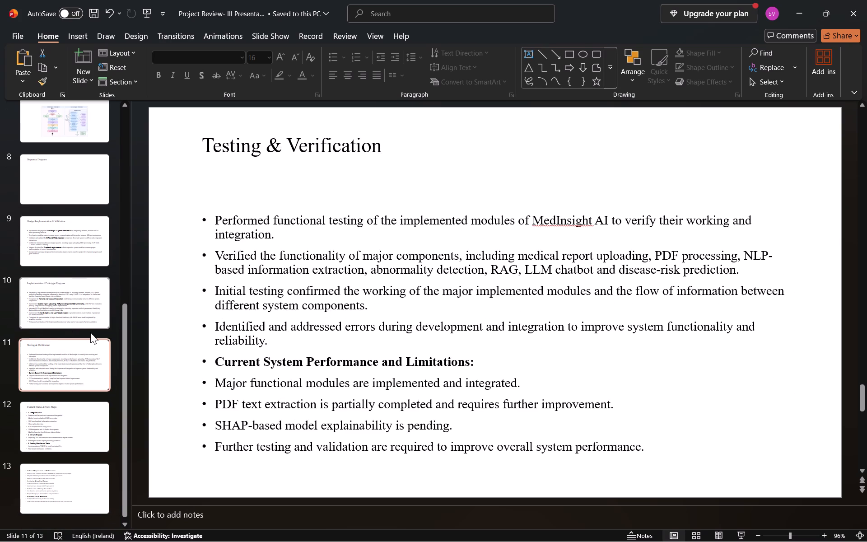
scroll(95, 339, "down", 2)
left_click(77, 450)
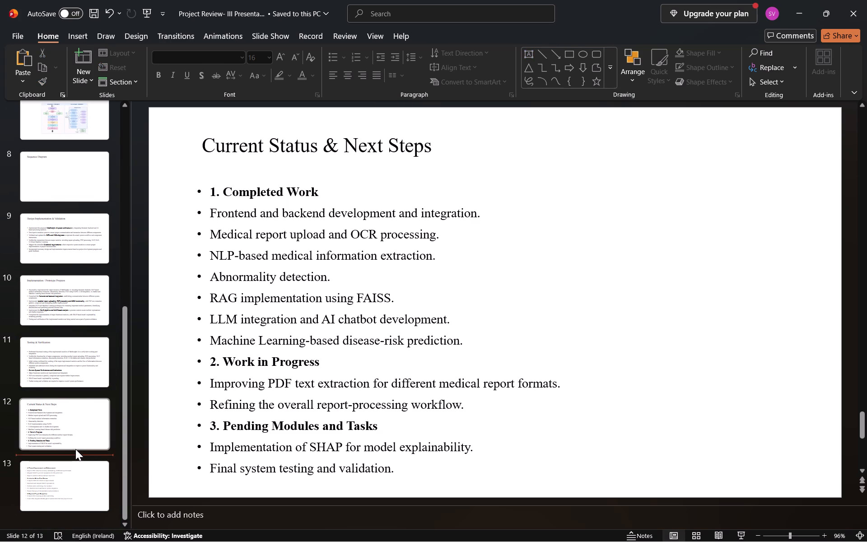
Save the presentation.
key("ctrl+s")
key("ctrl+s")
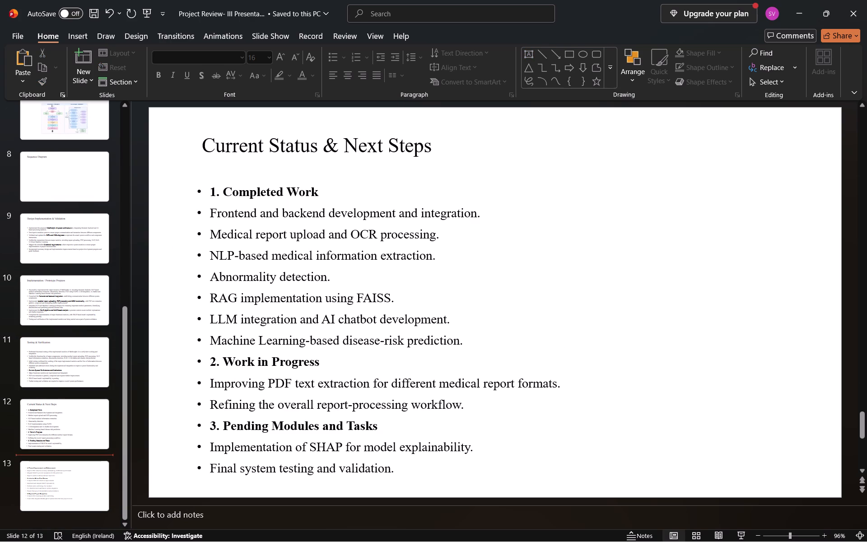
scroll(80, 266, "up", 5)
left_click(85, 242)
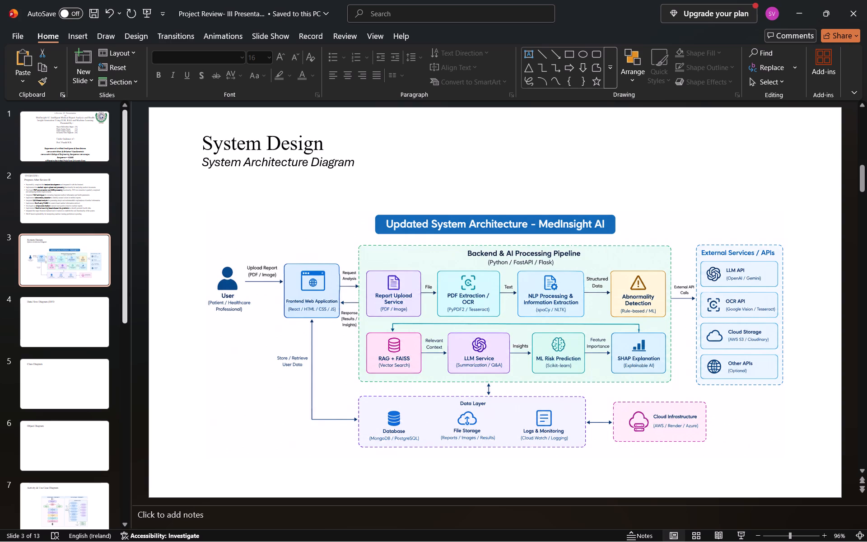
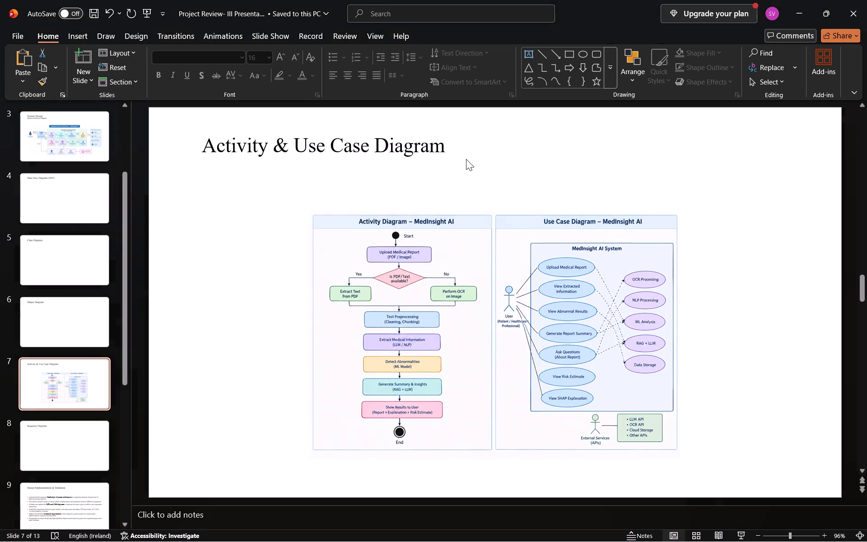
key("alt+Tab")
Search the web for "dfd diagrams" in a new browser tab and show the image results.
left_click(163, 11)
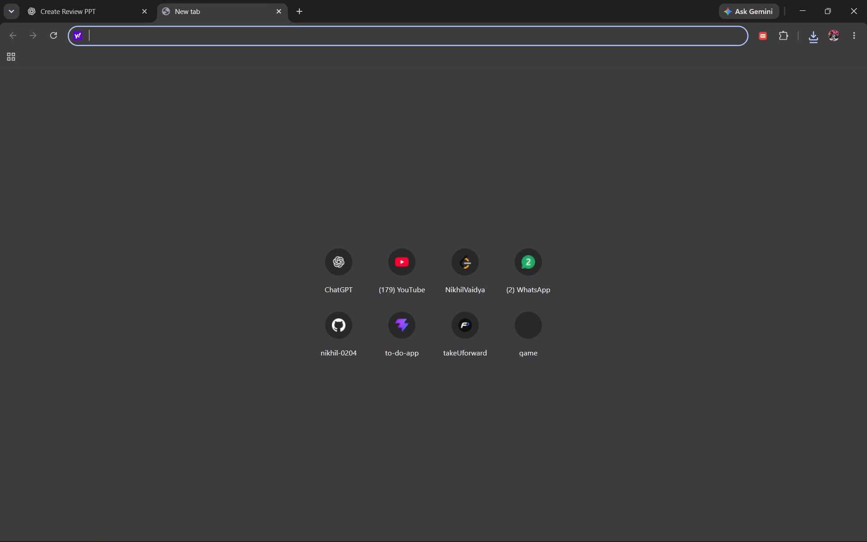
left_click(164, 42)
type("dfd diagrams")
key("Return")
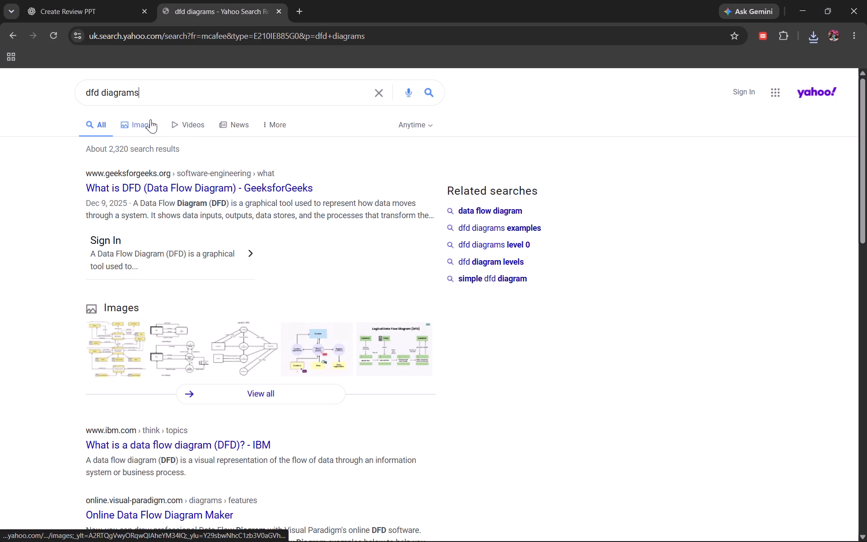
left_click(150, 119)
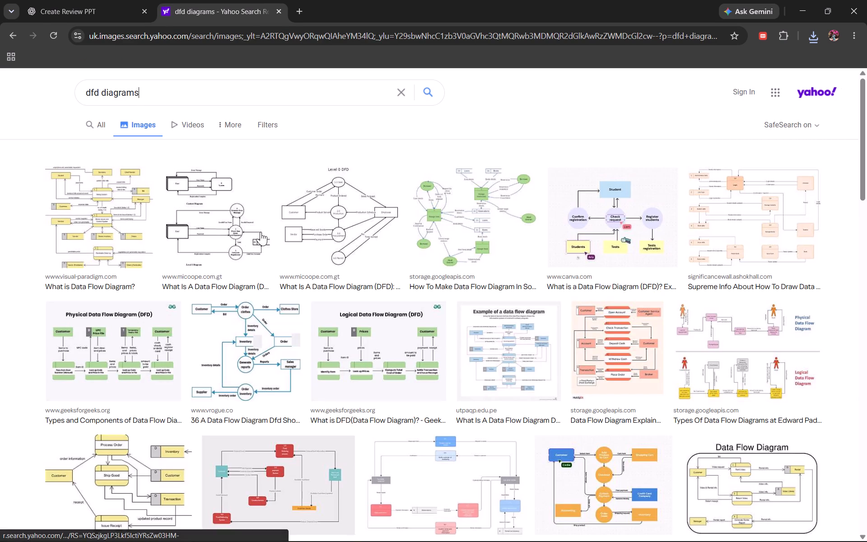
Open the source page of a micoope.com.gt data flow diagram image, check it, and close its tab.
left_click(223, 239)
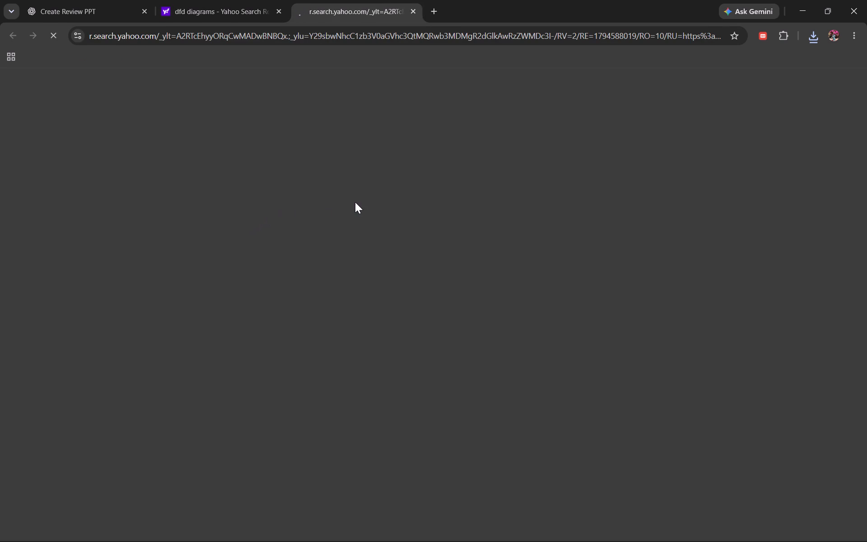
left_click(226, 0)
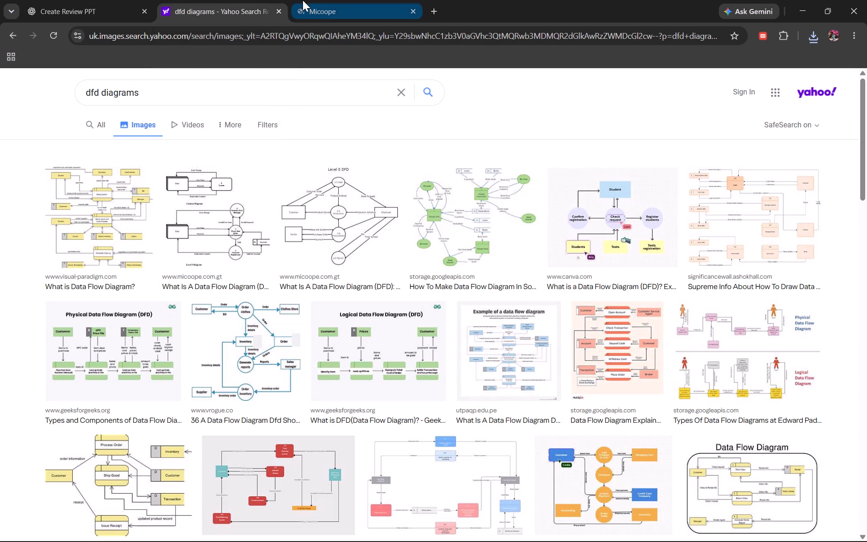
left_click(303, 0)
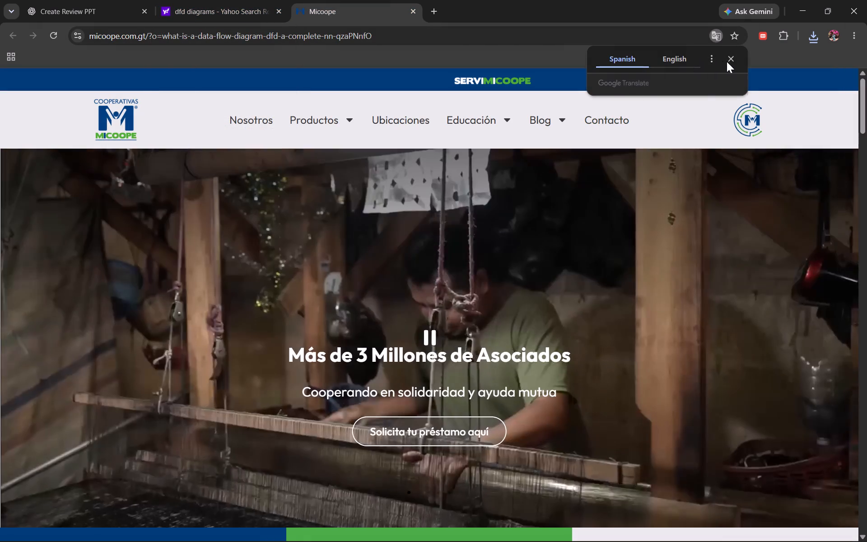
left_click(727, 61)
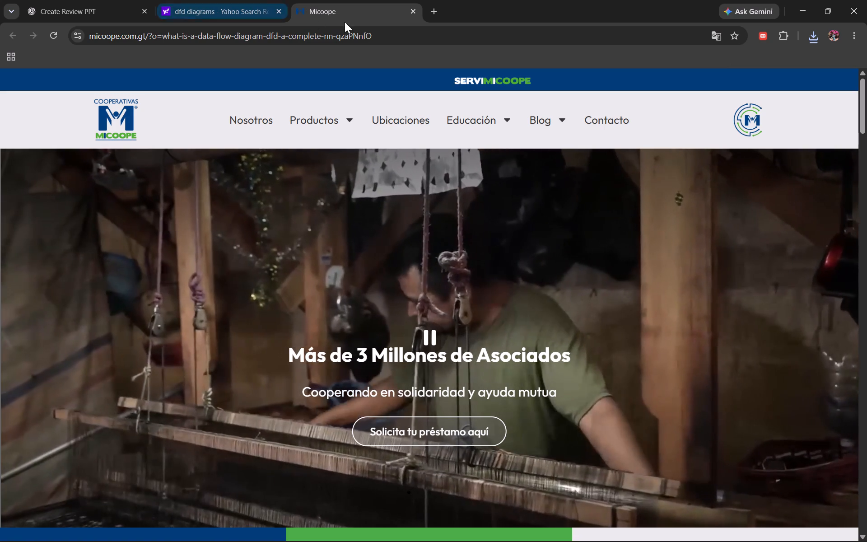
left_click(415, 9)
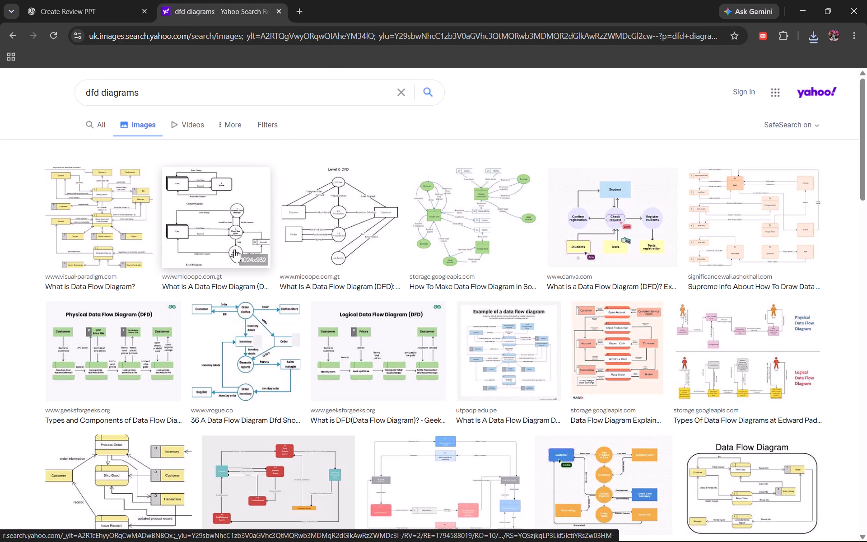
Browse the data flow diagram image results and refine the image search to "dfd diagrams l01".
scroll(237, 249, "down", 2)
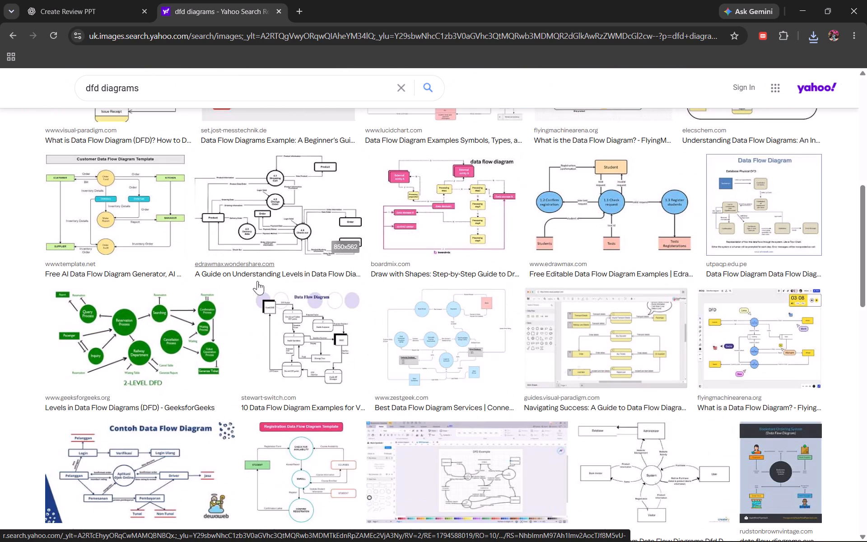
scroll(235, 344, "down", 1)
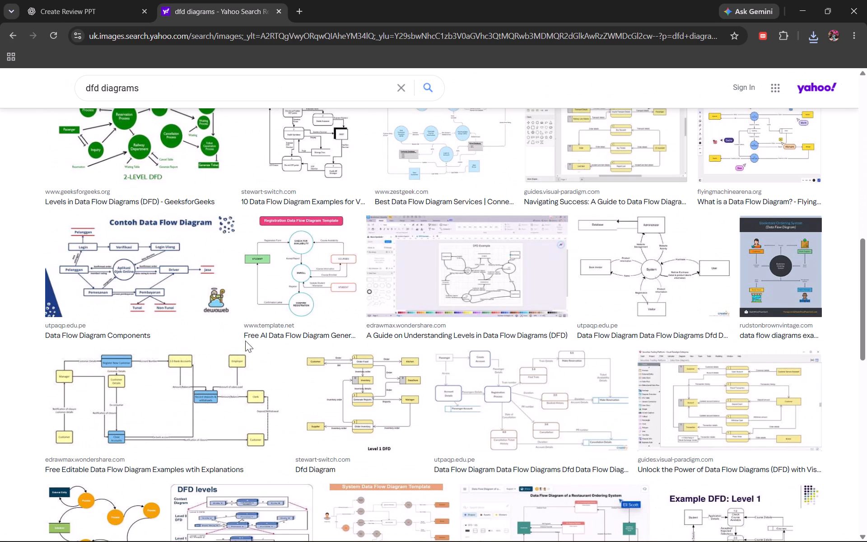
scroll(319, 272, "down", 1)
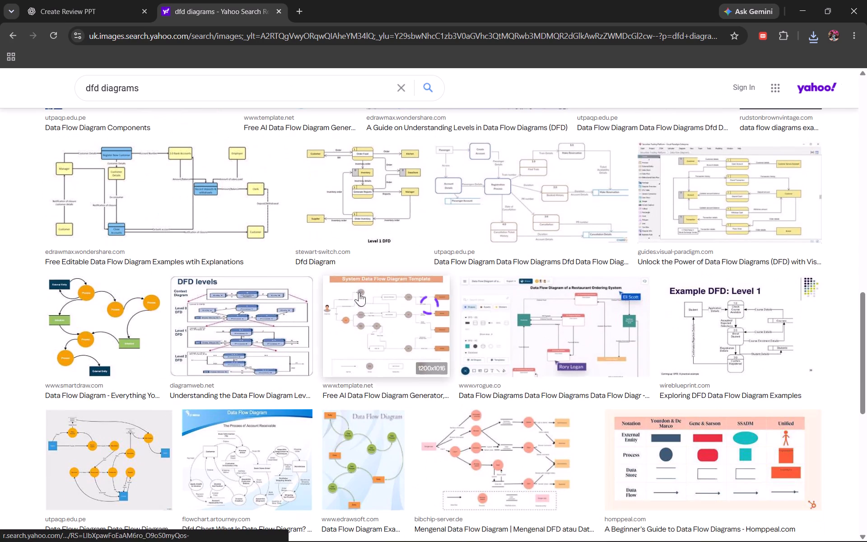
scroll(424, 247, "up", 4)
scroll(352, 282, "up", 4)
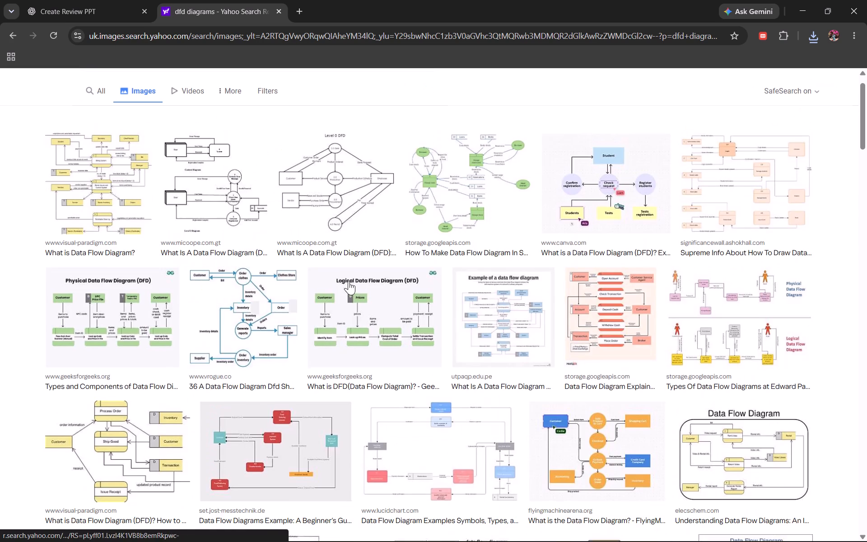
left_click(157, 94)
key("space")
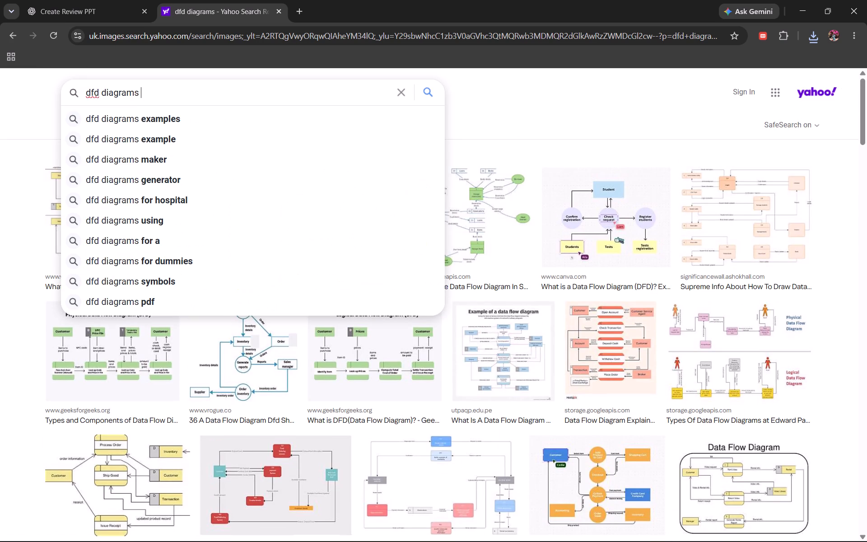
key("l")
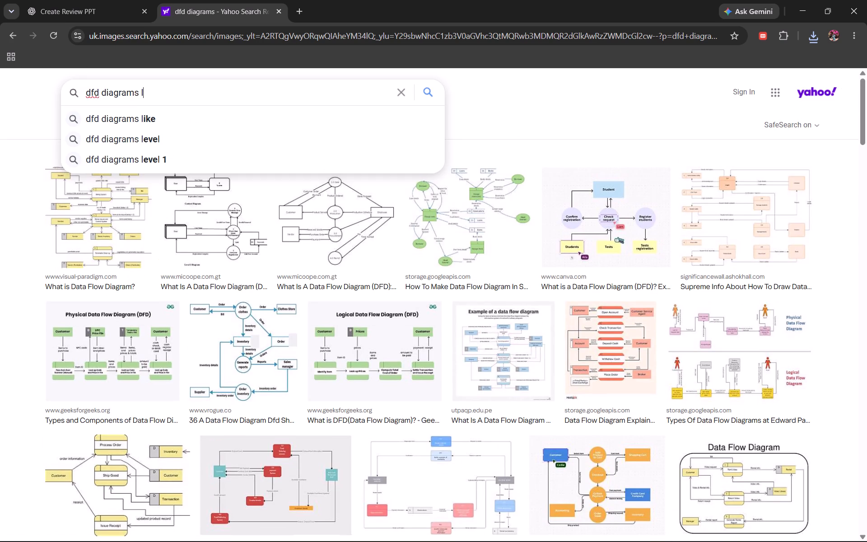
type("01")
key("Return")
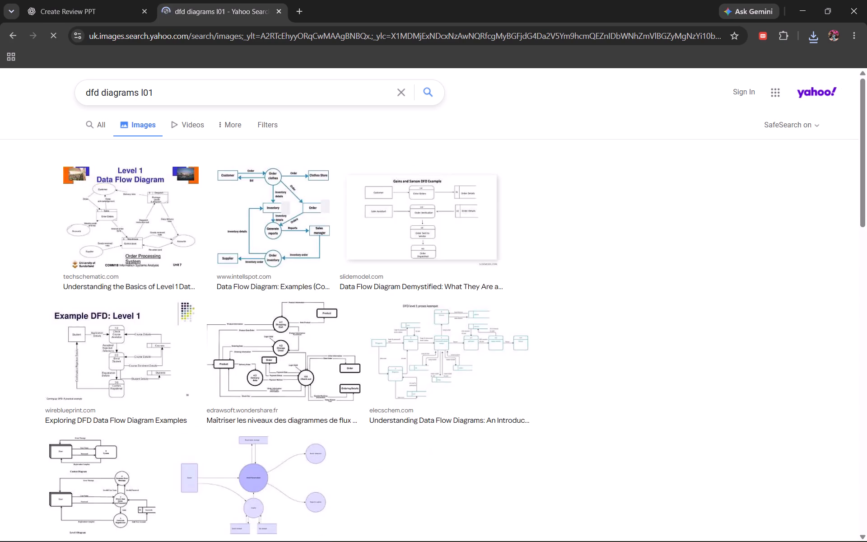
Try the source pages of the techschematic.com and Visual Paradigm data flow diagram images, closing each tab.
left_click(79, 203)
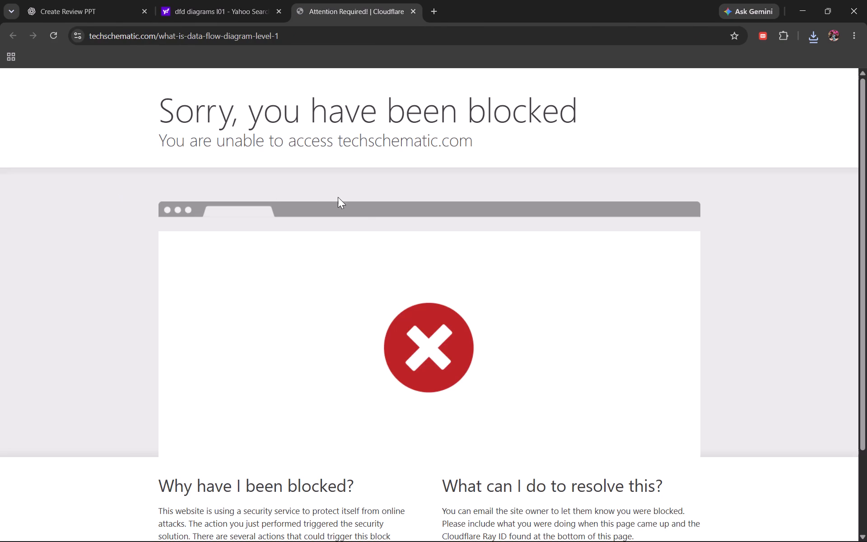
double_click(419, 11)
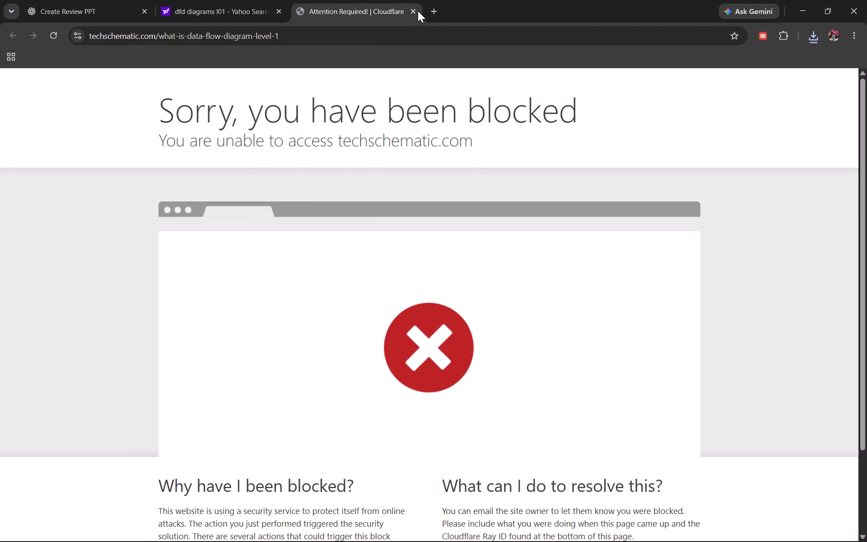
left_click(414, 10)
right_click(121, 193)
double_click(103, 199)
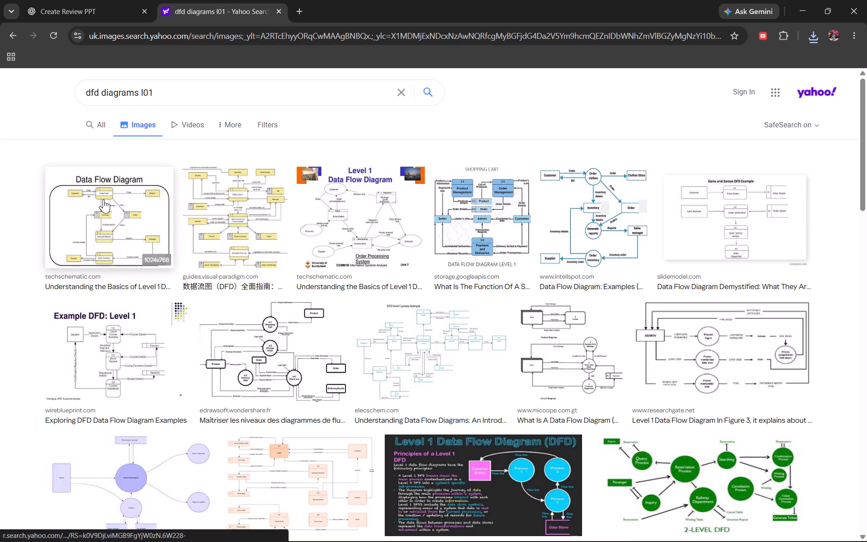
left_click(408, 14)
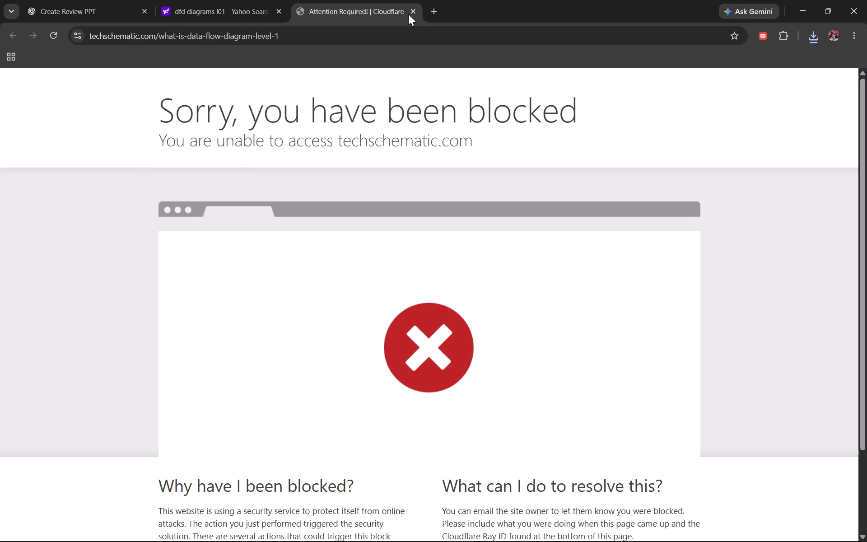
left_click(412, 11)
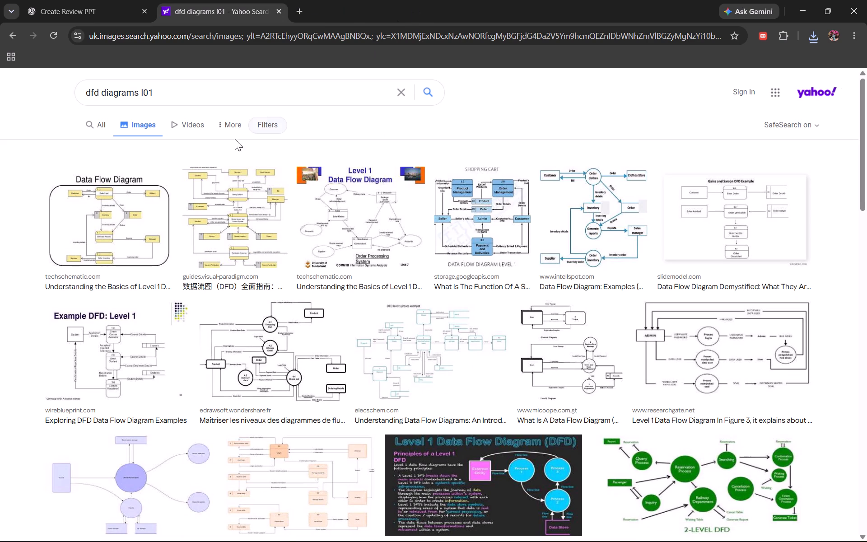
left_click(201, 217)
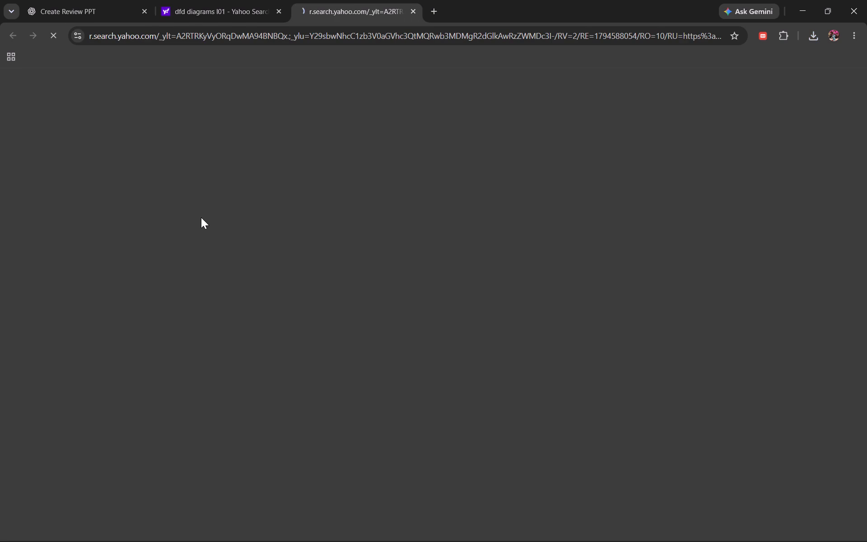
left_click(414, 13)
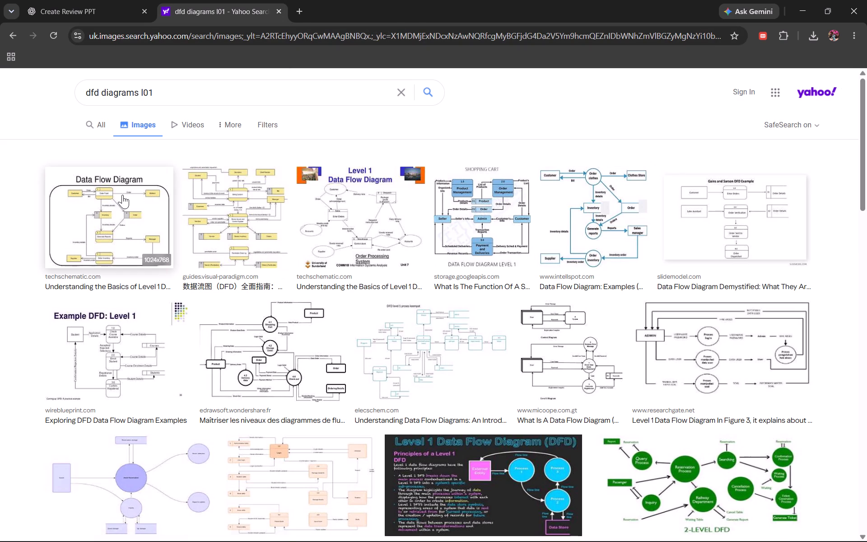
scroll(242, 193, "up", 5, "ctrl")
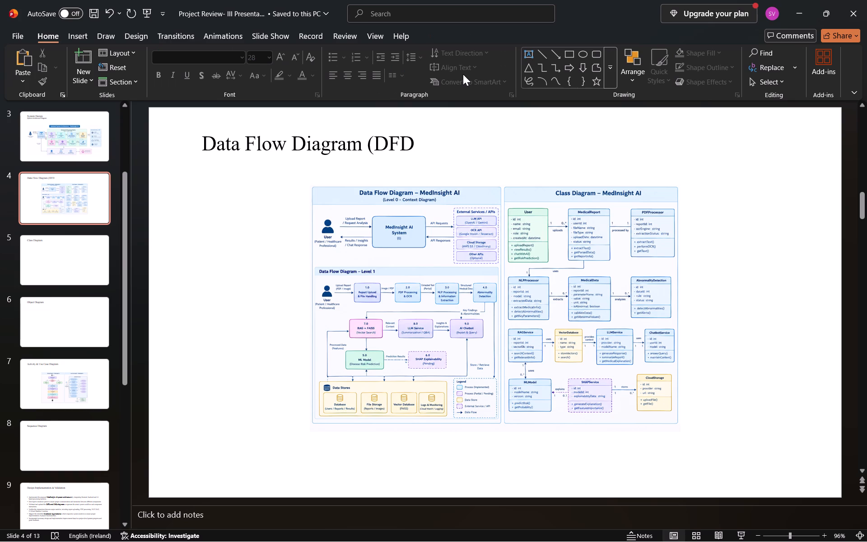
Stretch the pasted diagram image on slide 4 wider on both sides and taller so it fills most of the area below the title.
left_click(435, 248)
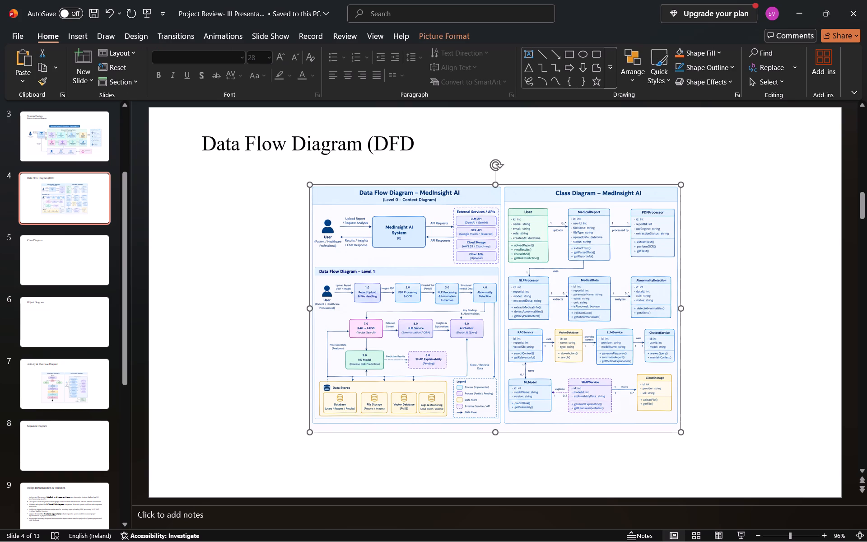
left_click_drag(308, 309, 217, 319)
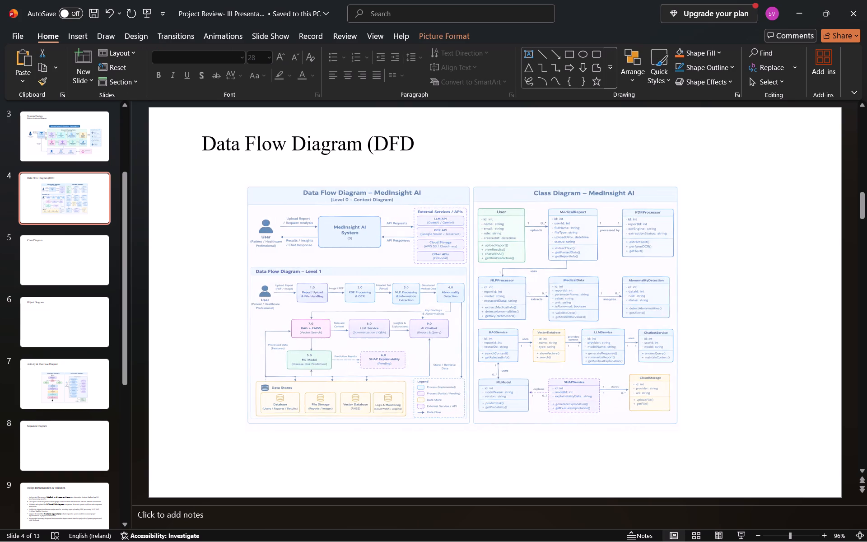
left_click_drag(217, 319, 214, 319)
left_click_drag(677, 308, 745, 305)
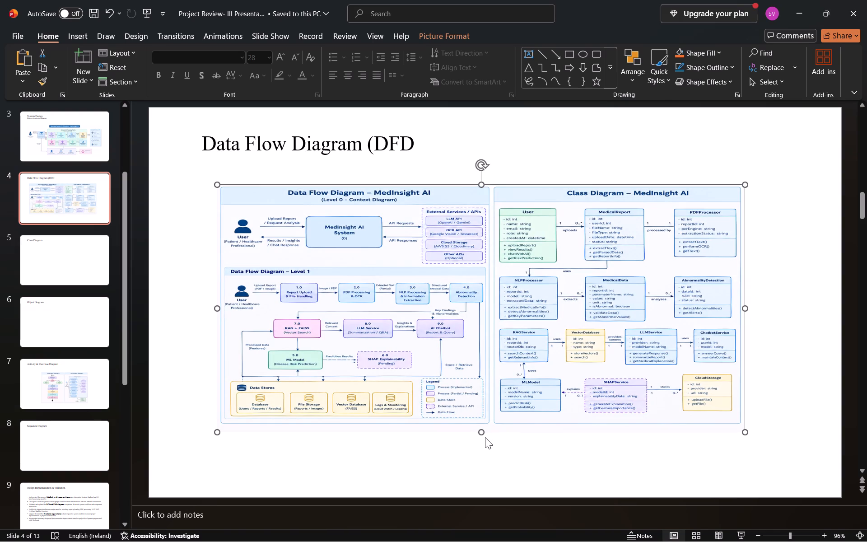
left_click_drag(480, 435, 480, 482)
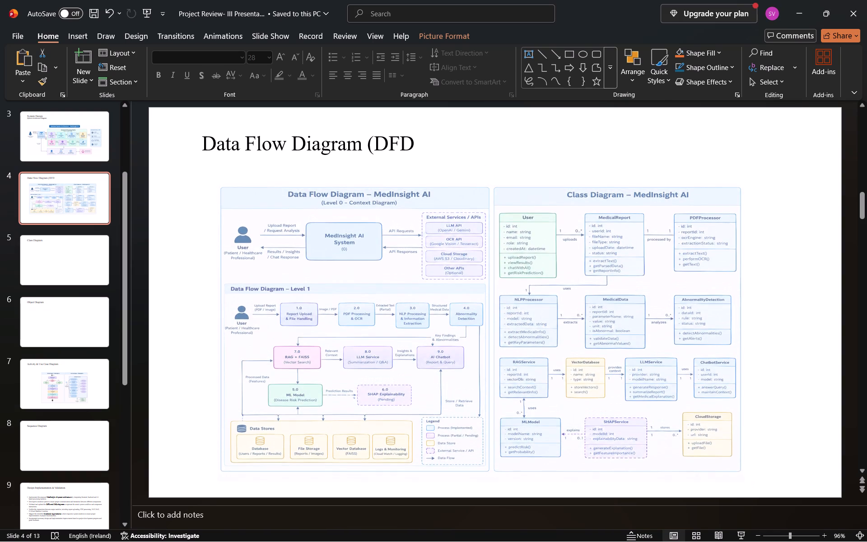
left_click_drag(480, 482, 480, 493)
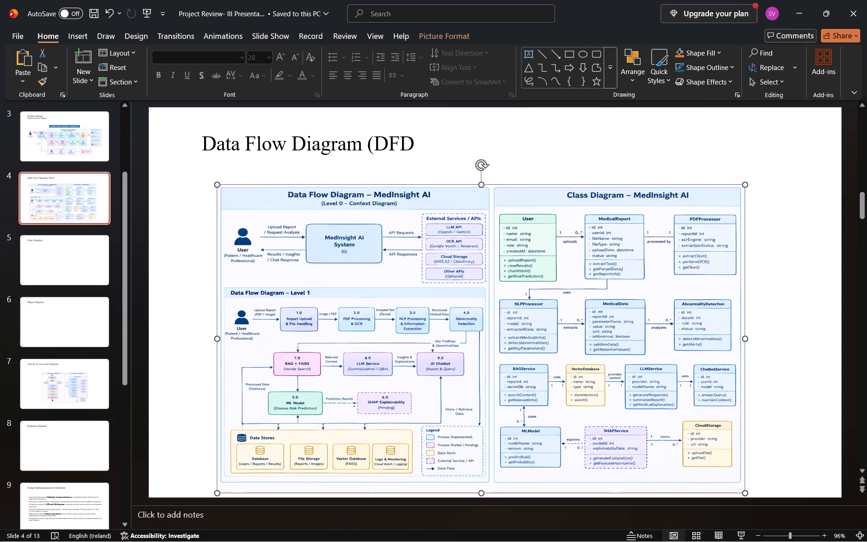
left_click_drag(480, 495, 480, 482)
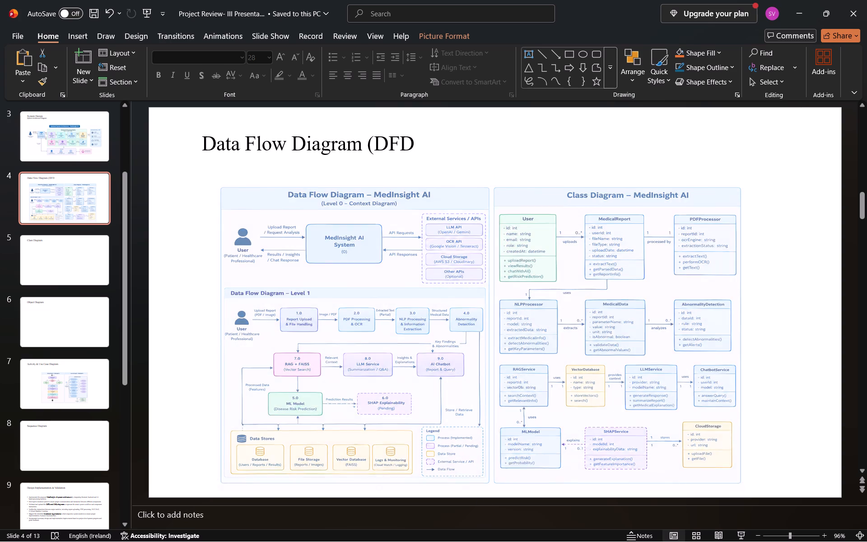
left_click_drag(480, 482, 481, 472)
Reposition the enlarged diagram image so it sits horizontally centred on the slide, just below the title.
left_click_drag(476, 188, 476, 166)
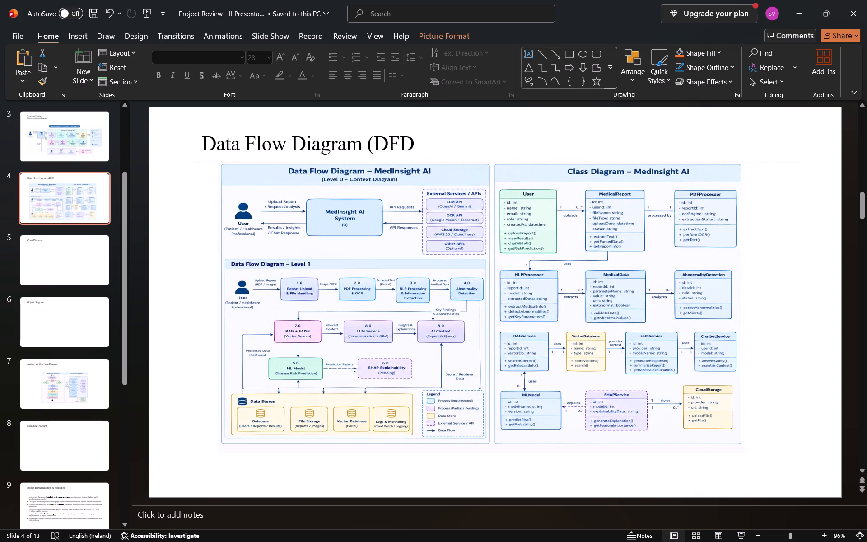
left_click_drag(476, 166, 478, 185)
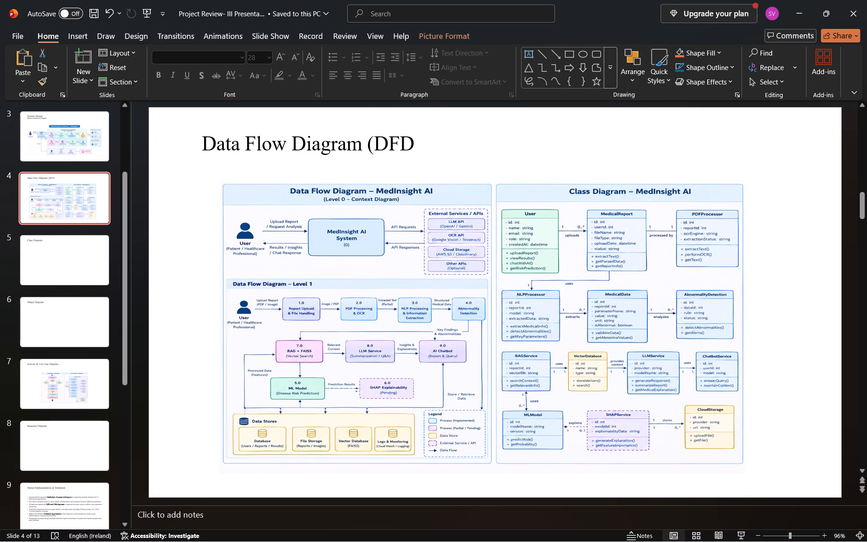
left_click_drag(478, 185, 489, 186)
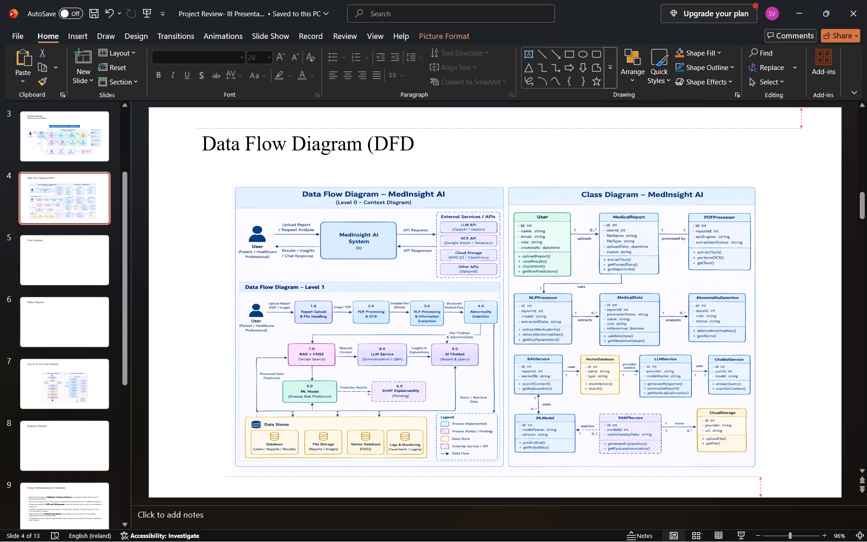
left_click_drag(489, 186, 494, 177)
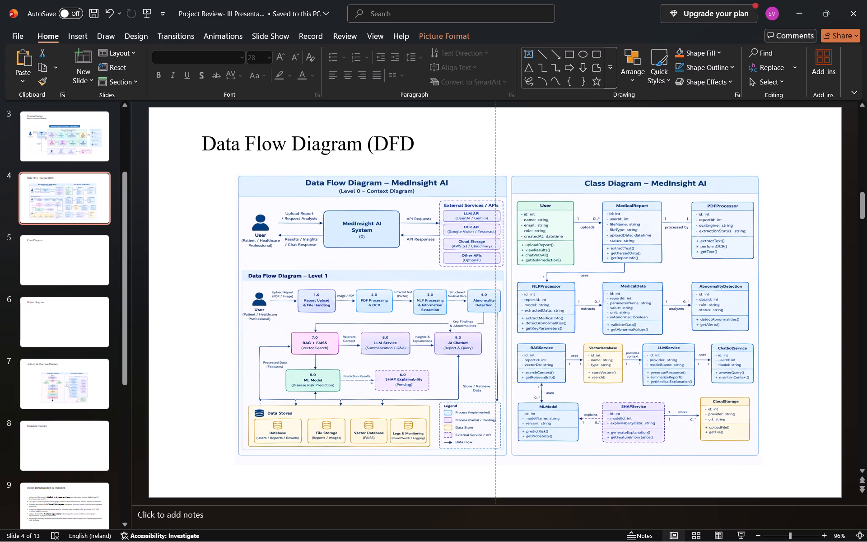
left_click_drag(494, 177, 492, 178)
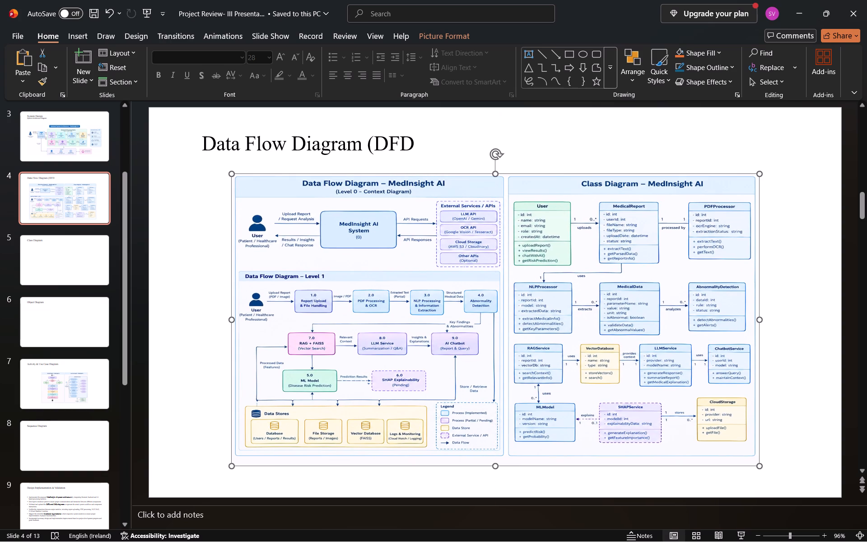
Replace "(DFD" in slide 4's title so that it reads "Data Flow Diagram & Class Diagram".
left_click(447, 143)
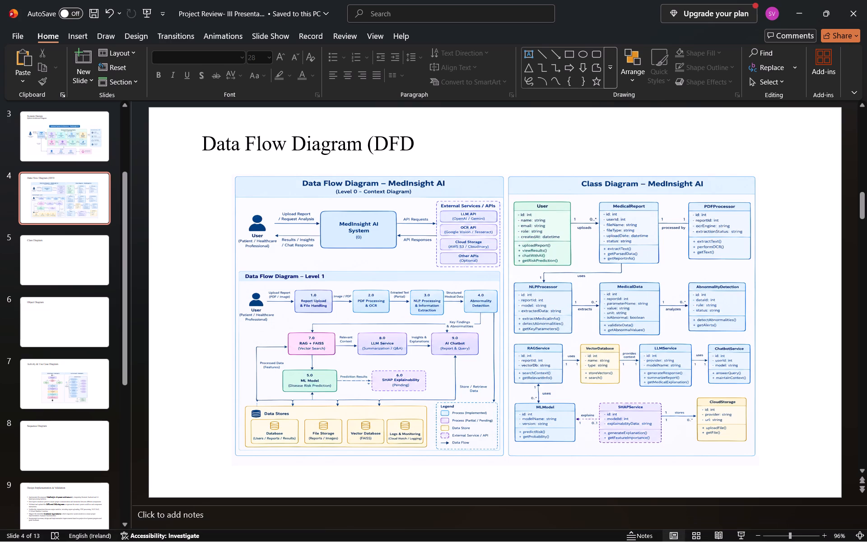
left_click_drag(368, 146, 429, 149)
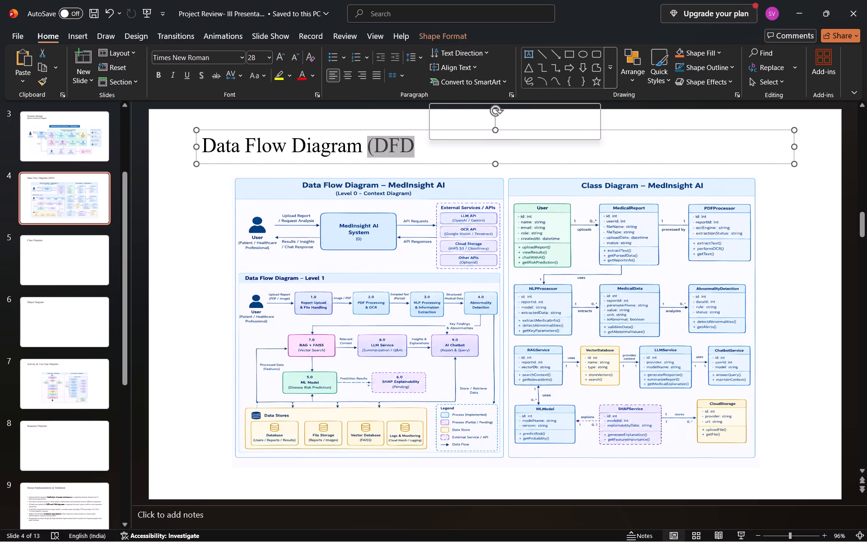
key("BackSpace")
key("BackSpace")
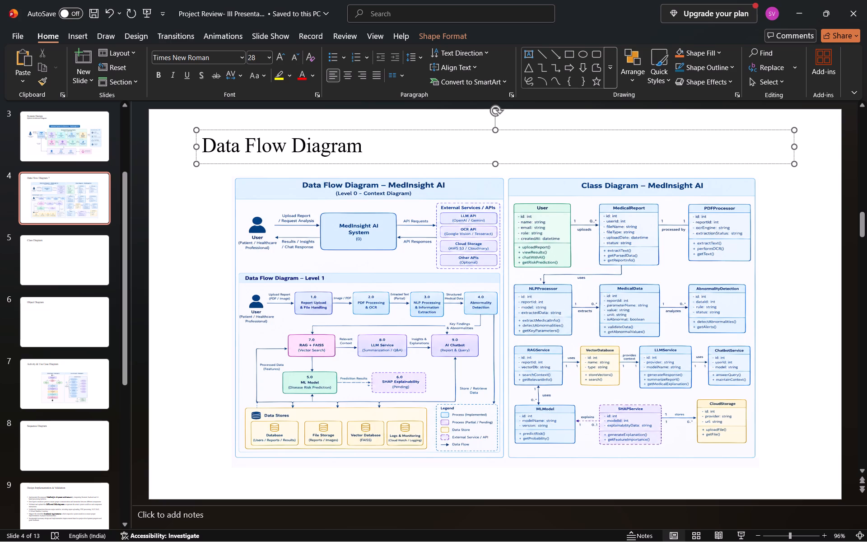
key("shift+asterisk")
type("&")
key("space")
type("Class Diagram")
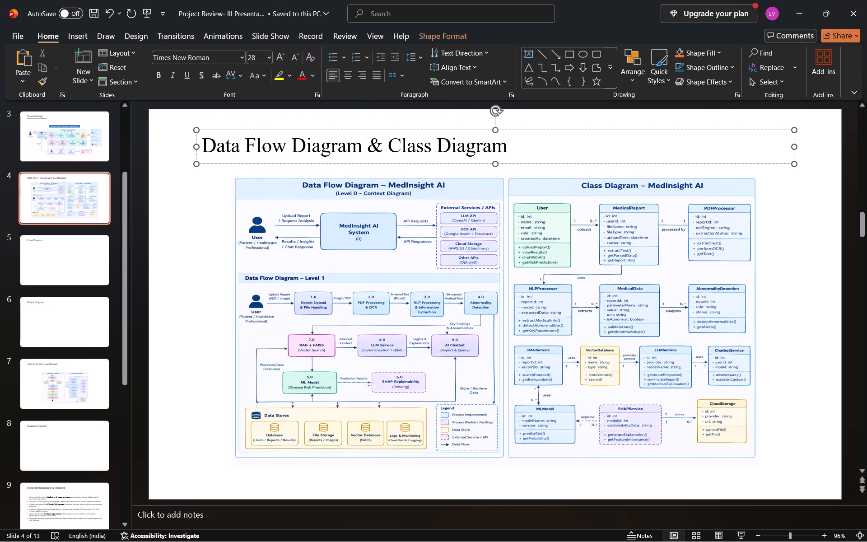
Save the presentation.
key("ctrl+s")
Review slides 4 to 7 to compare the combined diagram slides with the empty Class Diagram and Object Diagram slides.
left_click(58, 276)
left_click(64, 313)
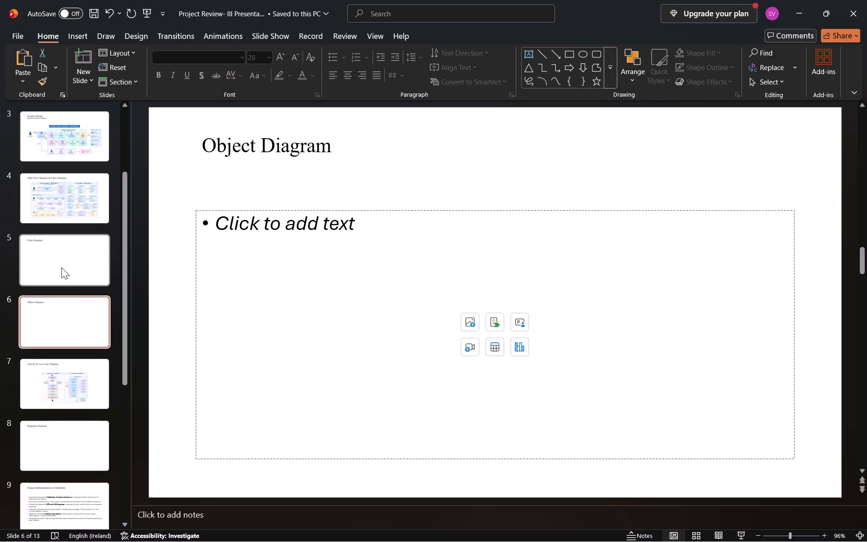
left_click(61, 265)
left_click(54, 226)
left_click(38, 308)
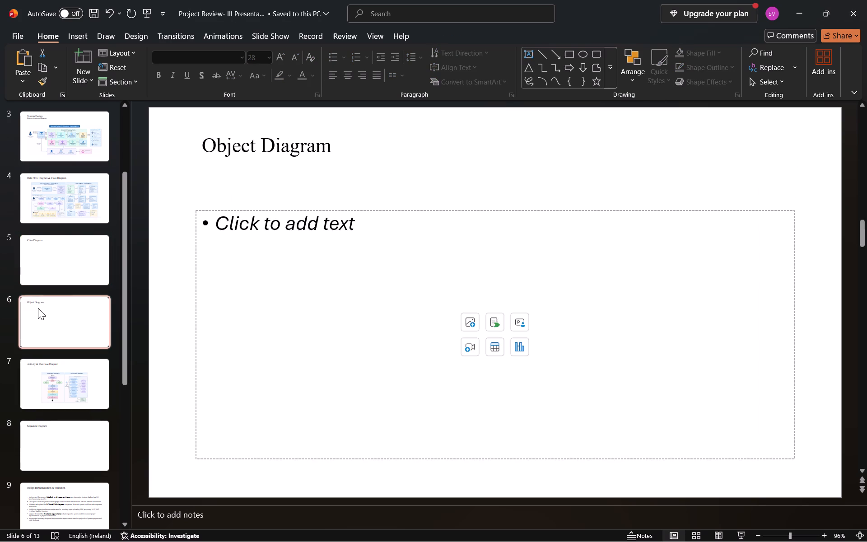
left_click(47, 271)
left_click(63, 374)
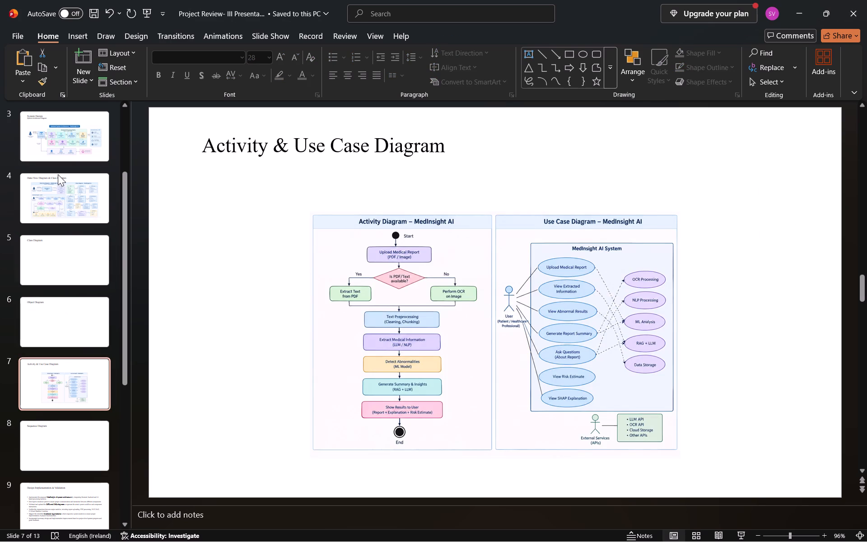
left_click(58, 173)
left_click(63, 253)
left_click(60, 205)
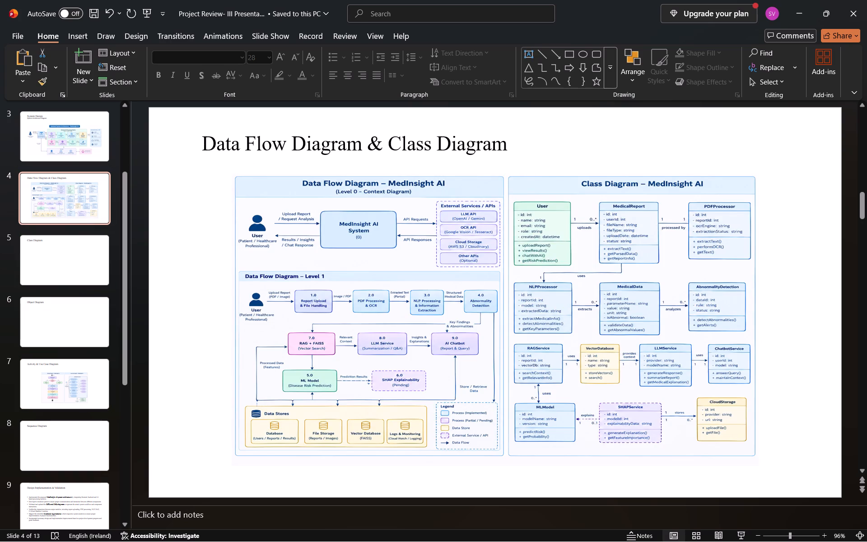
left_click(95, 271)
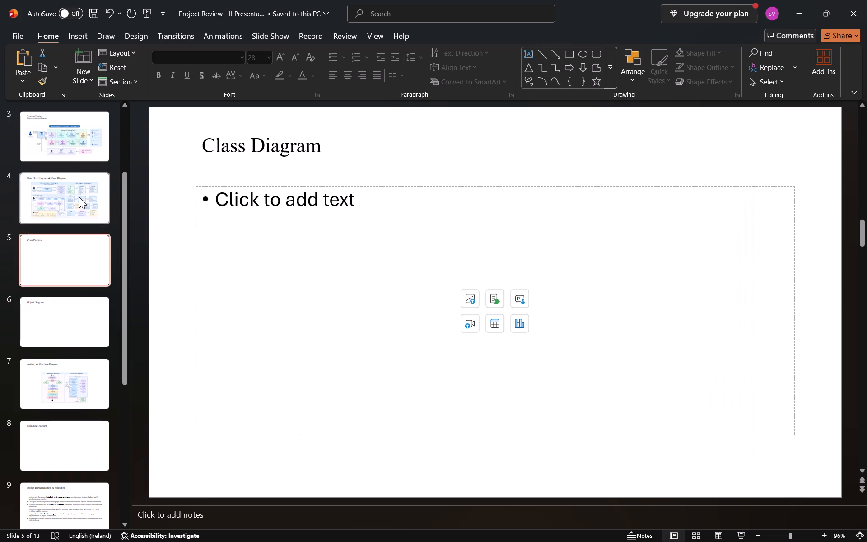
left_click(79, 197)
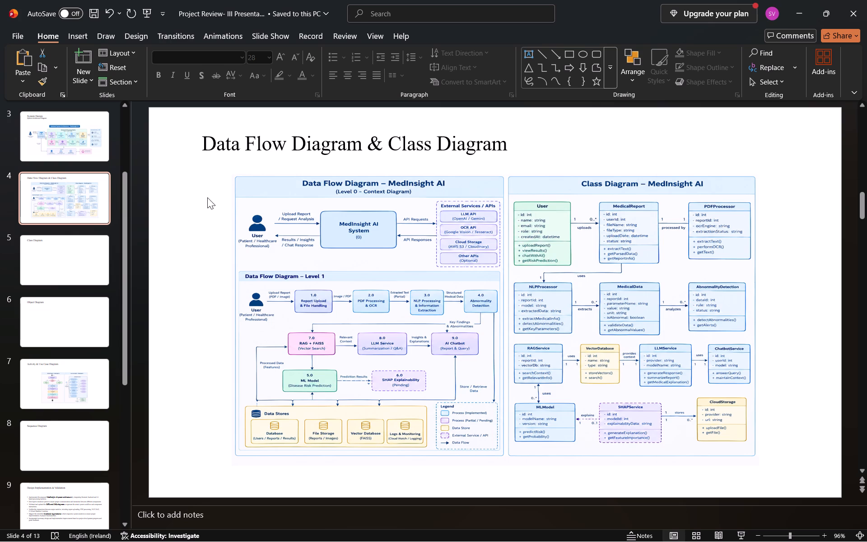
Delete the empty "Class Diagram" slide, slide 5.
left_click(102, 263)
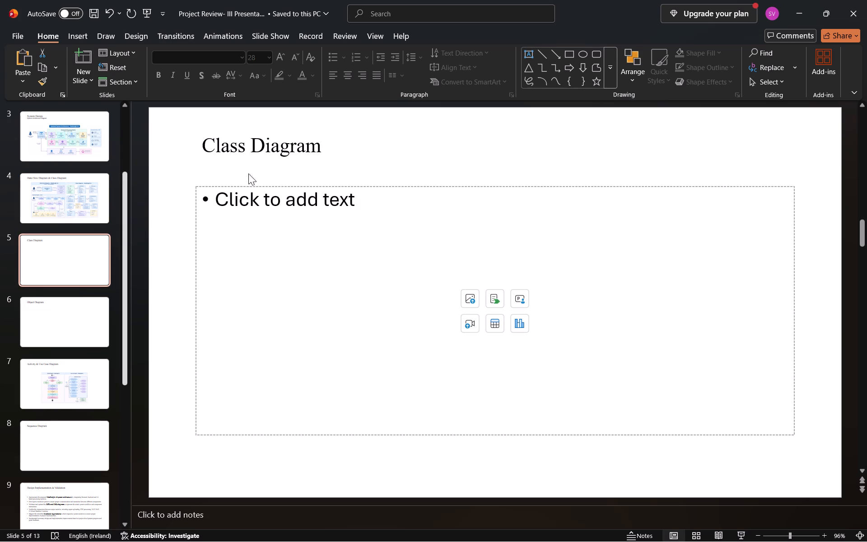
right_click(81, 258)
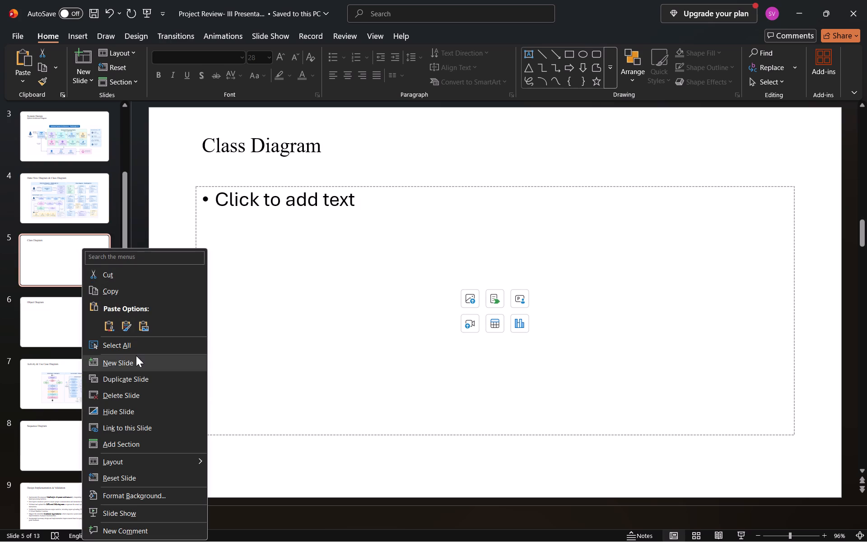
left_click(140, 392)
Stretch the diagram image on the "Activity & Use Case Diagram" slide wider on both sides and taller towards the title.
left_click(82, 373)
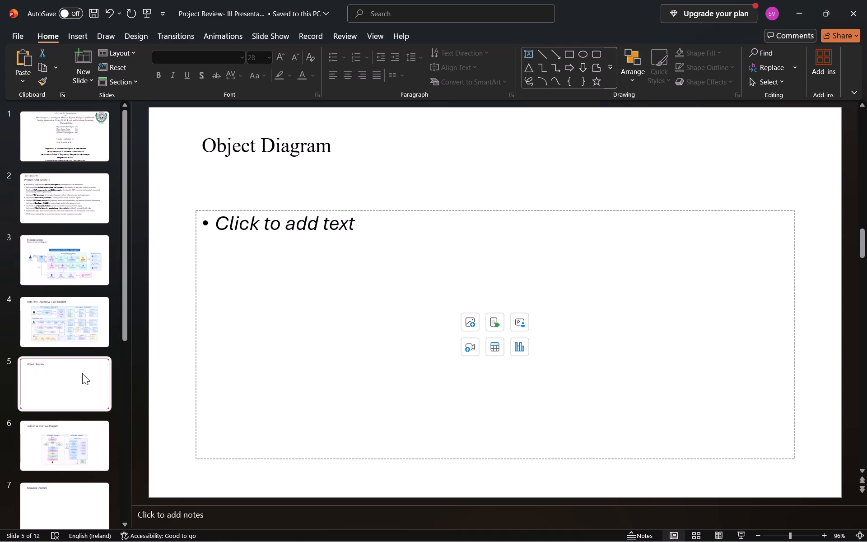
left_click(71, 452)
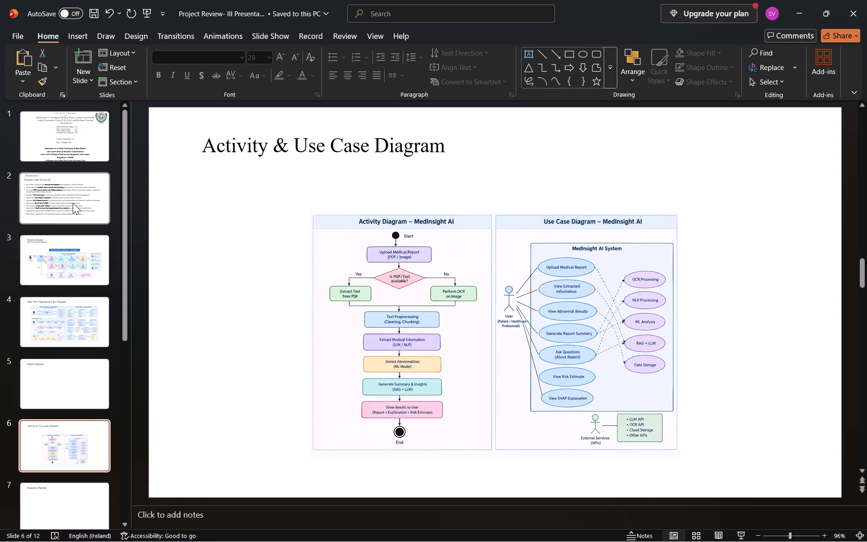
scroll(196, 251, "down", 1)
left_click(491, 304)
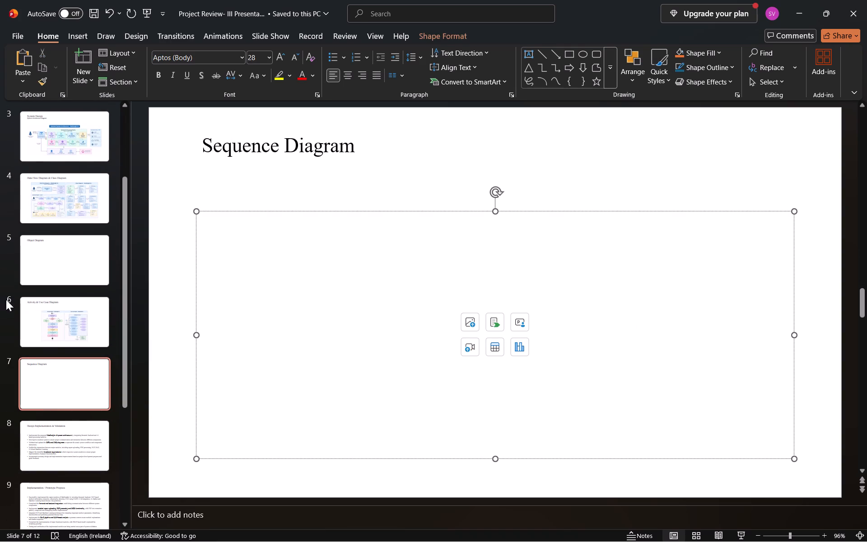
left_click(45, 288)
left_click(48, 280)
left_click(101, 323)
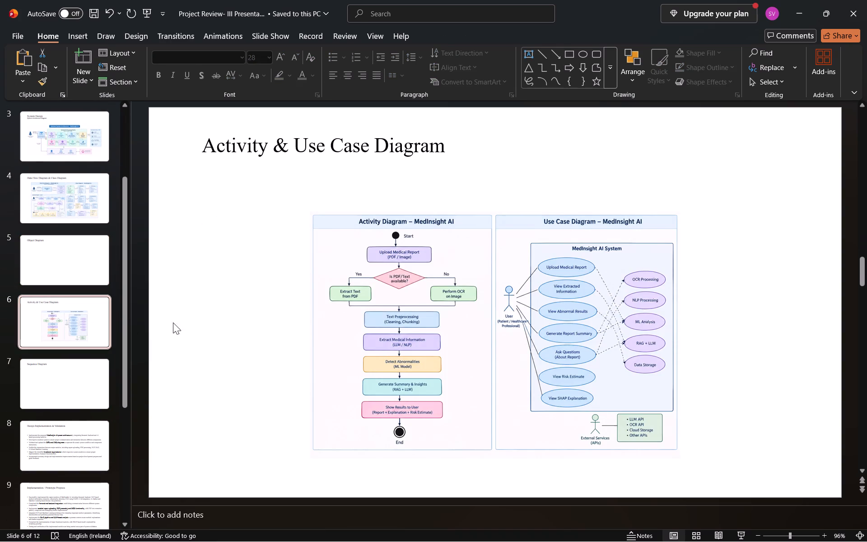
left_click(311, 308)
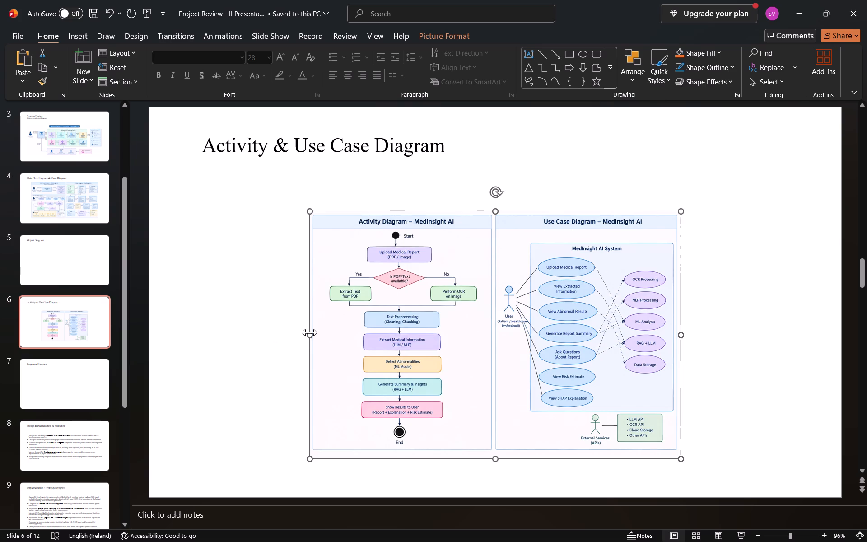
left_click_drag(310, 332, 251, 326)
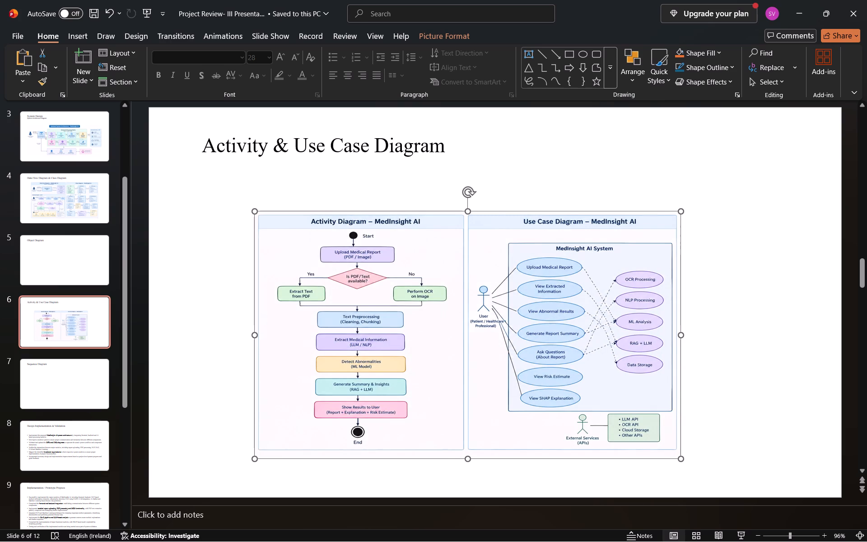
left_click_drag(466, 209, 466, 209)
left_click_drag(466, 209, 463, 182)
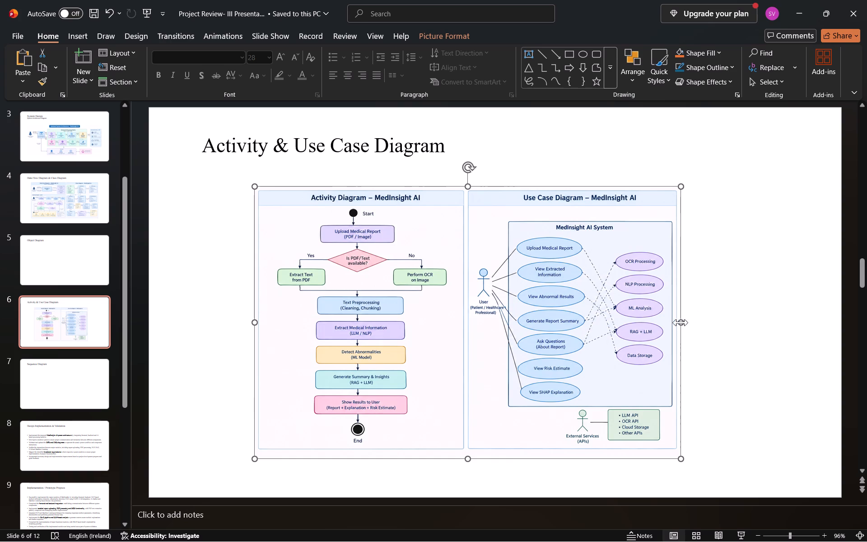
left_click_drag(682, 321, 707, 327)
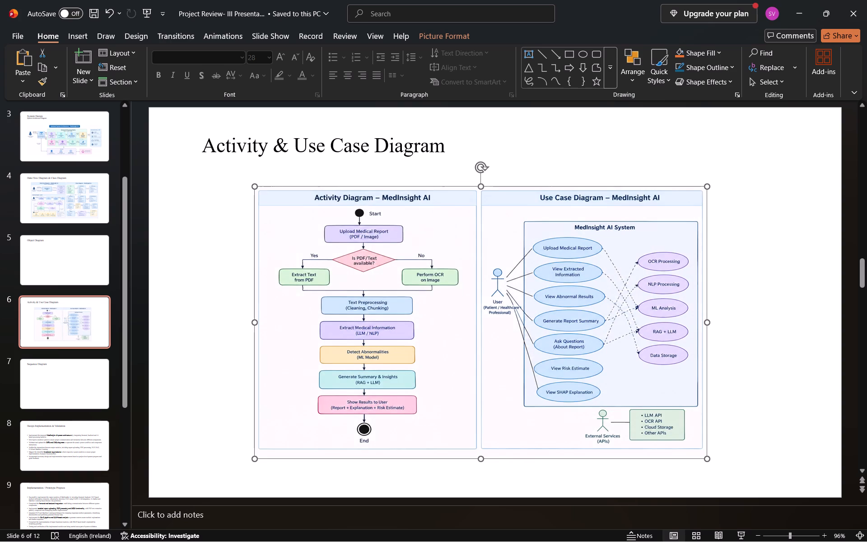
left_click(218, 271)
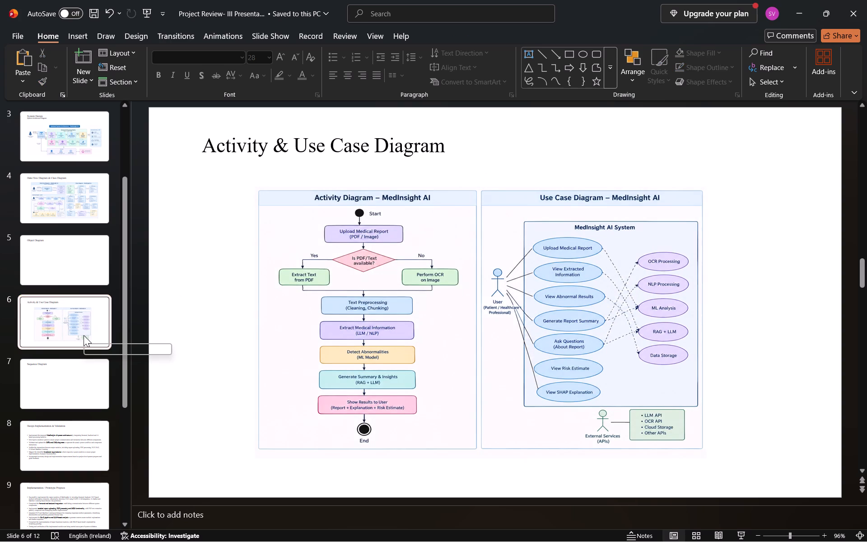
left_click(28, 401)
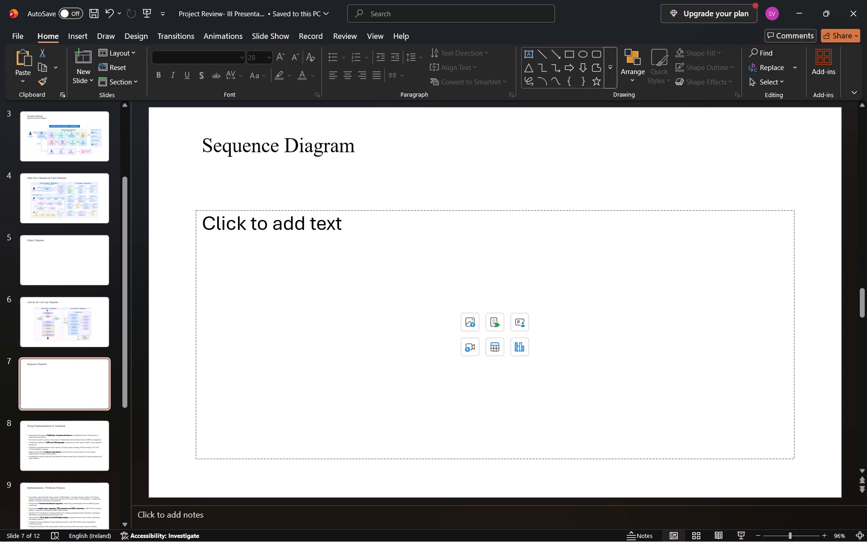
left_click(47, 441)
left_click(63, 277)
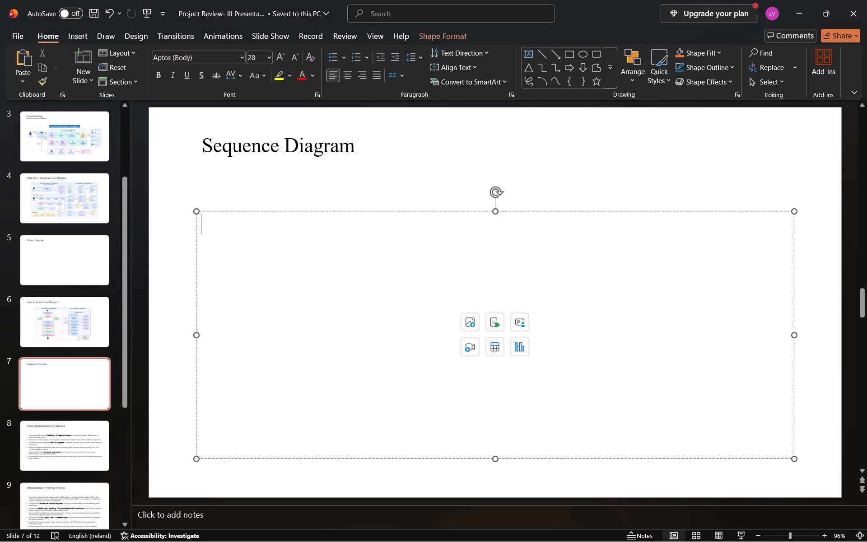
key("alt+Tab")
right_click(401, 294)
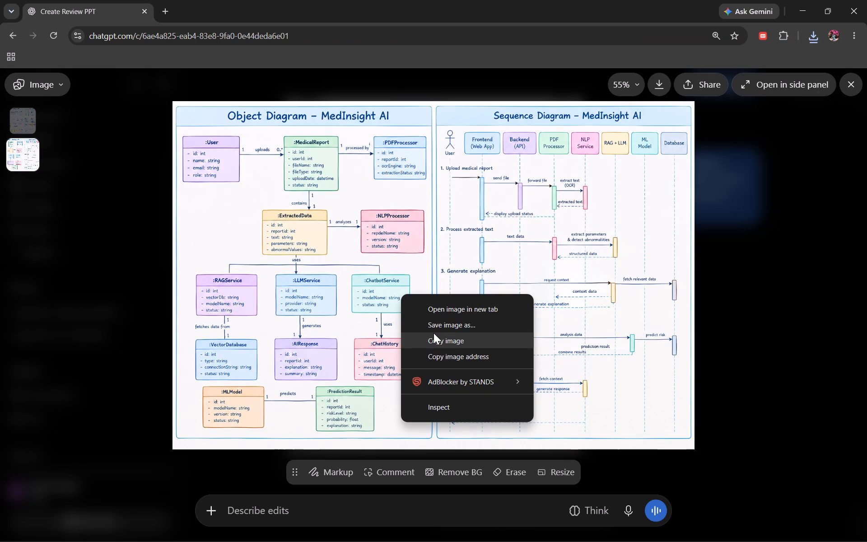
left_click(433, 333)
key("alt+Tab")
key("ctrl+v")
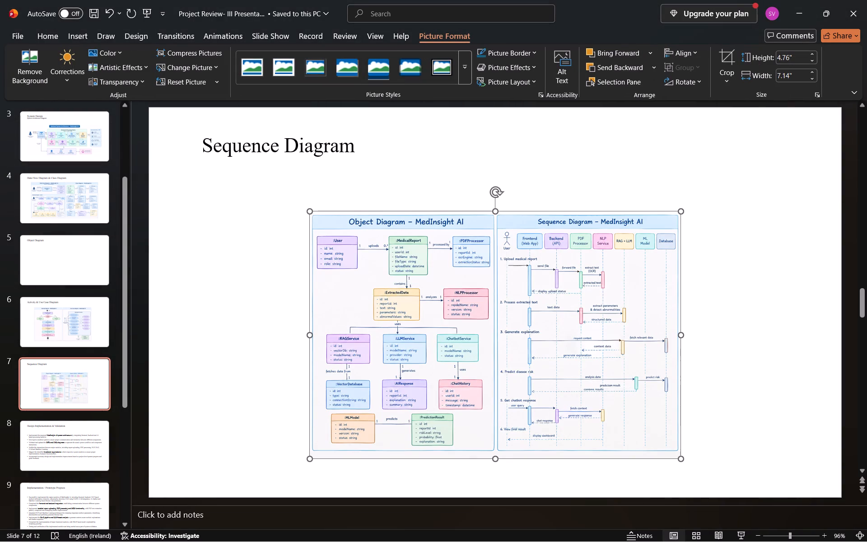
Enlarge the pasted diagram picture to about 5.56" high and 9.57" wide.
left_click_drag(678, 334, 790, 341)
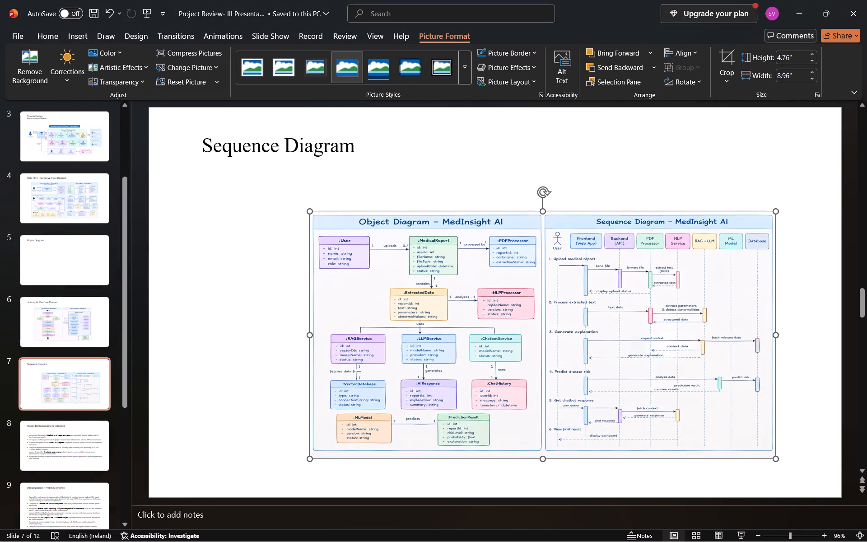
left_click_drag(542, 210, 529, 192)
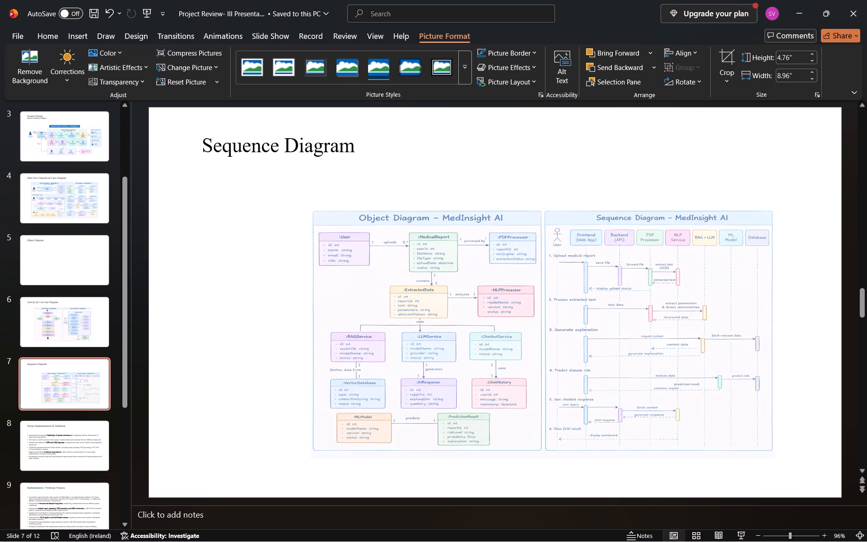
left_click_drag(529, 192, 528, 167)
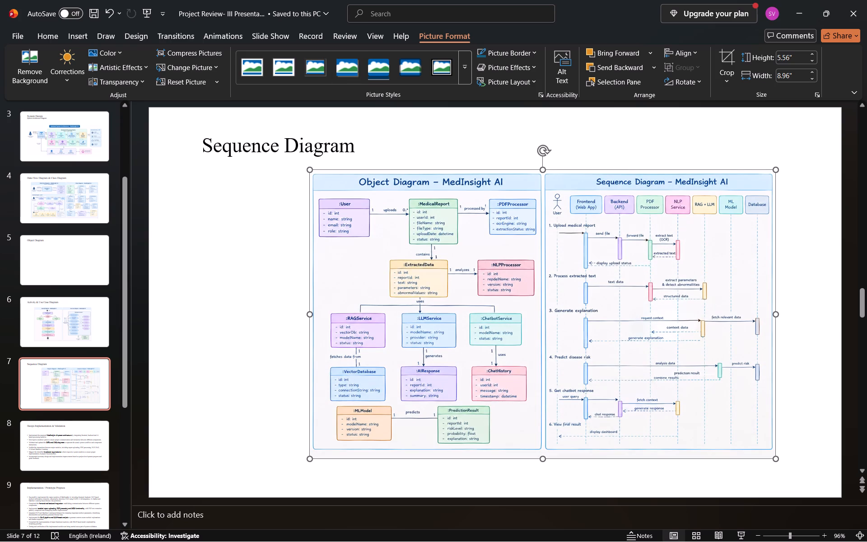
left_click_drag(310, 313, 278, 313)
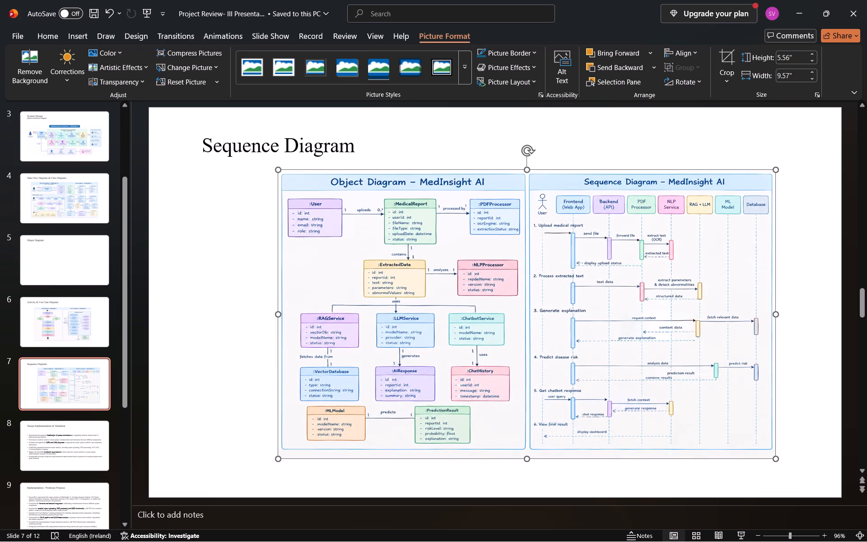
Center the diagram picture horizontally on the slide, just below the Sequence Diagram title, and deselect it.
left_click_drag(527, 252, 498, 259)
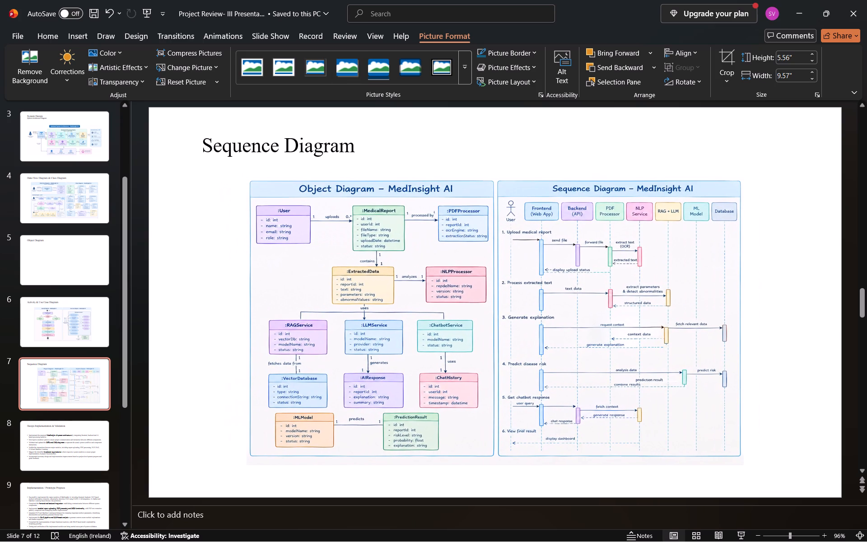
left_click_drag(498, 259, 506, 259)
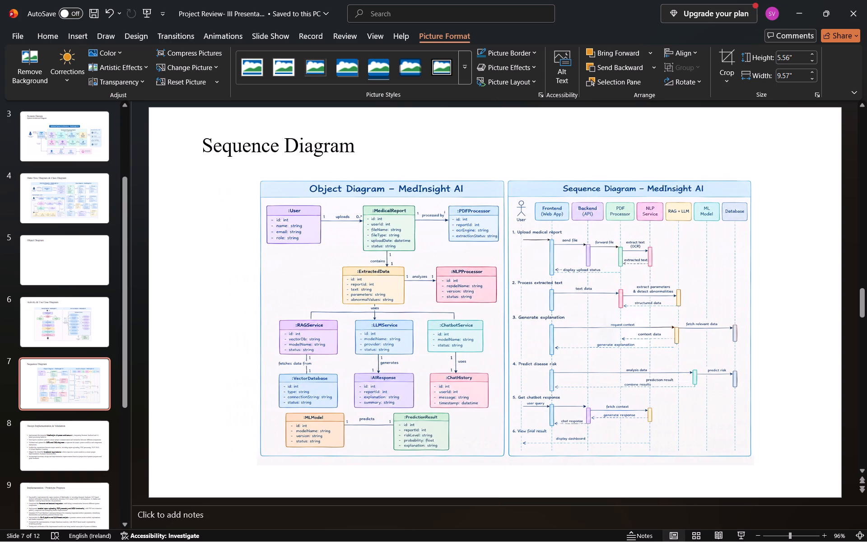
left_click_drag(506, 259, 503, 262)
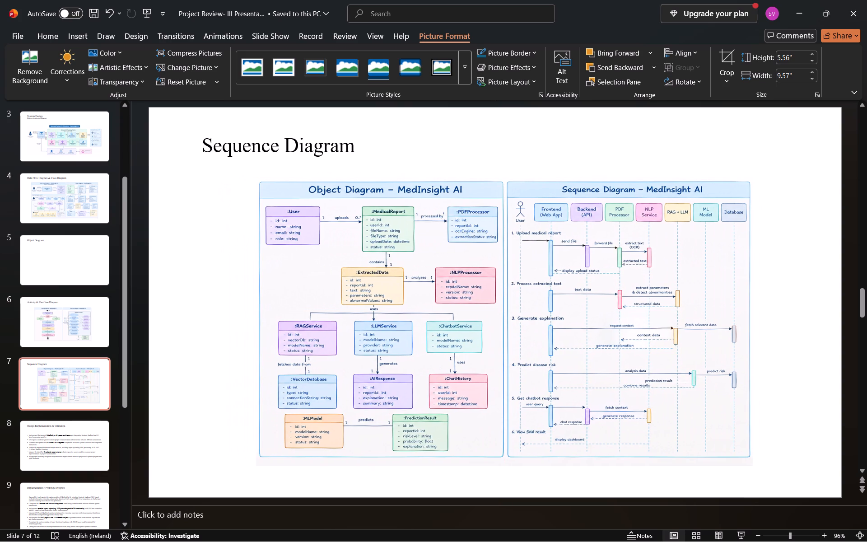
left_click_drag(503, 262, 495, 266)
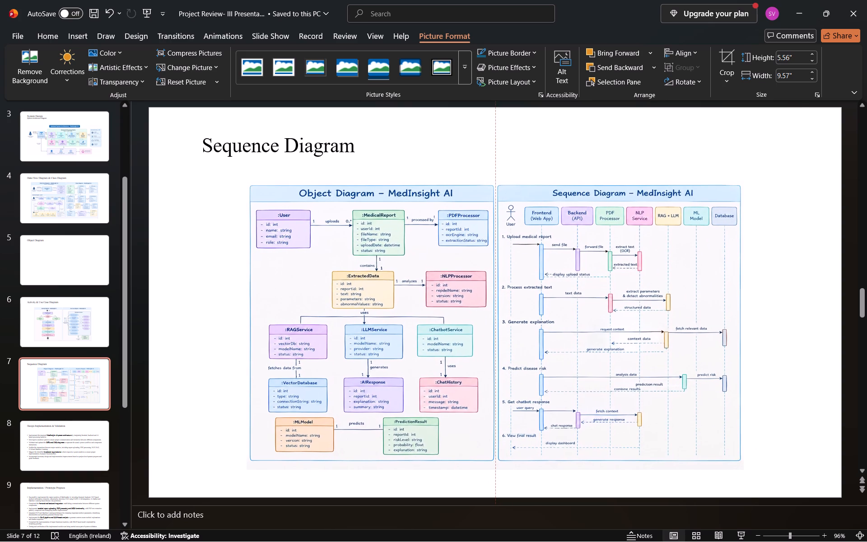
left_click_drag(495, 266, 493, 271)
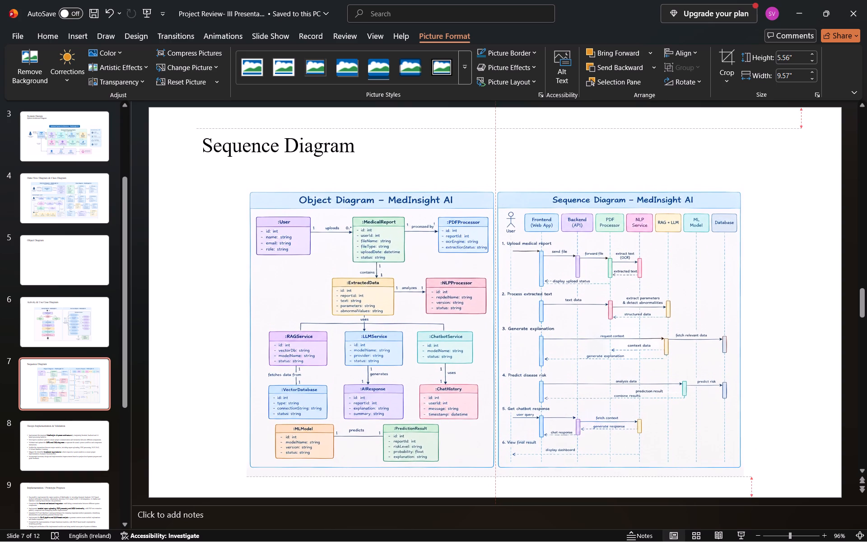
left_click_drag(493, 271, 490, 264)
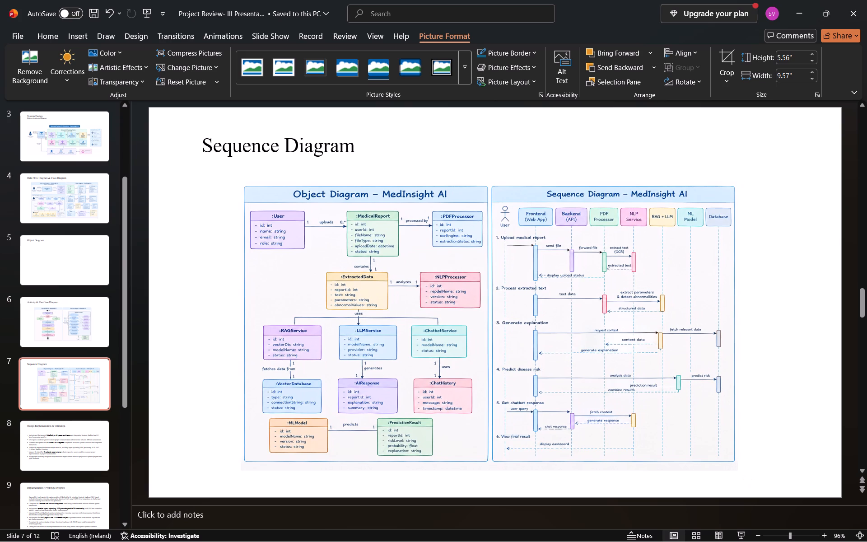
left_click_drag(490, 264, 501, 257)
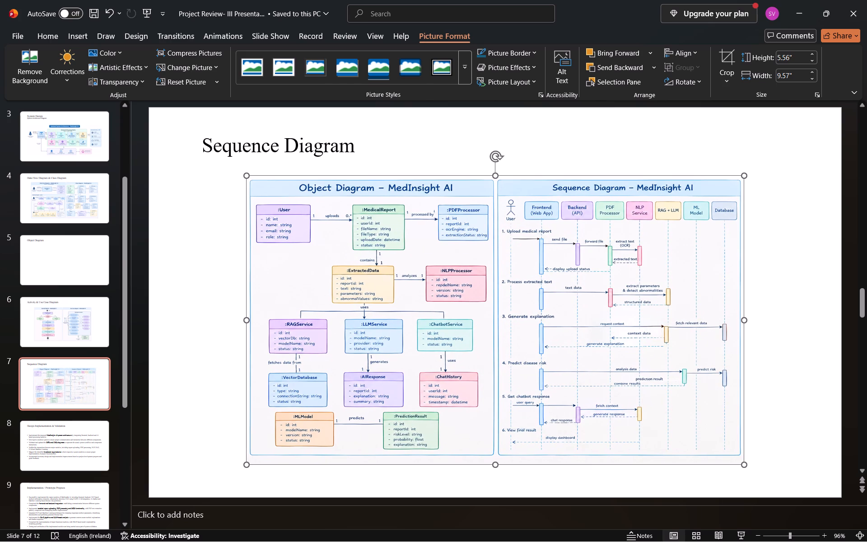
left_click(223, 278)
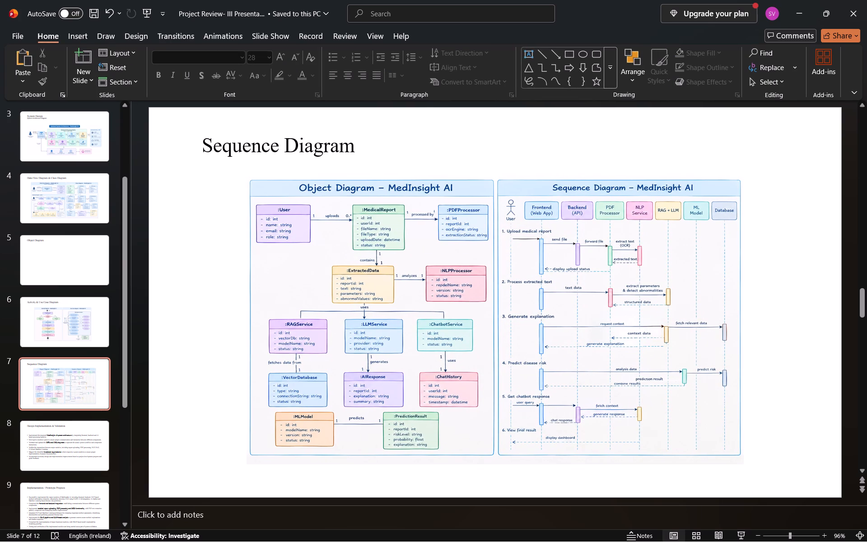
Examine the pasted object and sequence diagrams up close and dismiss the eye-rest reminder.
scroll(369, 261, "up", 2, "ctrl")
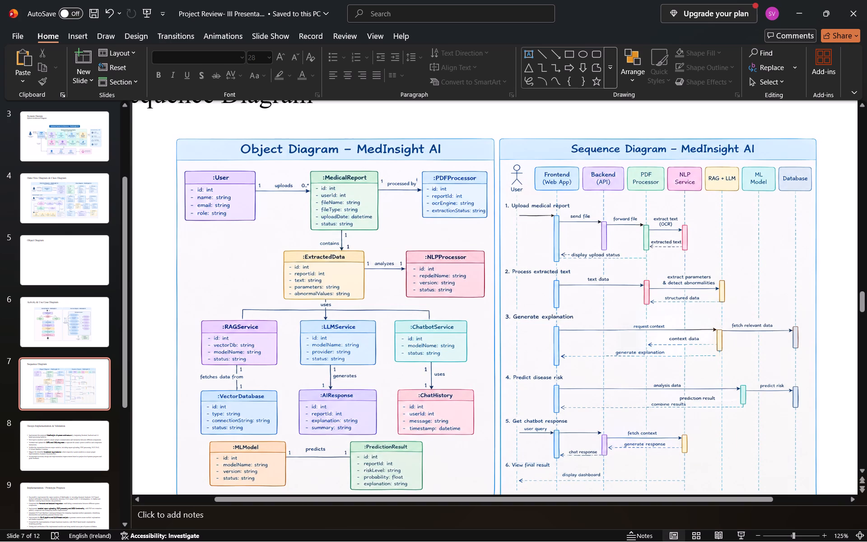
scroll(429, 318, "down", 1)
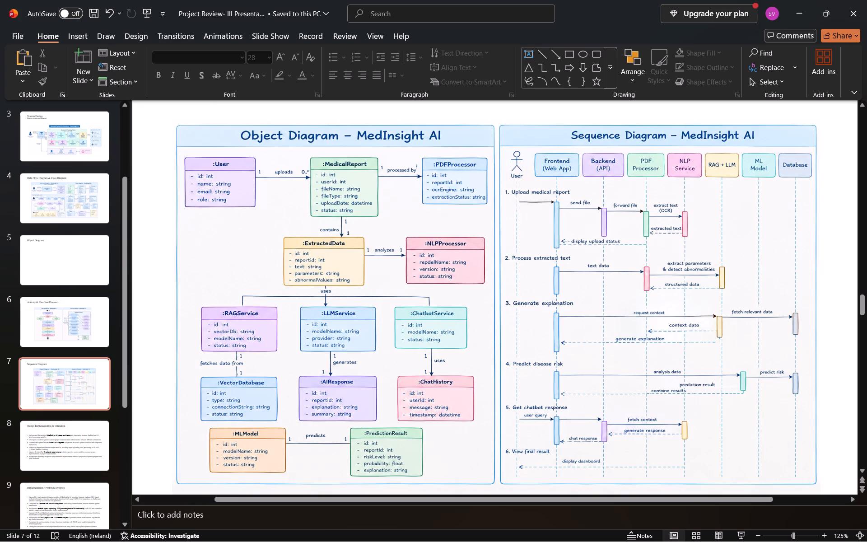
scroll(427, 305, "down", 1)
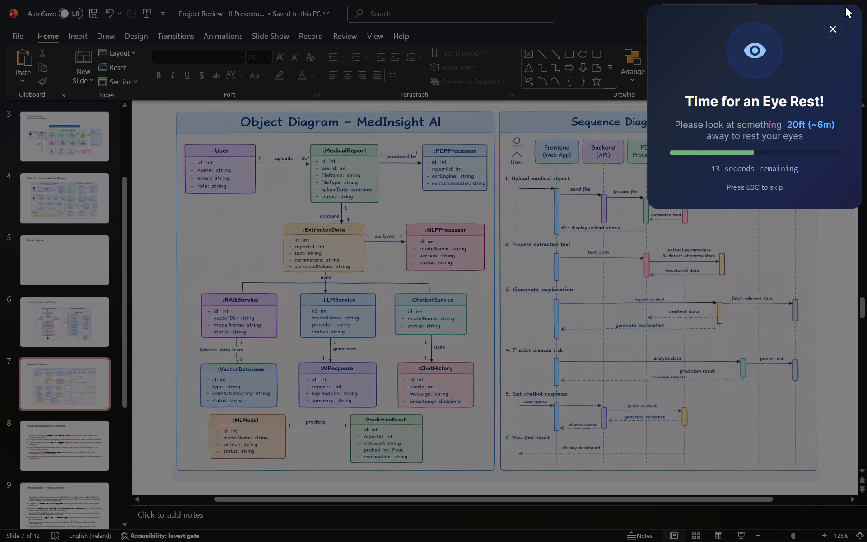
left_click(840, 30)
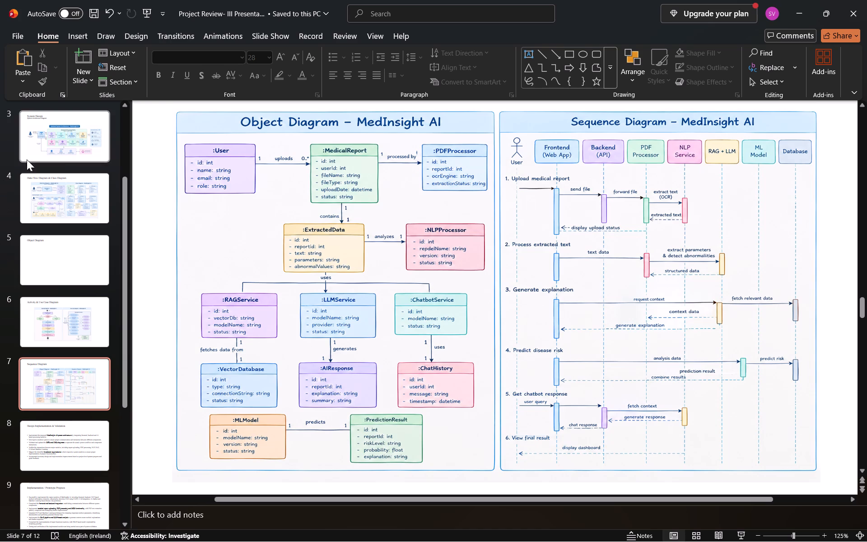
Cut the title text "Object Diagram" from the otherwise empty Object Diagram slide.
left_click(71, 136)
left_click(75, 198)
left_click(75, 266)
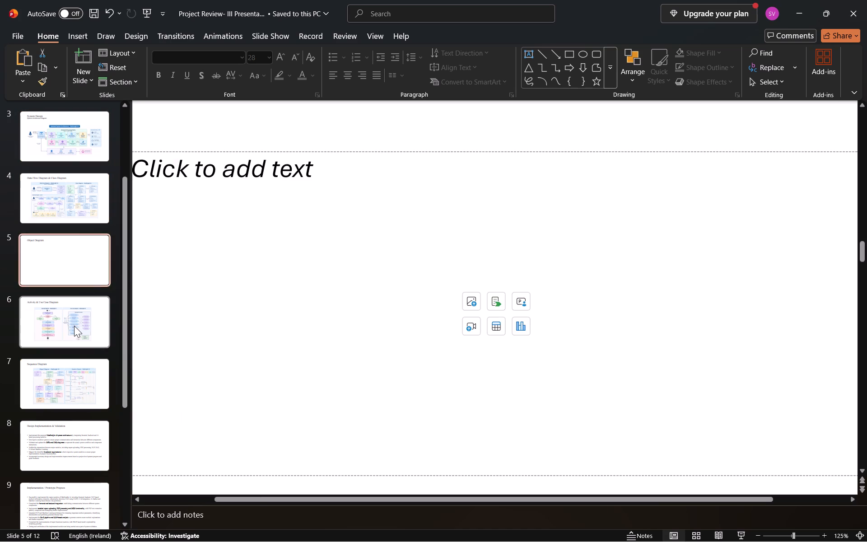
left_click(74, 326)
left_click(61, 253)
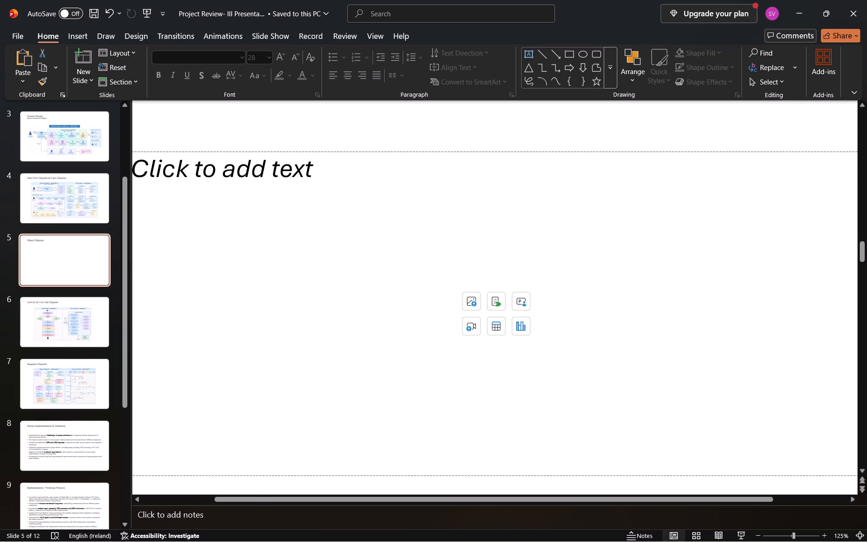
scroll(294, 233, "up", 1)
scroll(294, 233, "down", 1)
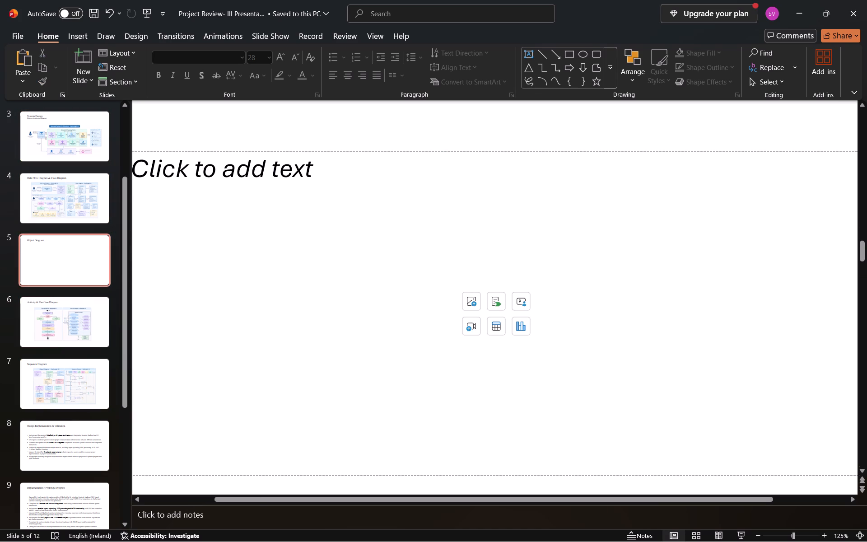
scroll(294, 233, "down", 1, "ctrl")
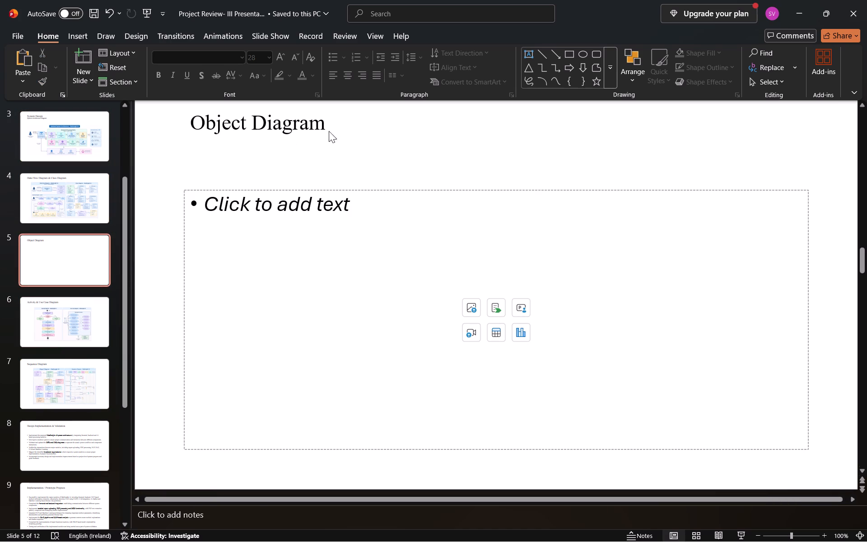
left_click_drag(326, 131, 214, 133)
left_click_drag(322, 128, 202, 132)
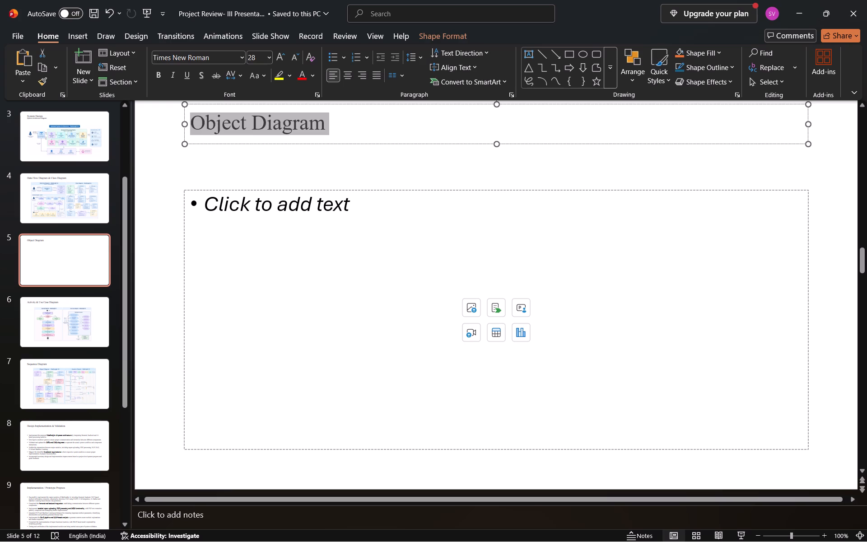
left_click_drag(202, 132, 200, 132)
key("ctrl+x")
Extend the Sequence Diagram slide's title with "&" and the cut text so it reads "Sequence Diagram & Object Diagram".
left_click(111, 202)
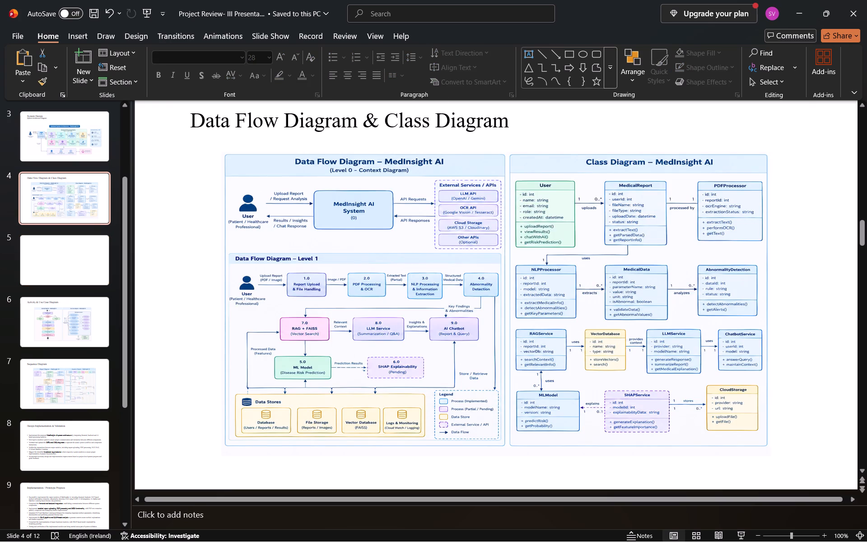
left_click(81, 323)
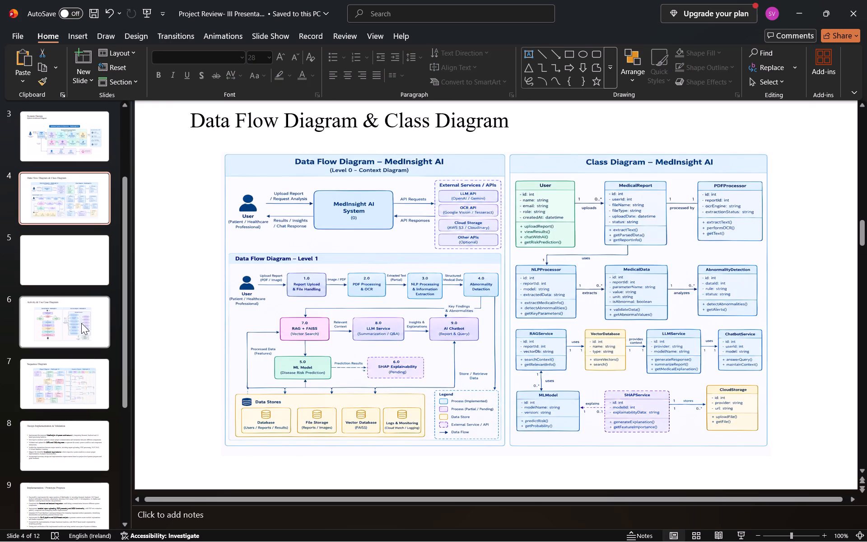
left_click(90, 378)
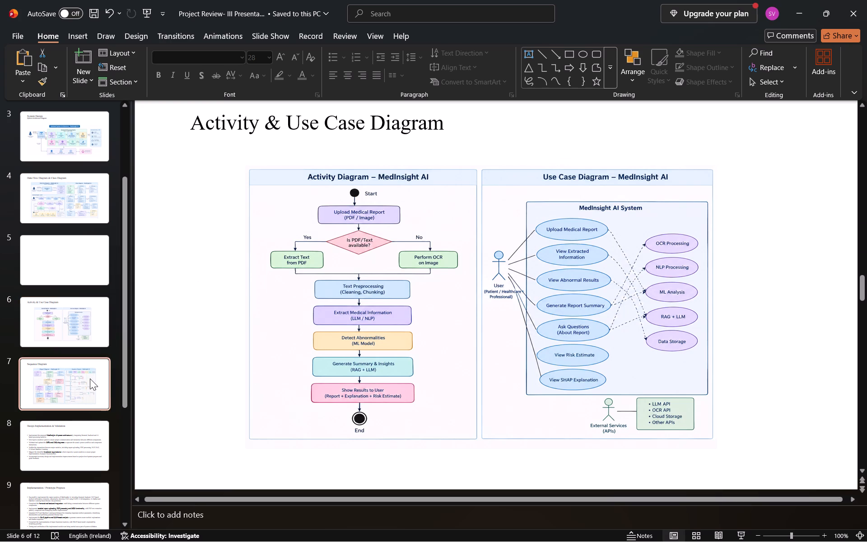
left_click(358, 124)
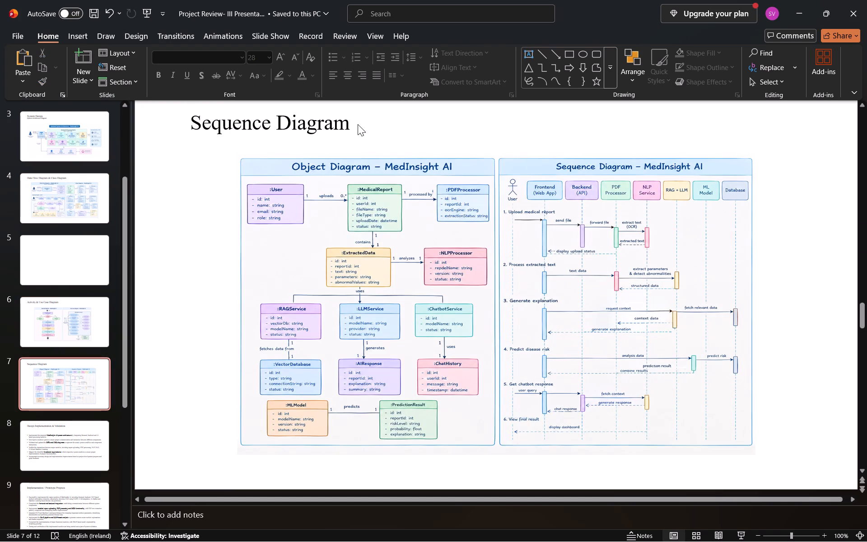
left_click(343, 125)
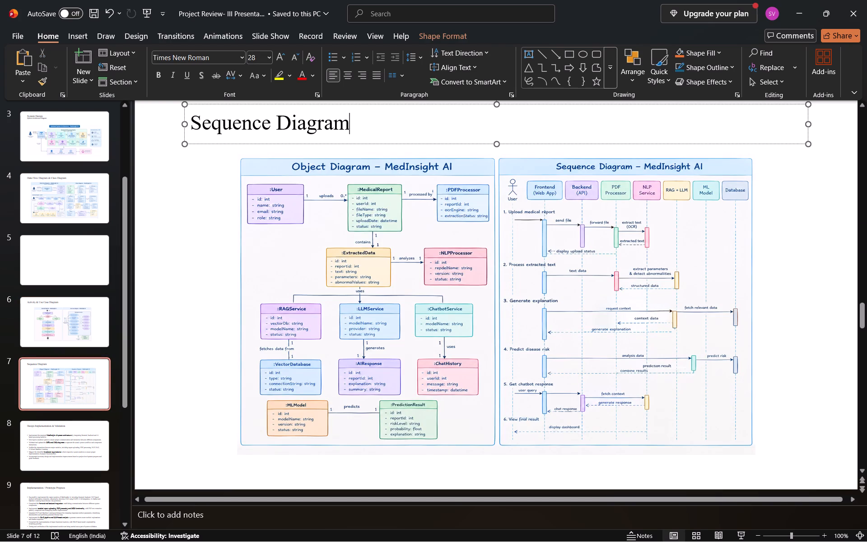
key("space")
type("&")
key("space")
key("ctrl+v")
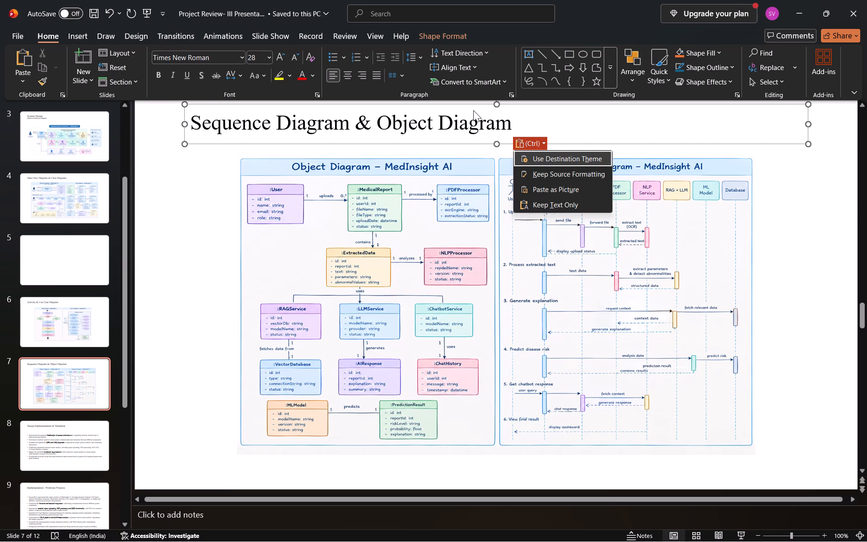
Delete the empty slide 5, between the Data Flow & Class Diagram slide and the Activity & Use Case Diagram slide.
right_click(34, 250)
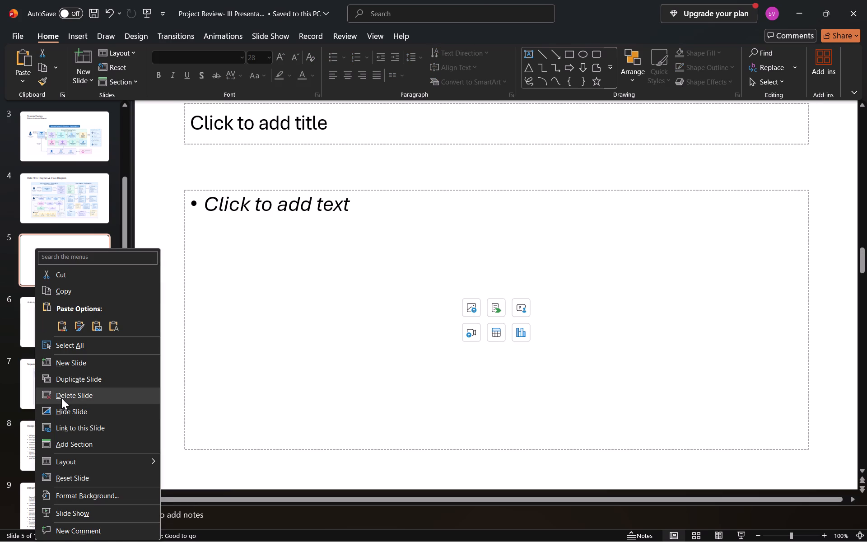
left_click(61, 398)
Save the presentation.
scroll(92, 243, "up", 2)
scroll(38, 144, "up", 4)
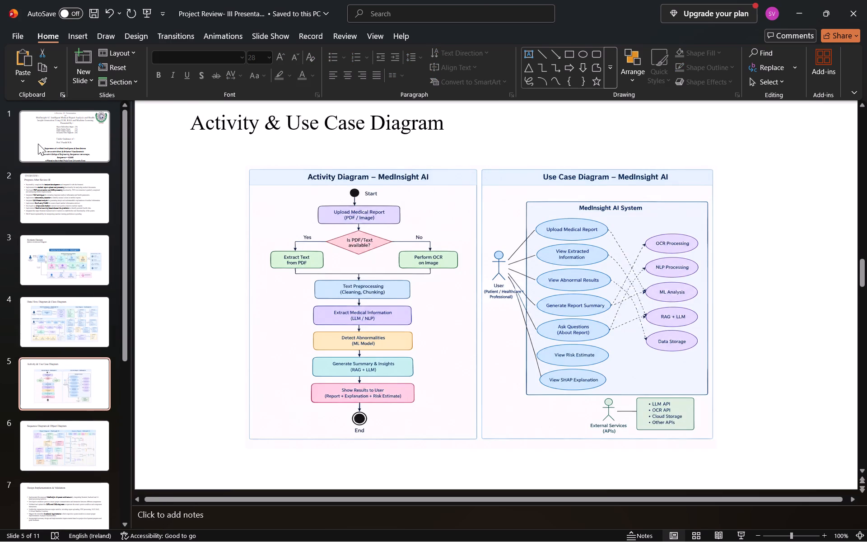
key("ctrl+s")
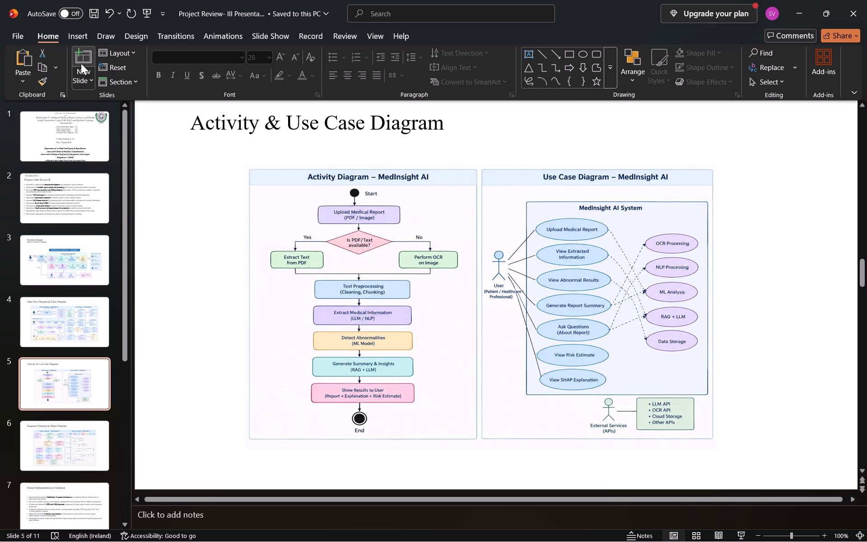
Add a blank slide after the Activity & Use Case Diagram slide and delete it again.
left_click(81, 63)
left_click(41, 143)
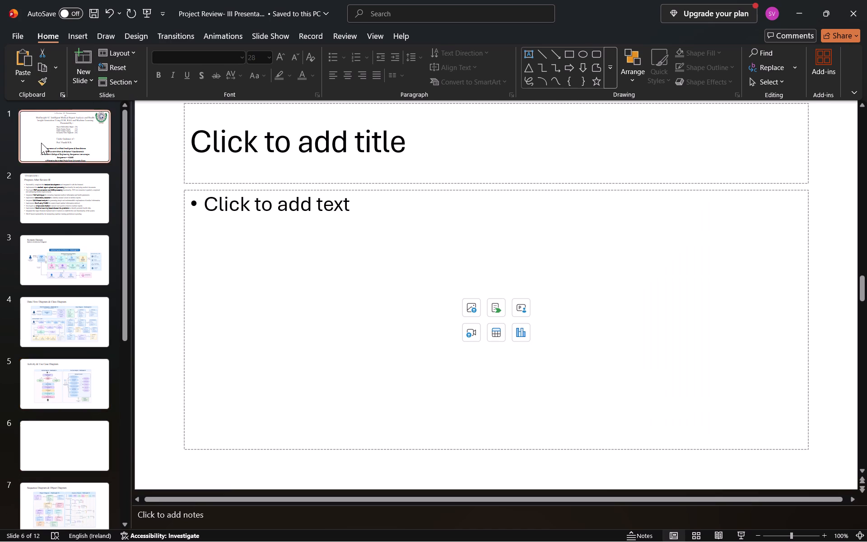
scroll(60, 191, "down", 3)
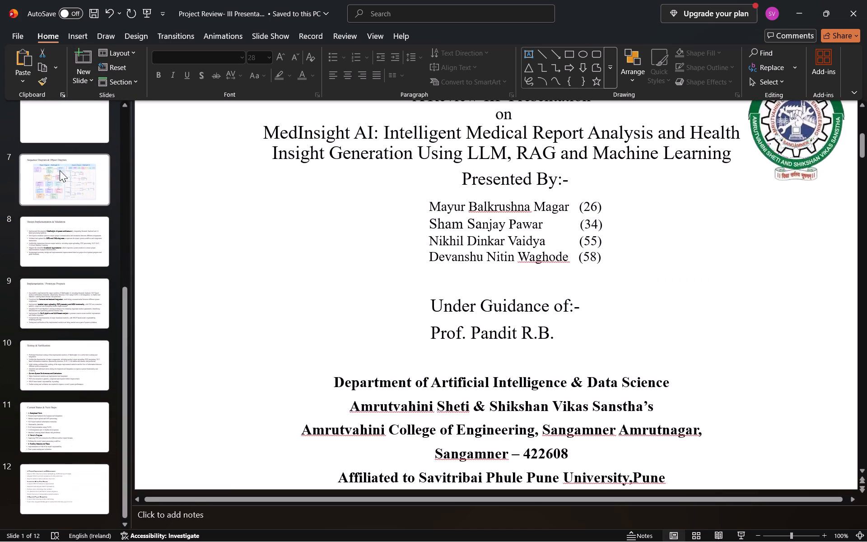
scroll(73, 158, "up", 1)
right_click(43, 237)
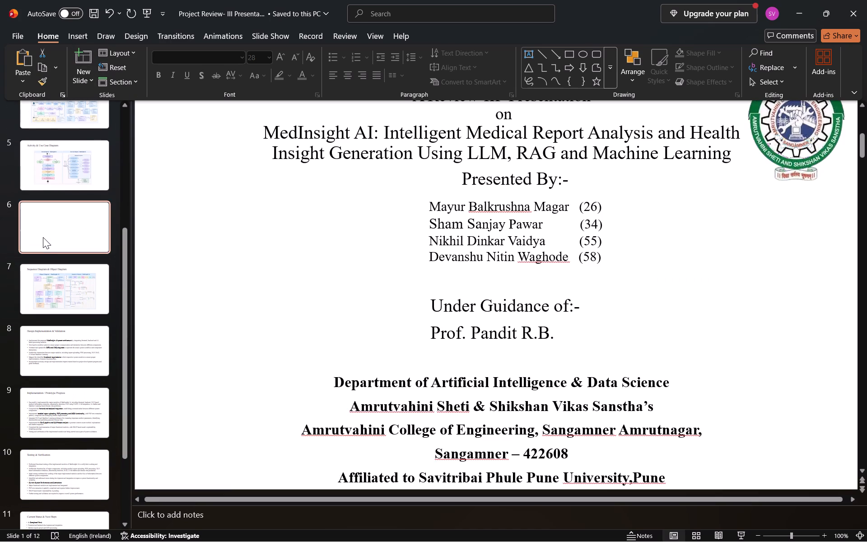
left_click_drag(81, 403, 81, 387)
Start the slide show from the title slide.
scroll(66, 308, "up", 3)
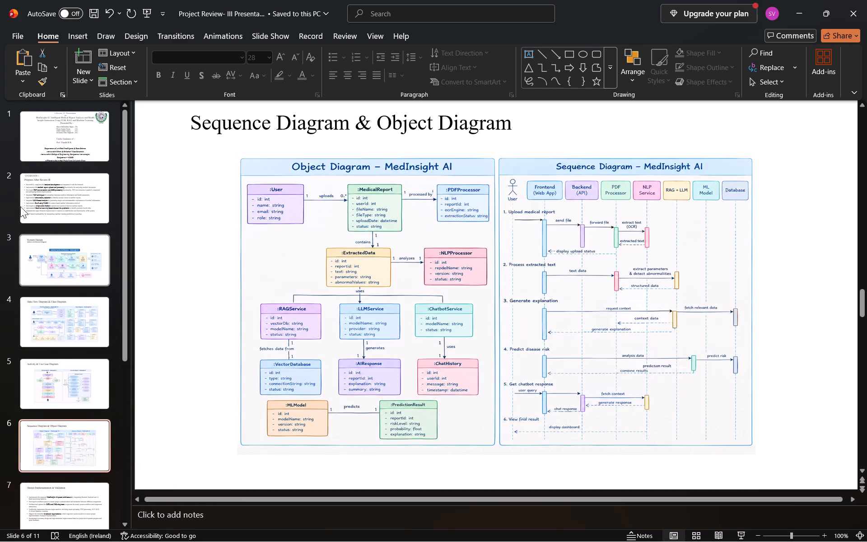
left_click(68, 151)
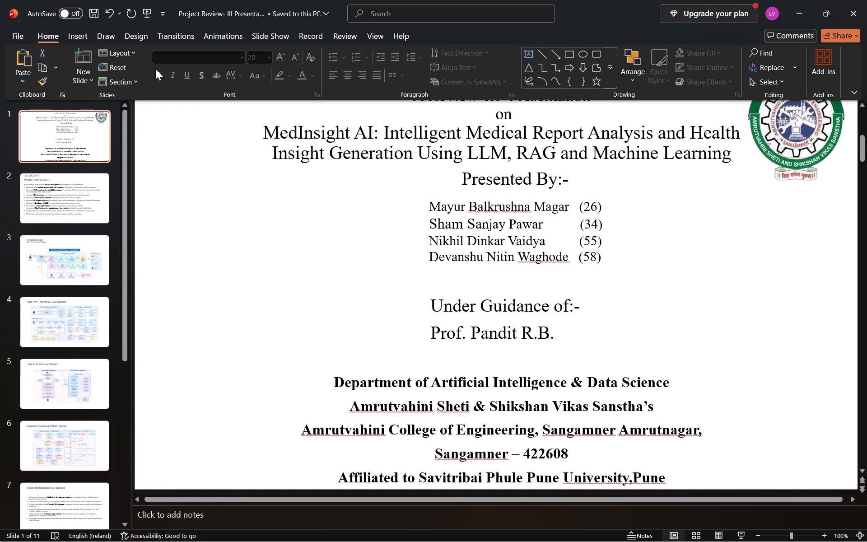
left_click(276, 38)
left_click(108, 65)
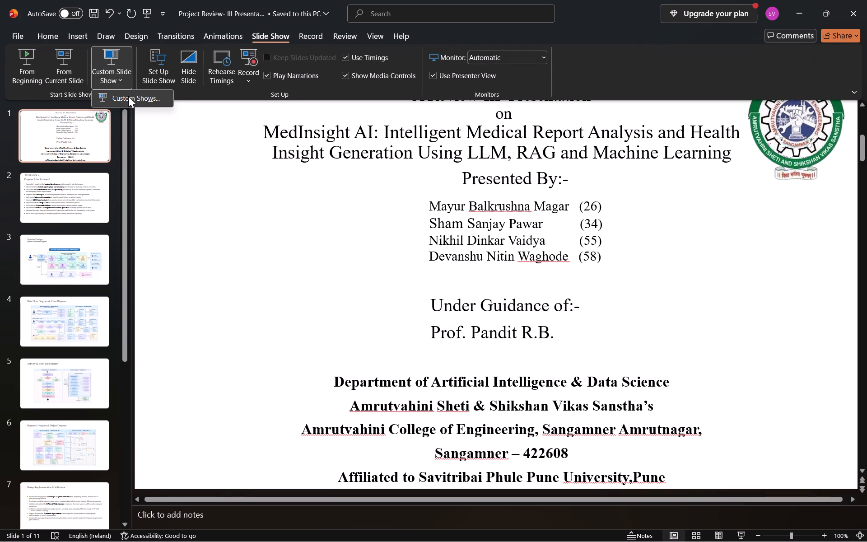
left_click(71, 59)
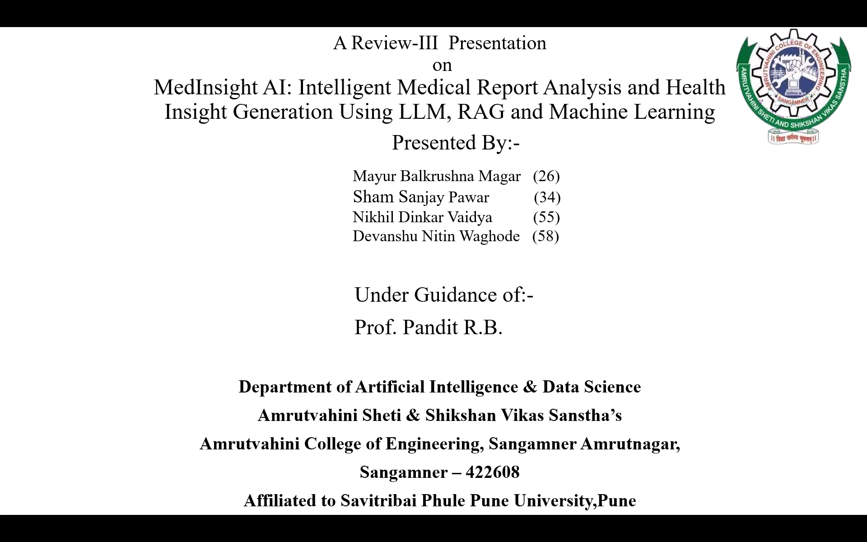
Review the Overview, System Design and Data Flow Diagram & Class Diagram slides in the slide show, comparing the last two.
key("Down")
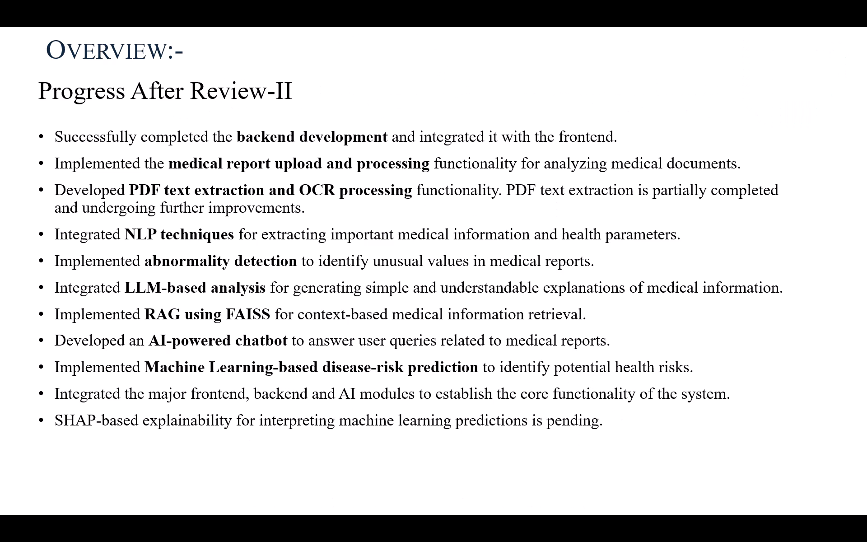
key("Right")
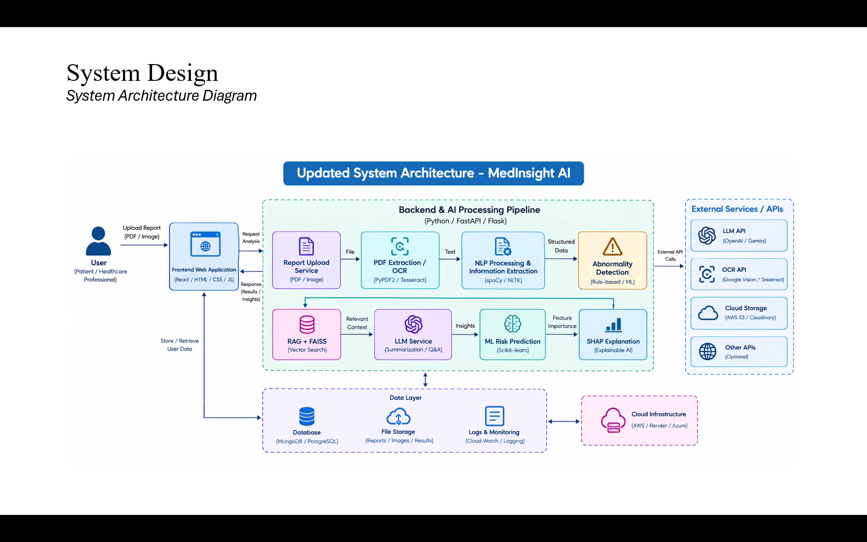
key("Right")
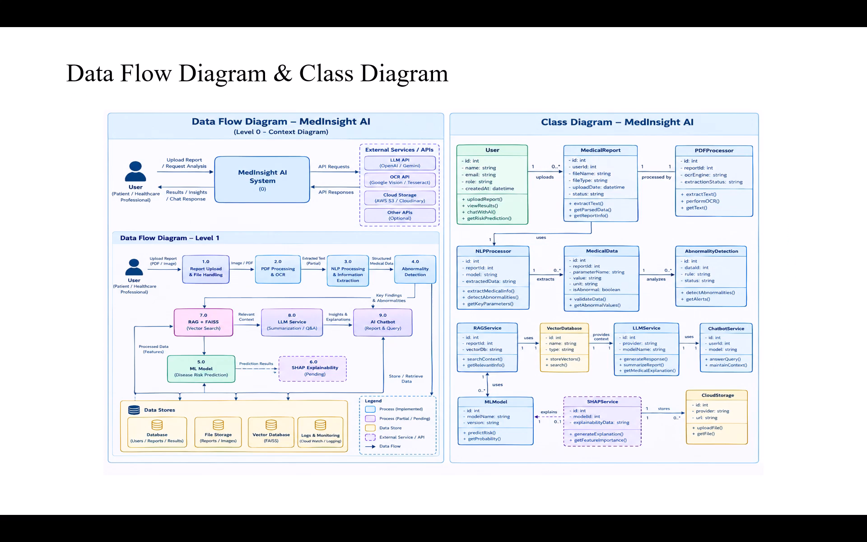
key("Left")
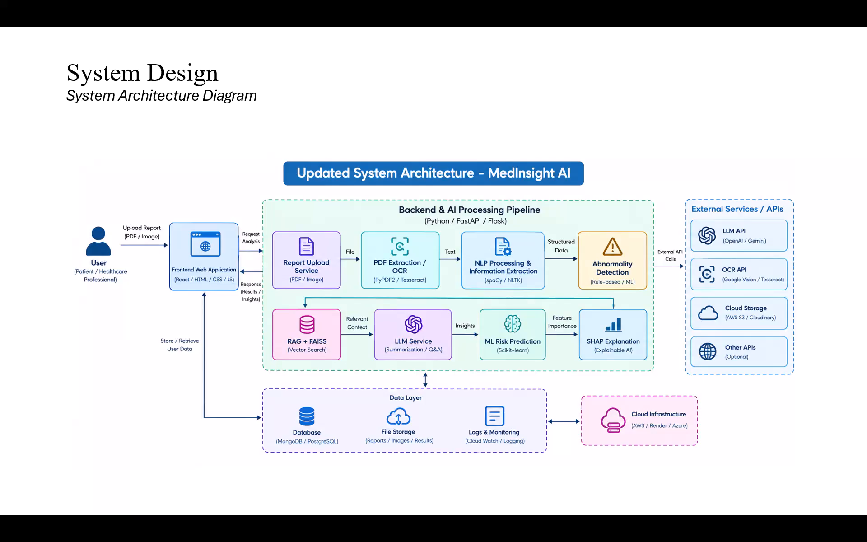
key("Right")
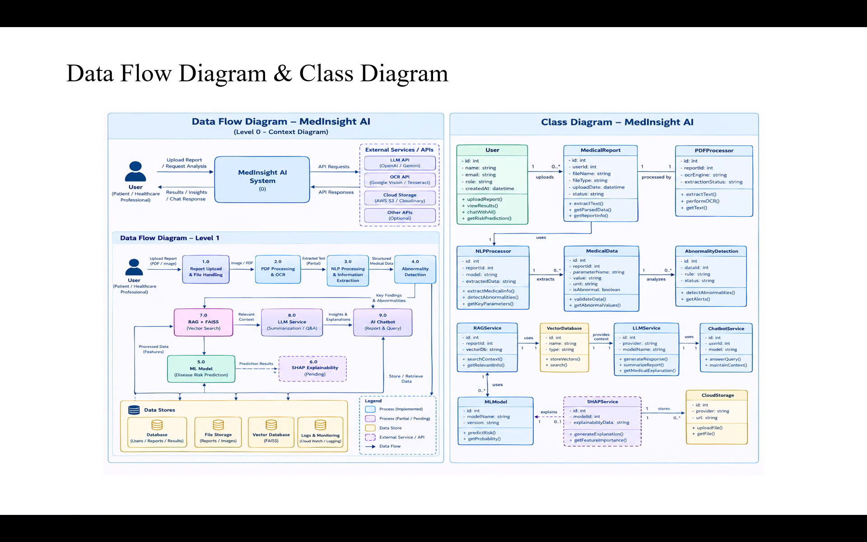
key("Left")
key("Right")
key("Left")
key("Right")
Examine the data flow diagrams and the neighbouring class diagram up close in the slide show.
scroll(241, 277, "up", 1, "ctrl")
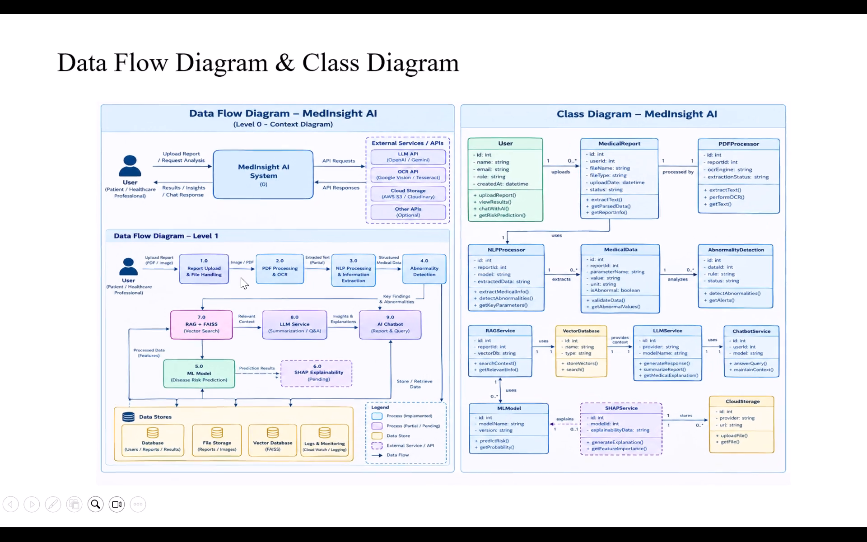
scroll(241, 277, "up", 2, "ctrl")
left_click_drag(236, 231, 292, 333)
scroll(292, 333, "up", 1)
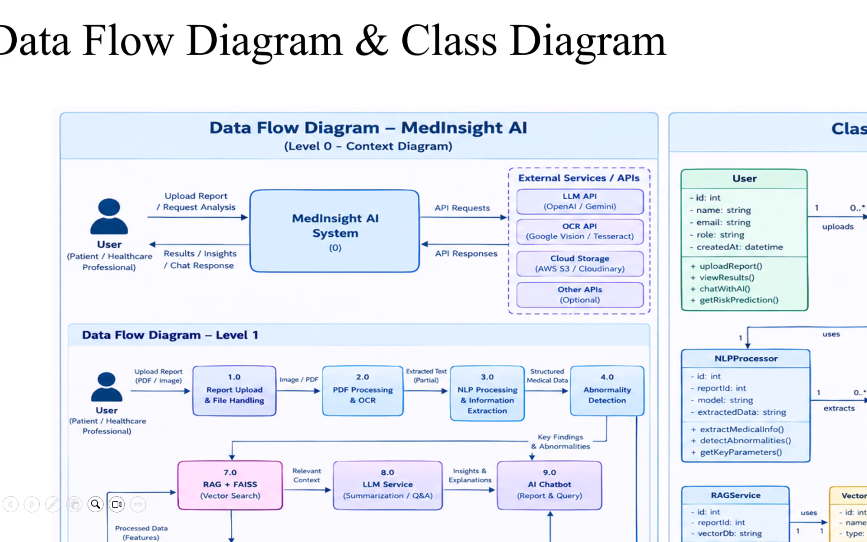
left_click_drag(456, 216, 360, 164)
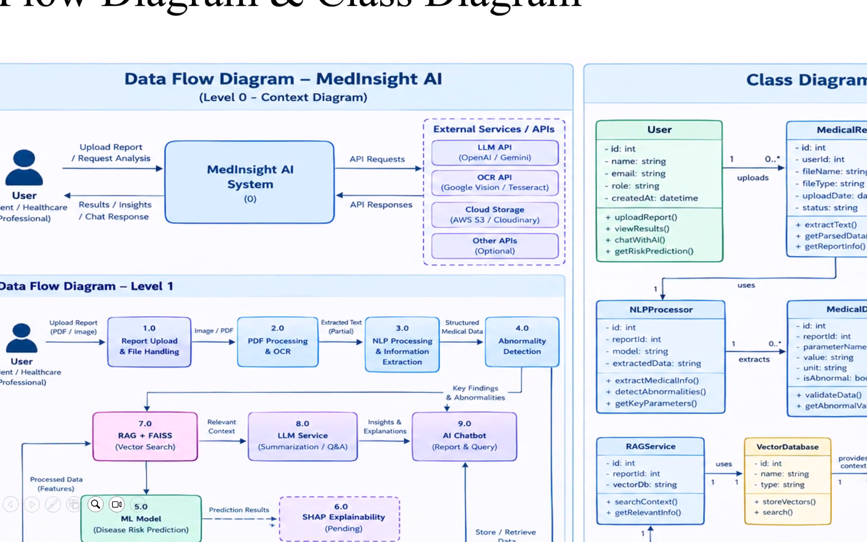
left_click_drag(360, 164, 186, 151)
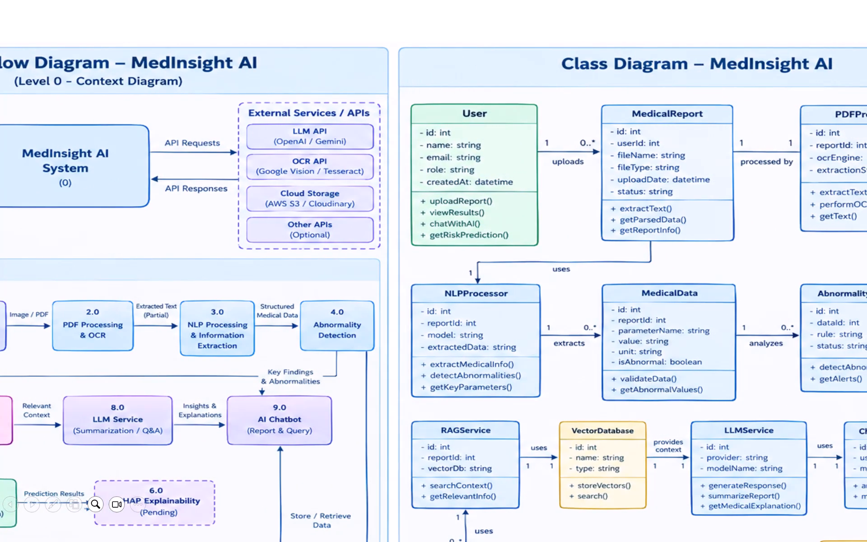
left_click_drag(186, 151, 548, 214)
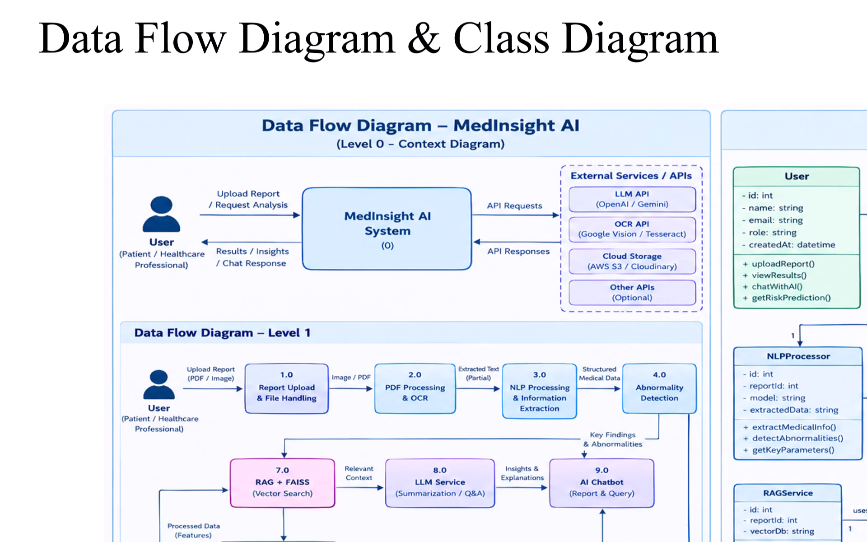
Examine the class diagram up close in the slide show, from the User and MedicalReport classes down to MLModel, SHAPService and CloudStorage.
left_click_drag(648, 299, 563, 285)
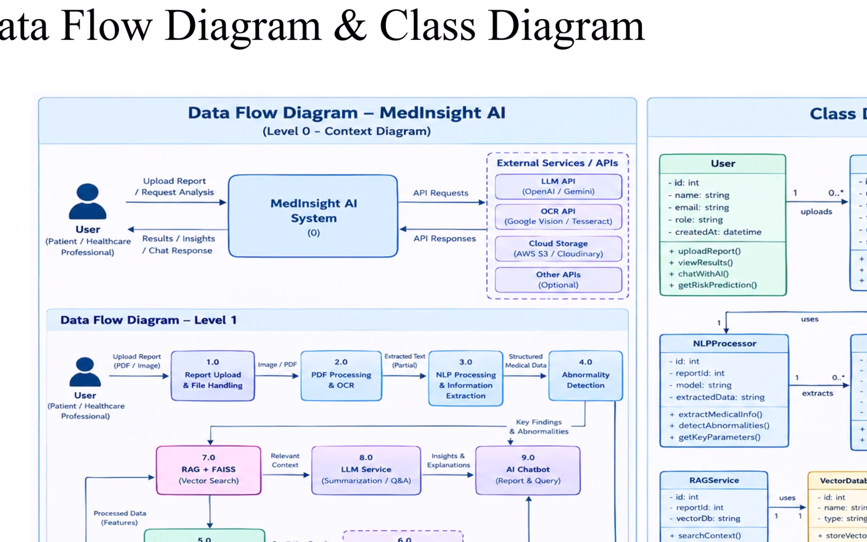
left_click_drag(563, 285, 69, 283)
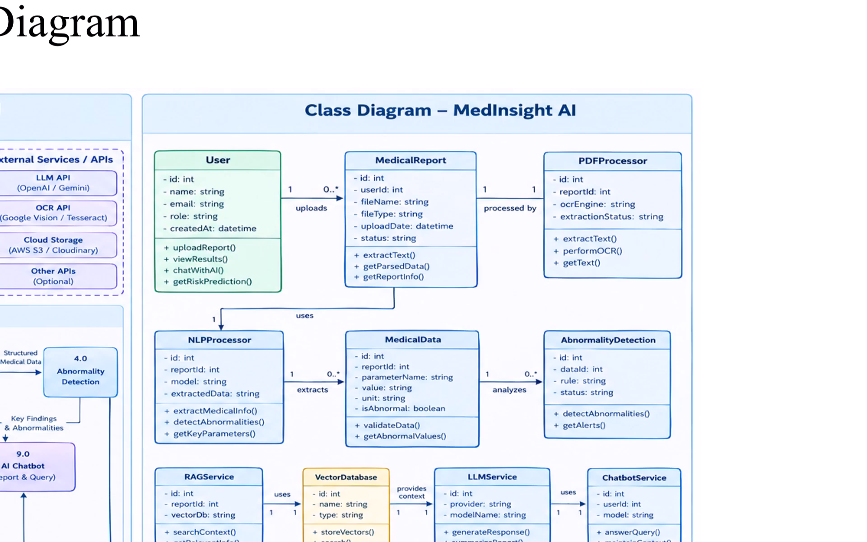
left_click_drag(405, 181, 493, 187)
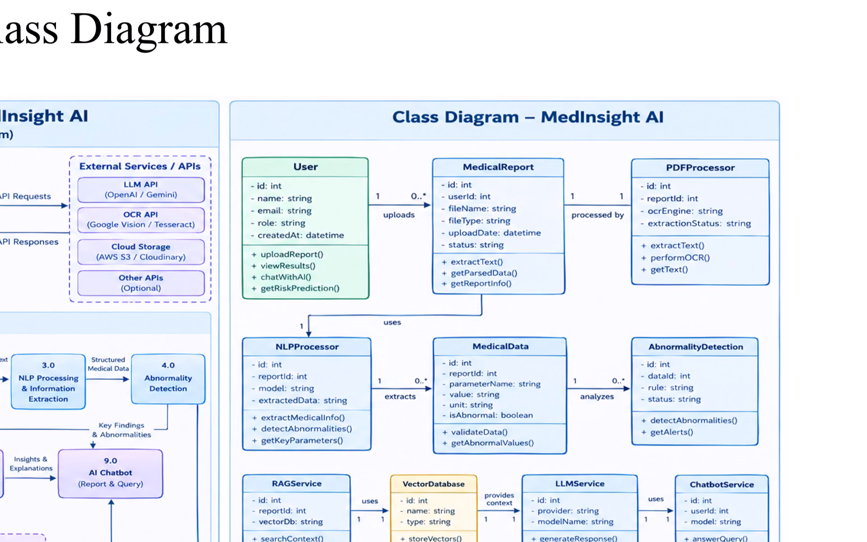
left_click_drag(556, 221, 538, 212)
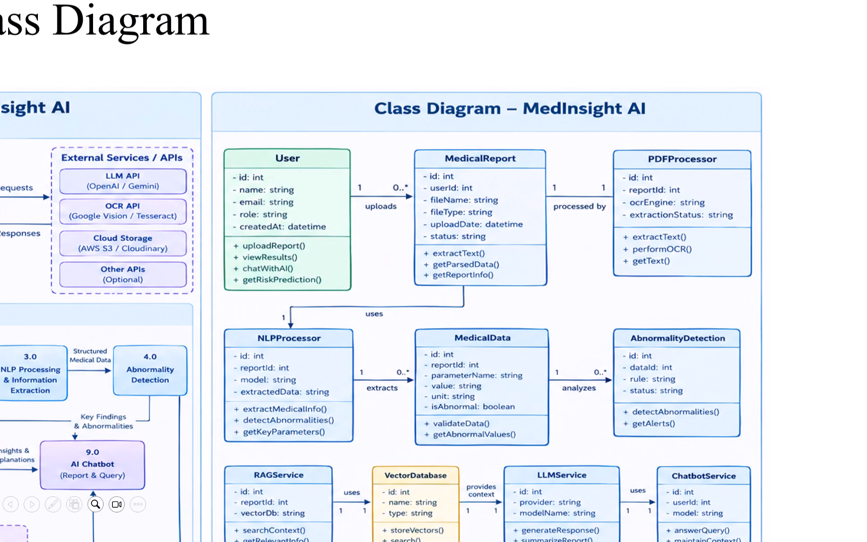
left_click_drag(365, 299, 378, 181)
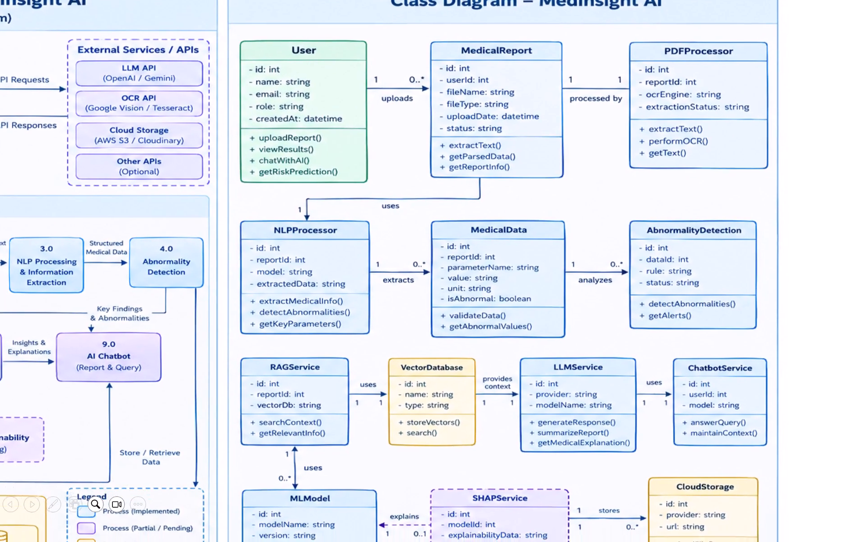
left_click_drag(378, 181, 372, 167)
left_click_drag(352, 267, 355, 194)
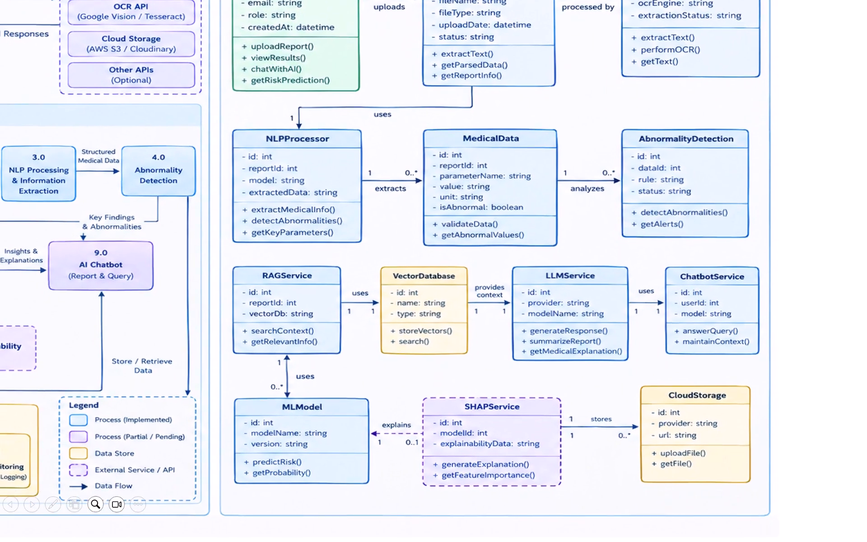
left_click_drag(355, 194, 363, 194)
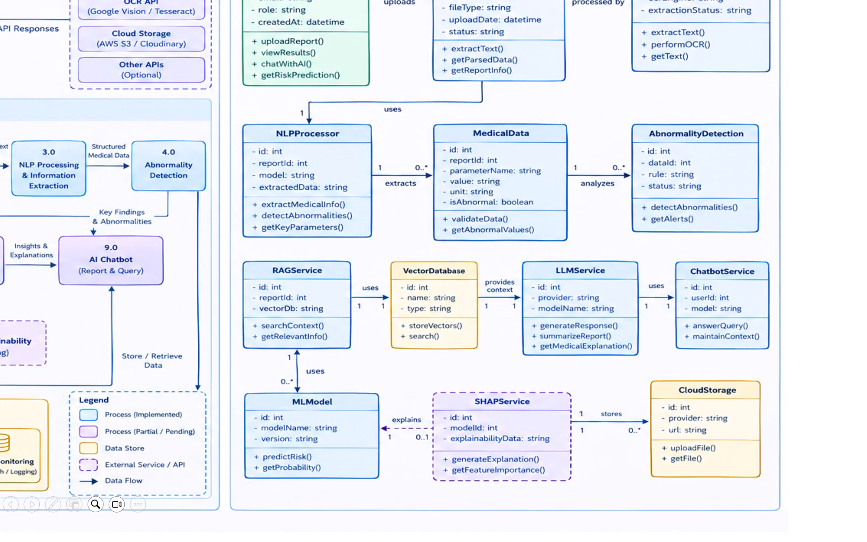
Examine the Level 1 data flow diagram up close, including its processes, data stores and legend.
left_click_drag(363, 194, 866, 244)
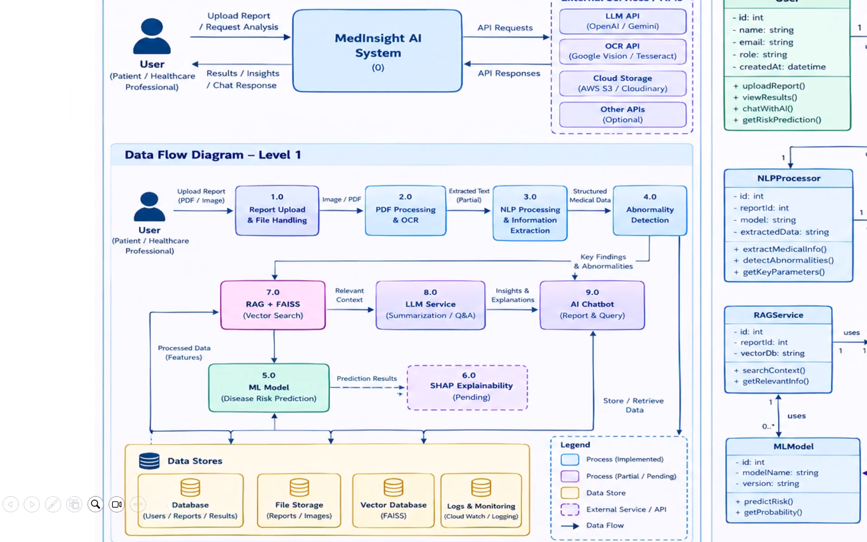
left_click_drag(866, 244, 818, 175)
left_click_drag(364, 285, 405, 271)
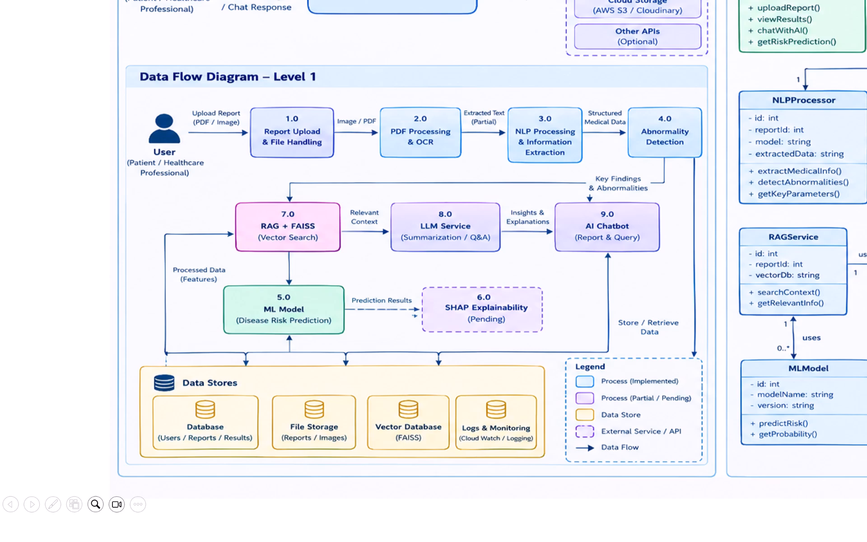
left_click_drag(378, 278, 373, 292)
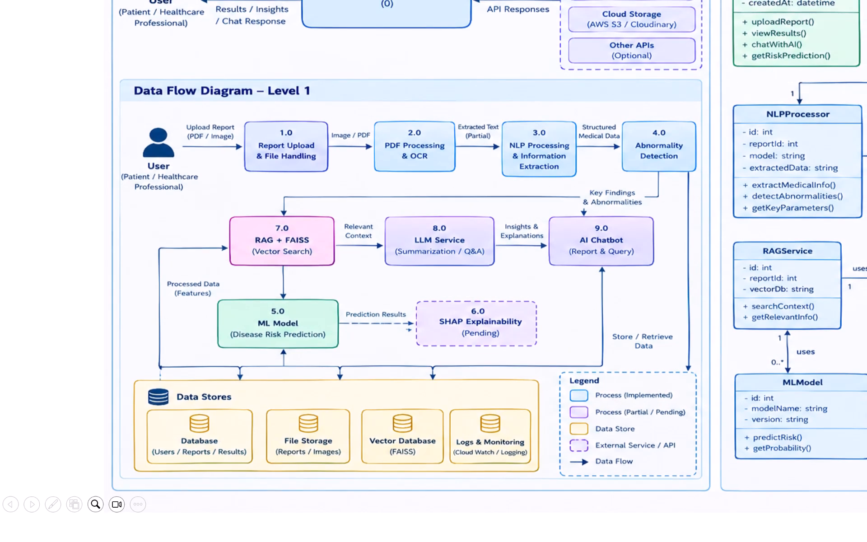
left_click_drag(214, 224, 189, 229)
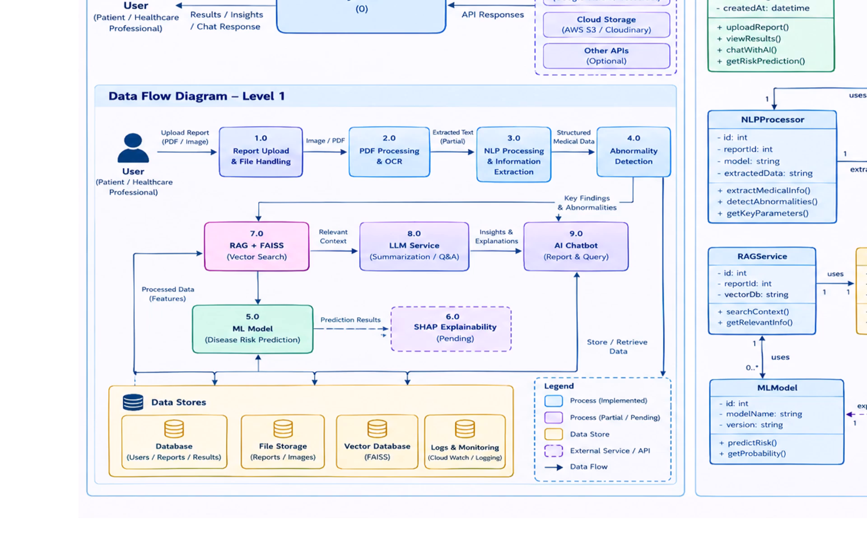
left_click_drag(298, 451, 247, 447)
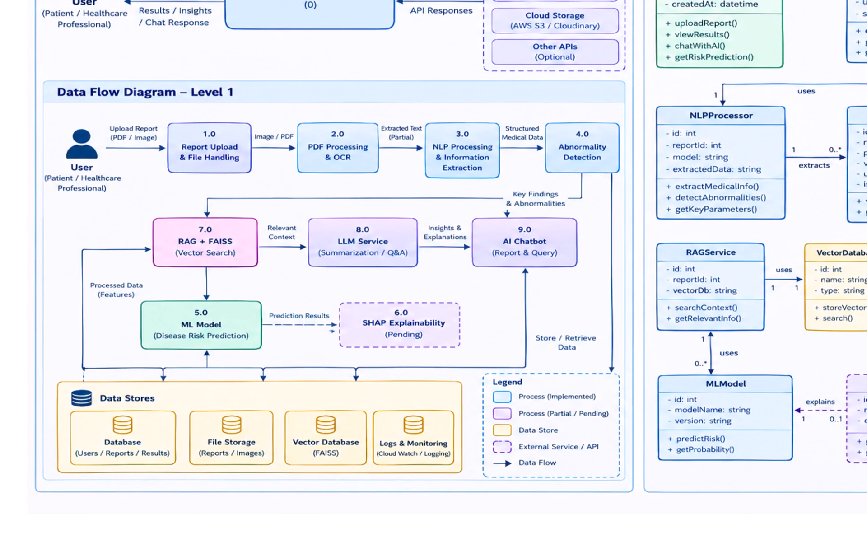
left_click_drag(336, 429, 232, 400)
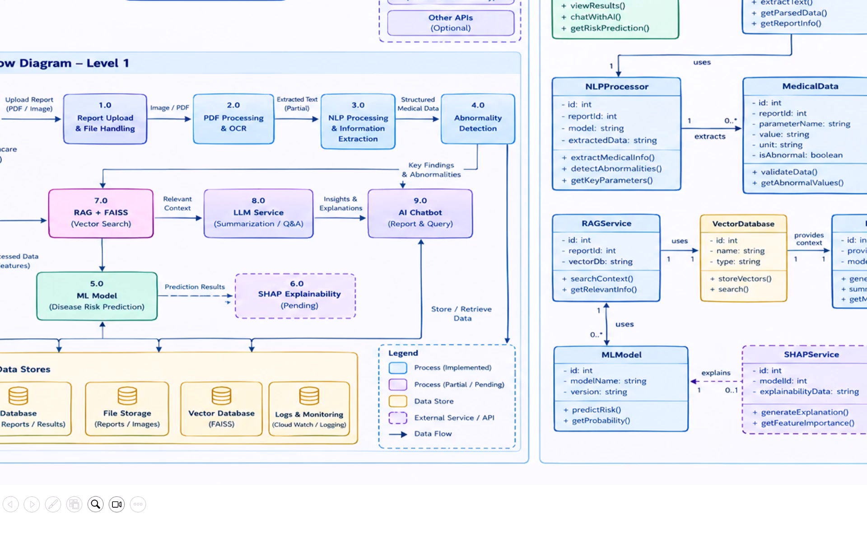
left_click_drag(364, 402, 233, 379)
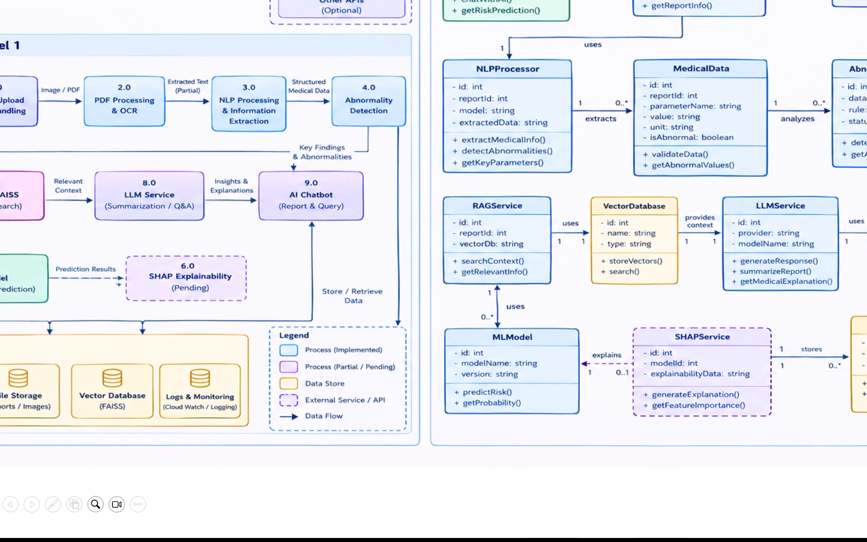
Examine the class diagram up close again, checking its classes and the relationships between them.
left_click_drag(233, 379, 0, 458)
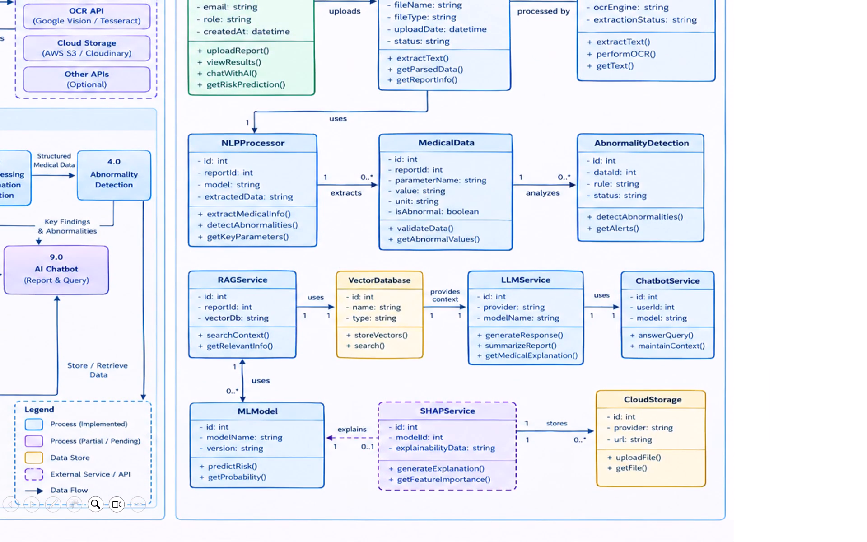
left_click_drag(384, 379, 400, 541)
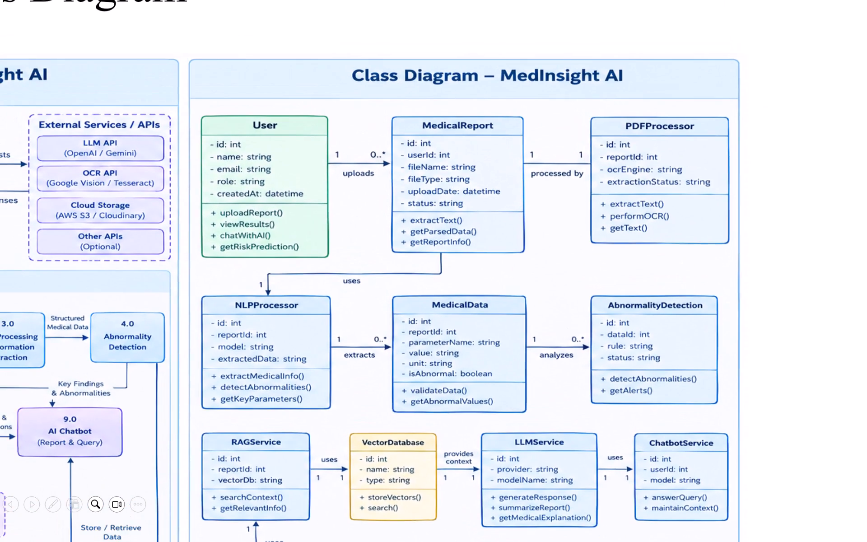
left_click_drag(400, 541, 431, 467)
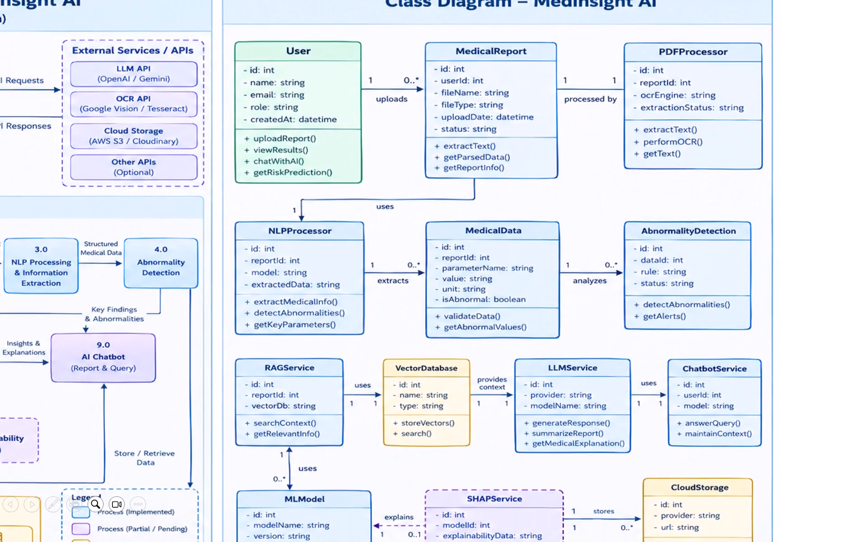
left_click_drag(426, 305, 429, 294)
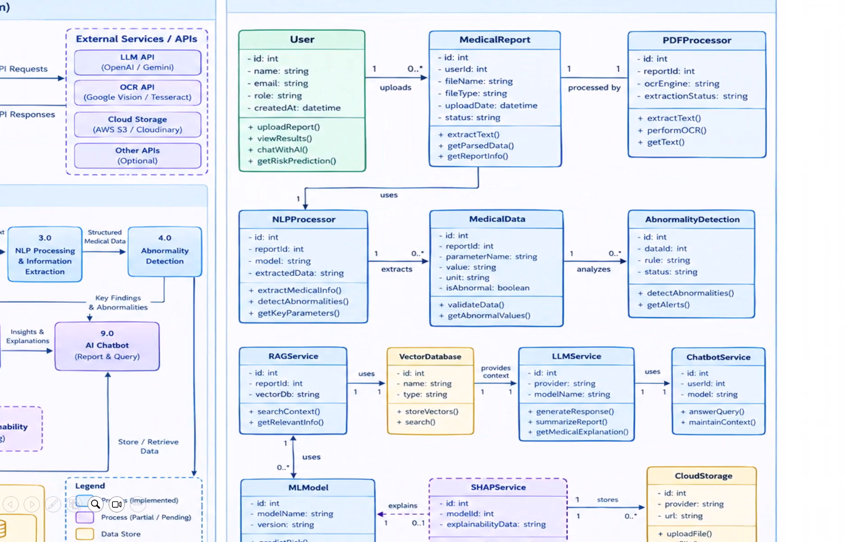
left_click_drag(429, 294, 355, 412)
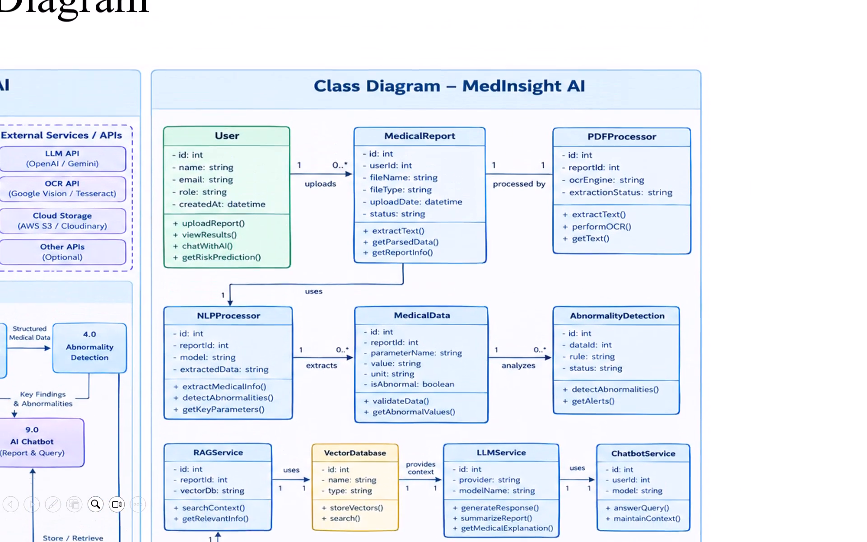
left_click_drag(355, 412, 357, 308)
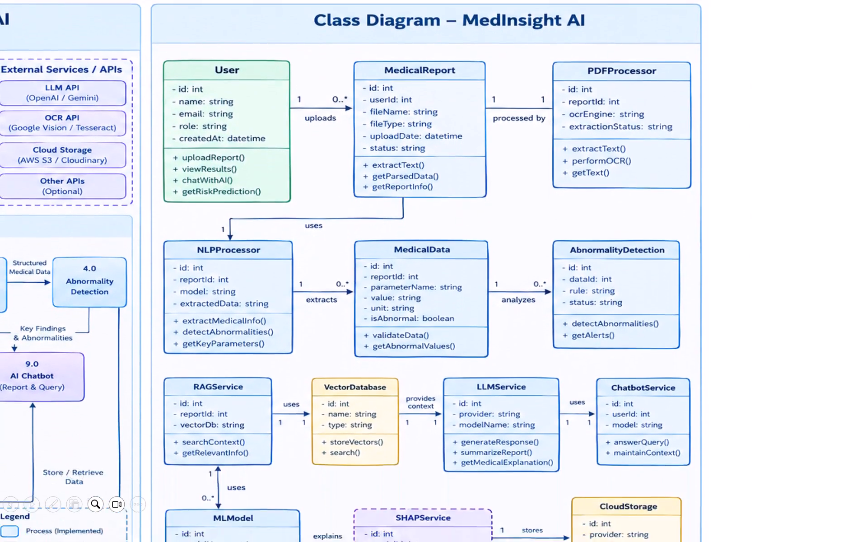
left_click_drag(357, 308, 322, 336)
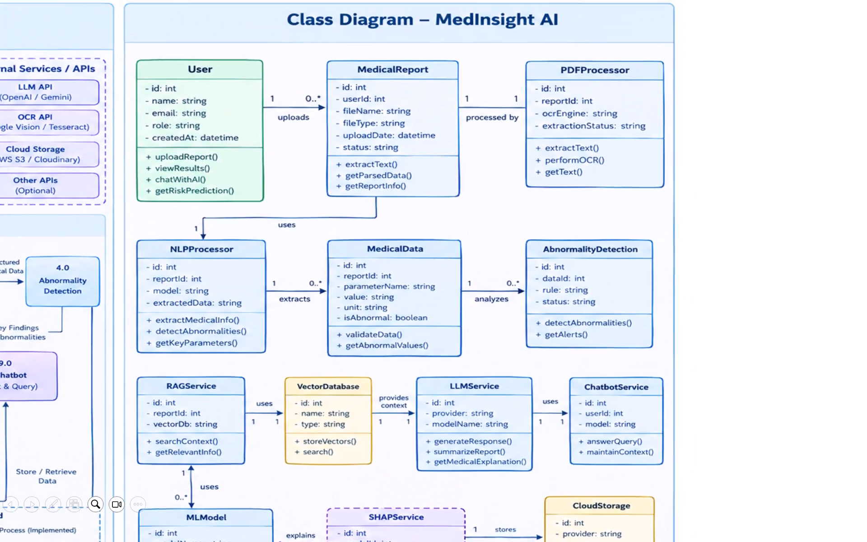
left_click_drag(322, 336, 322, 340)
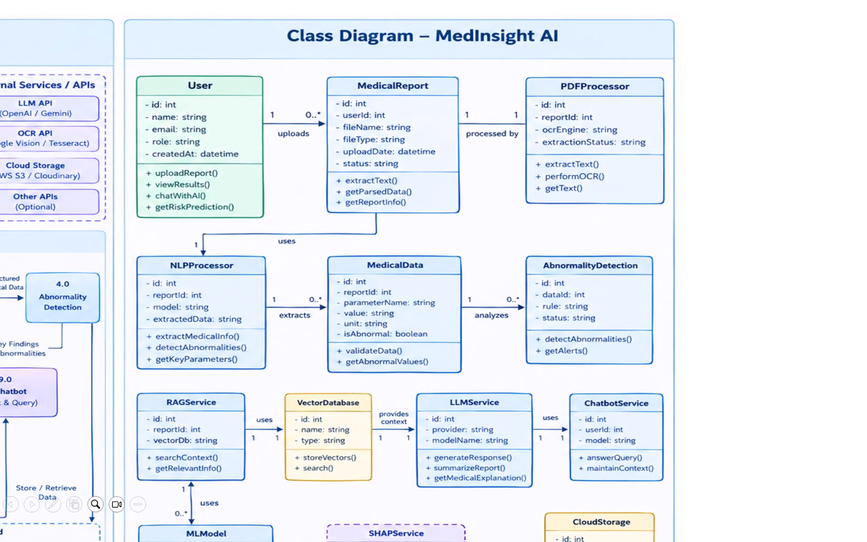
left_click_drag(351, 301, 357, 270)
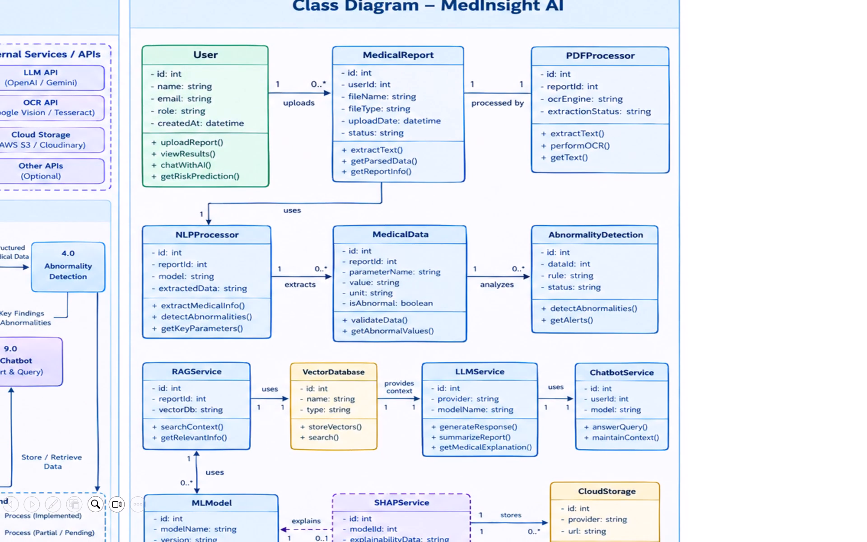
left_click_drag(212, 240, 295, 212)
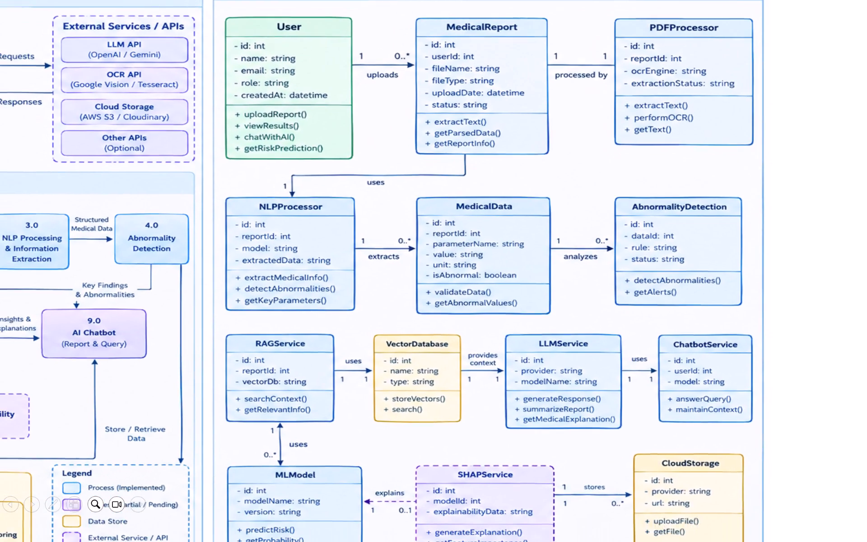
left_click_drag(295, 212, 271, 178)
left_click_drag(121, 282, 181, 274)
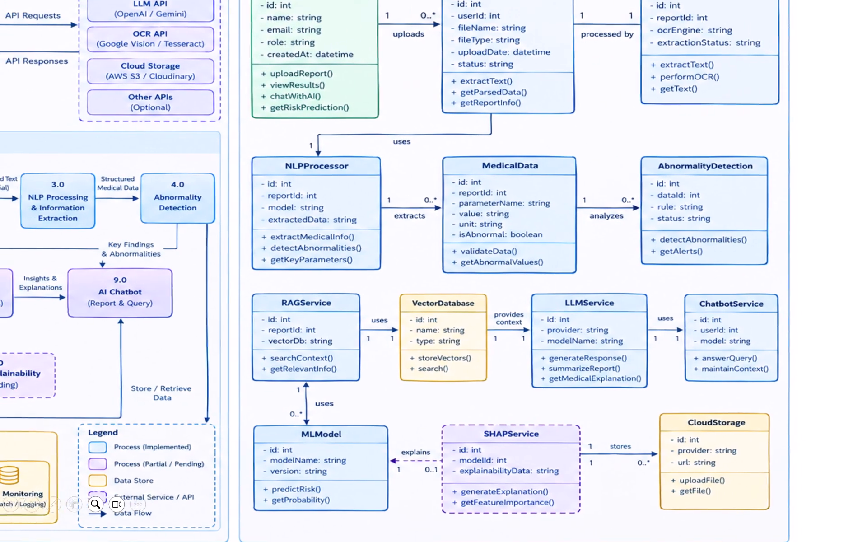
Examine the Level 0 and Level 1 data flow diagrams up close, then side by side with the class diagram.
left_click_drag(181, 274, 681, 285)
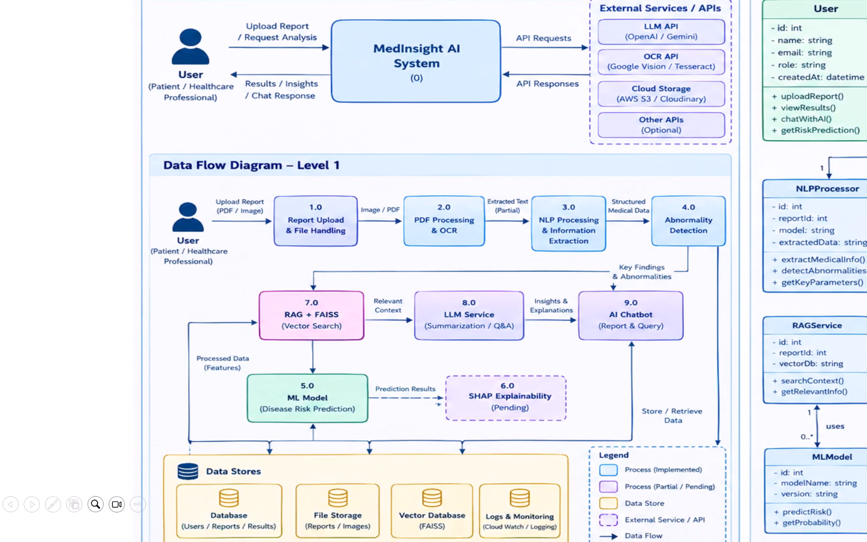
left_click_drag(681, 285, 670, 255)
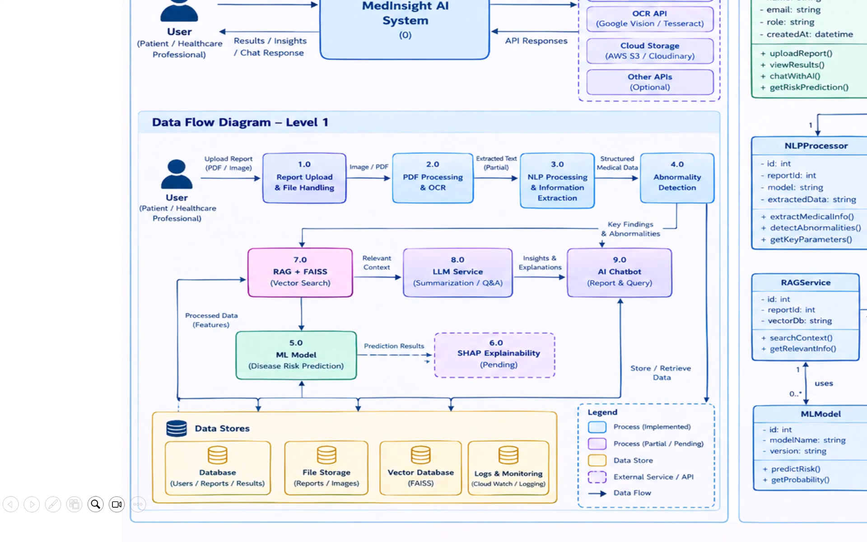
scroll(294, 244, "up", 2)
scroll(294, 244, "down", 4)
scroll(294, 244, "up", 4)
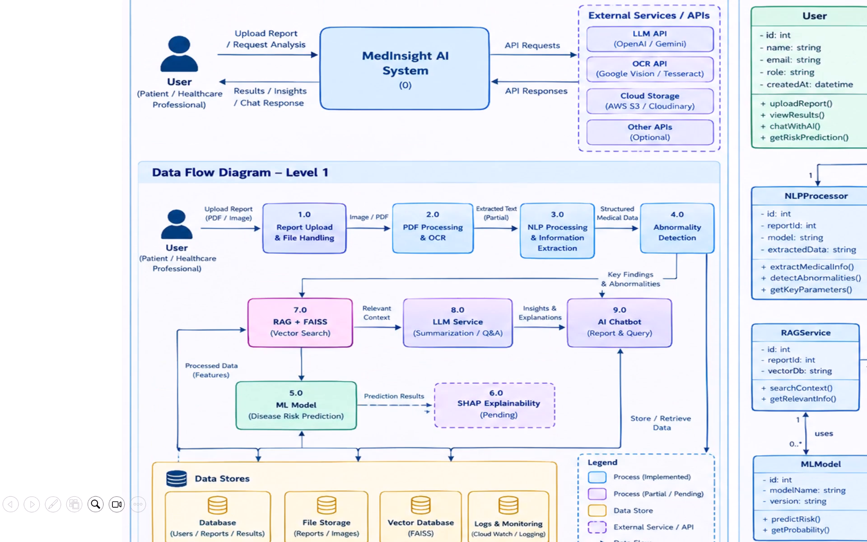
scroll(295, 244, "down", 2, "ctrl")
left_click_drag(395, 245, 382, 245)
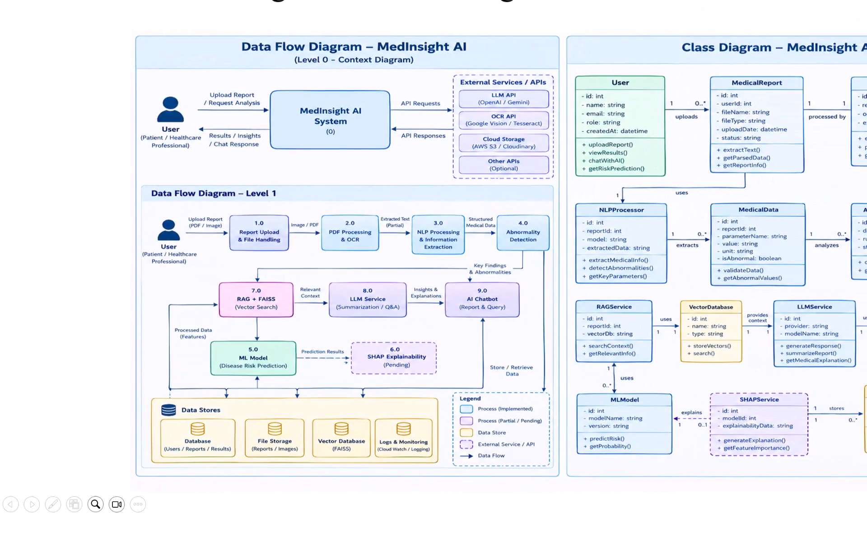
left_click_drag(382, 245, 293, 311)
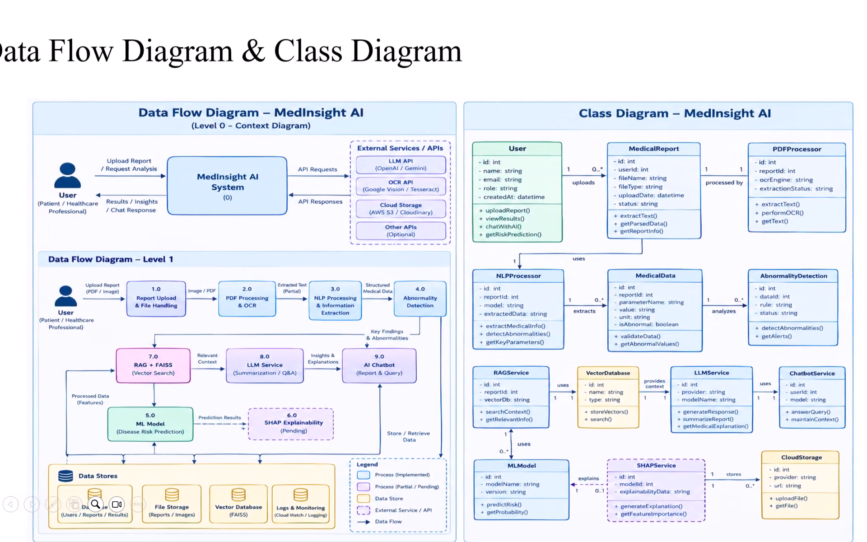
Show the overview of all slides in the slide show and open the Activity & Use Case Diagram slide from it.
scroll(293, 311, "down", 2, "ctrl")
scroll(293, 311, "up", 1, "ctrl")
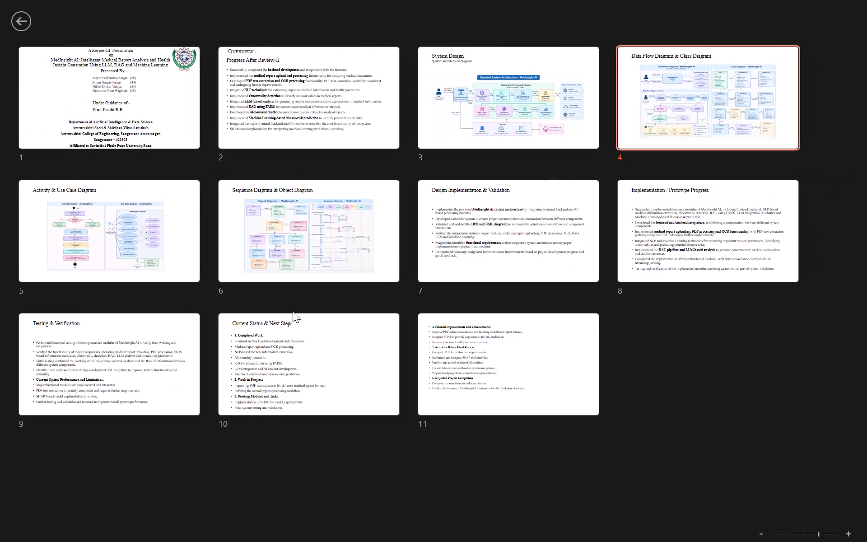
scroll(293, 311, "up", 1, "ctrl")
left_click(289, 206)
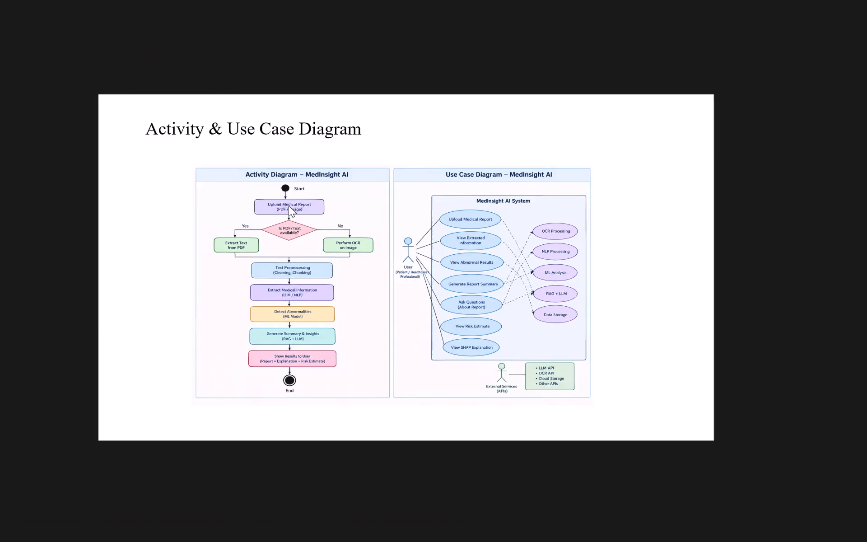
Go back past the System Design slide and return forward to the Data Flow Diagram & Class Diagram slide.
key("Left")
key("Left")
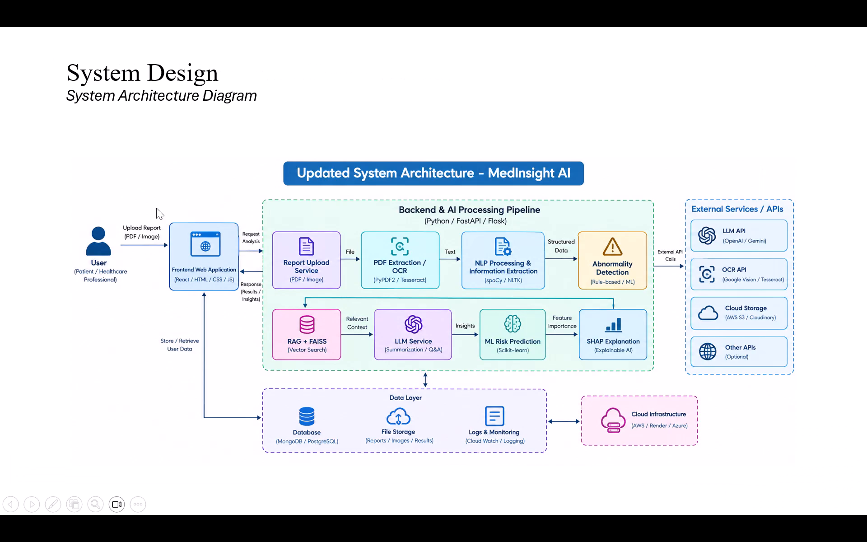
key("Left")
key("Right")
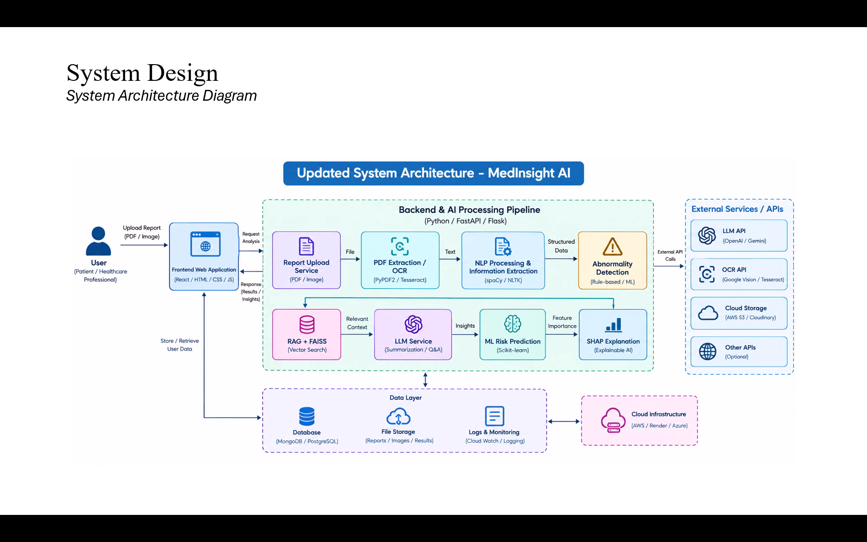
key("Right")
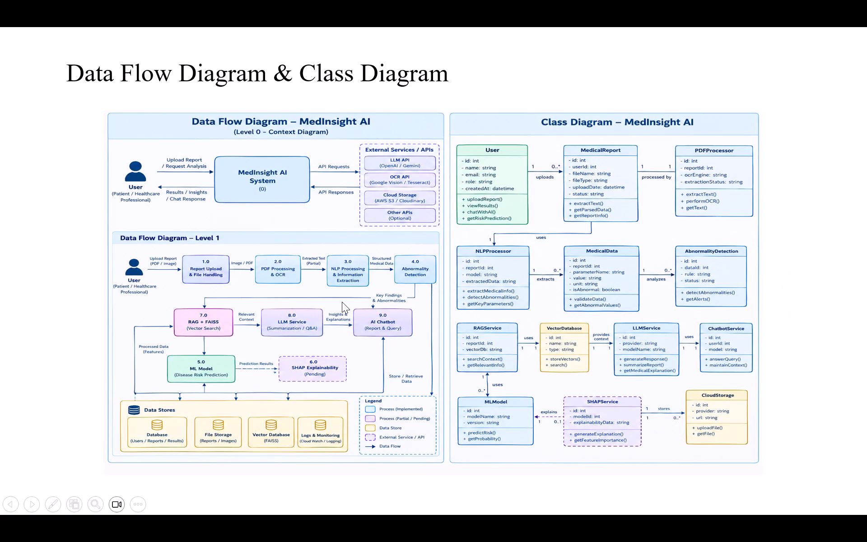
Advance to the Sequence Diagram & Object Diagram slide and examine the object diagram's objects and relationships up close.
key("Right")
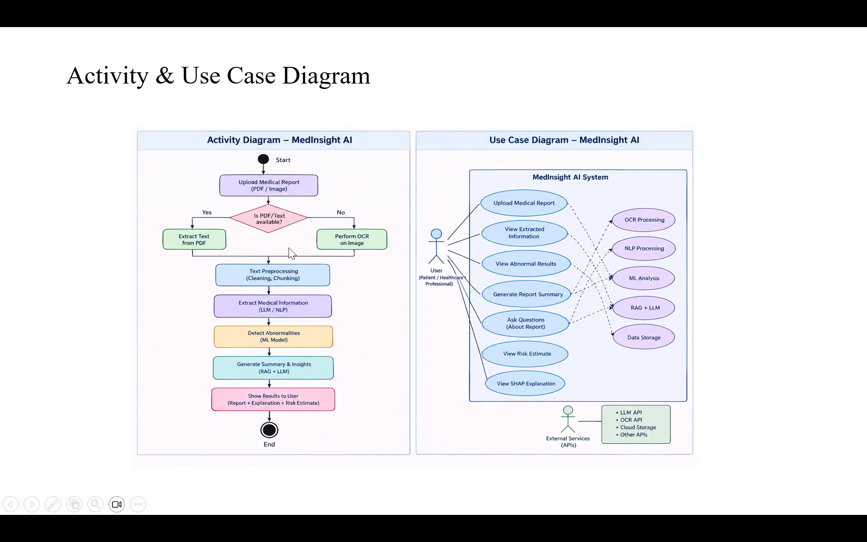
key("Right")
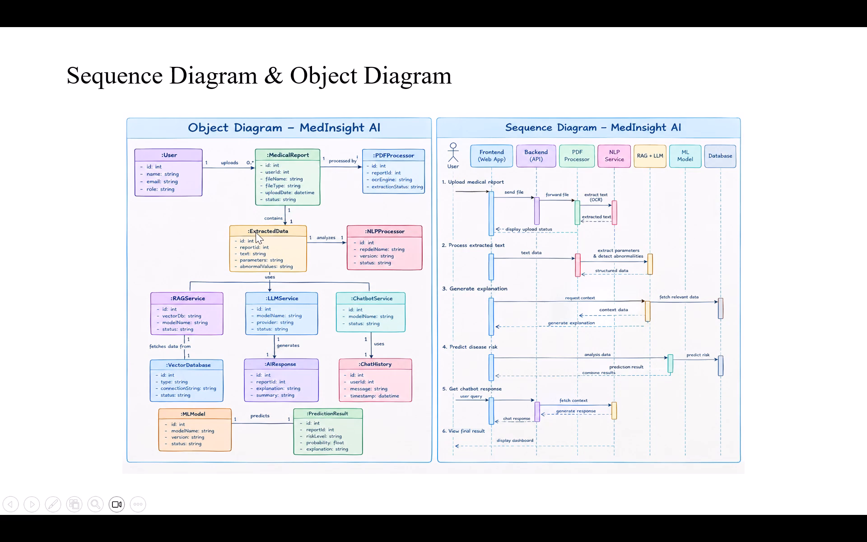
scroll(256, 232, "up", 5, "ctrl")
left_click_drag(256, 232, 304, 318)
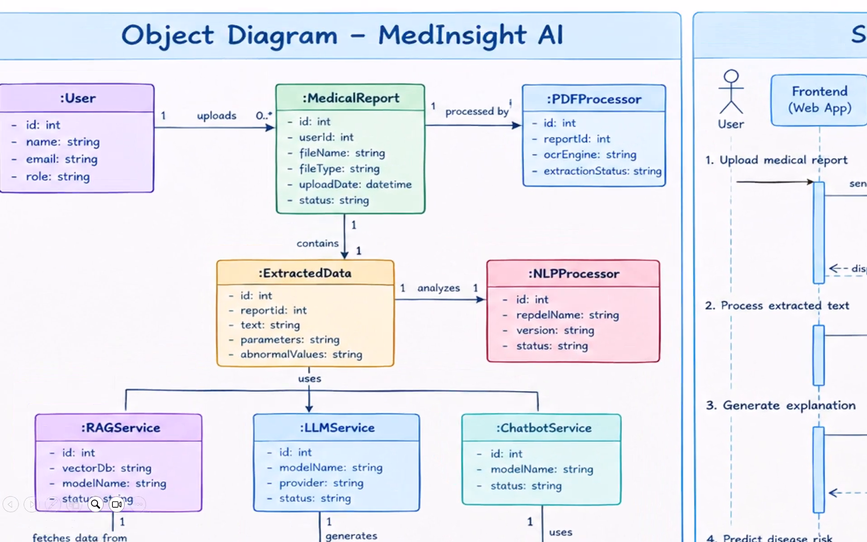
left_click_drag(304, 318, 304, 313)
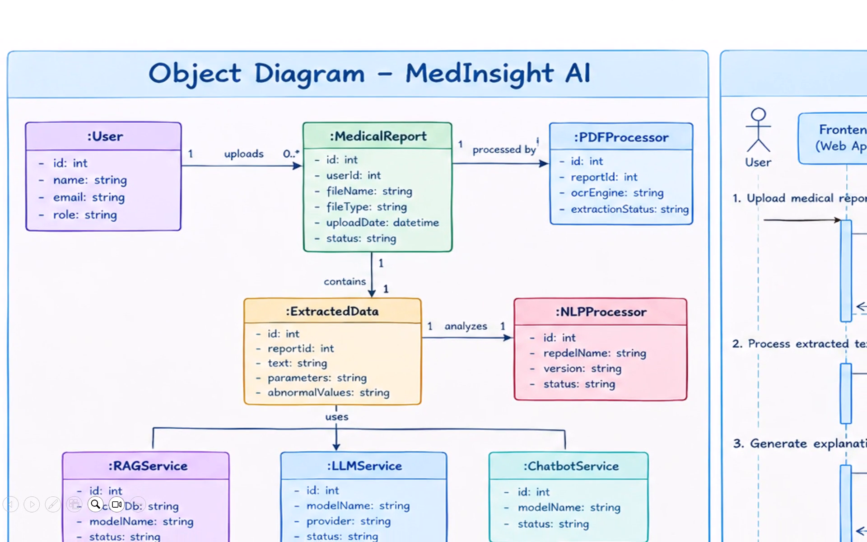
left_click_drag(304, 313, 411, 28)
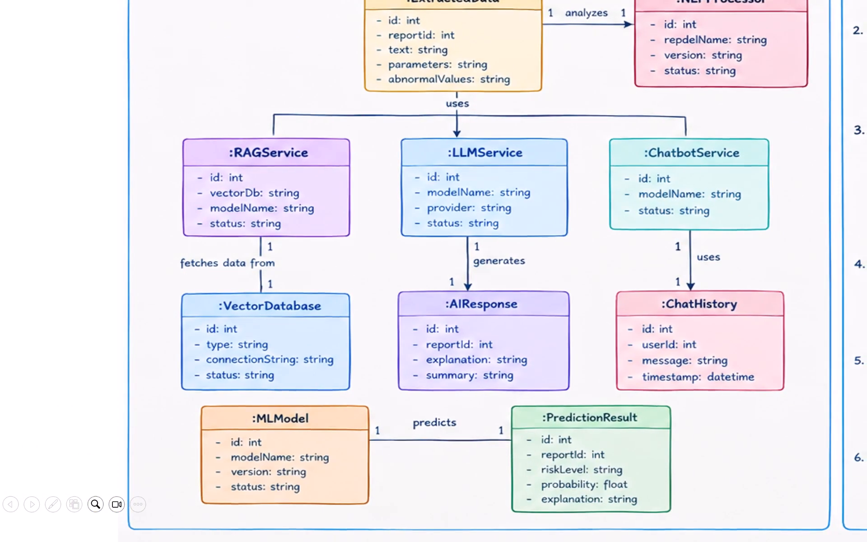
left_click_drag(411, 28, 298, 275)
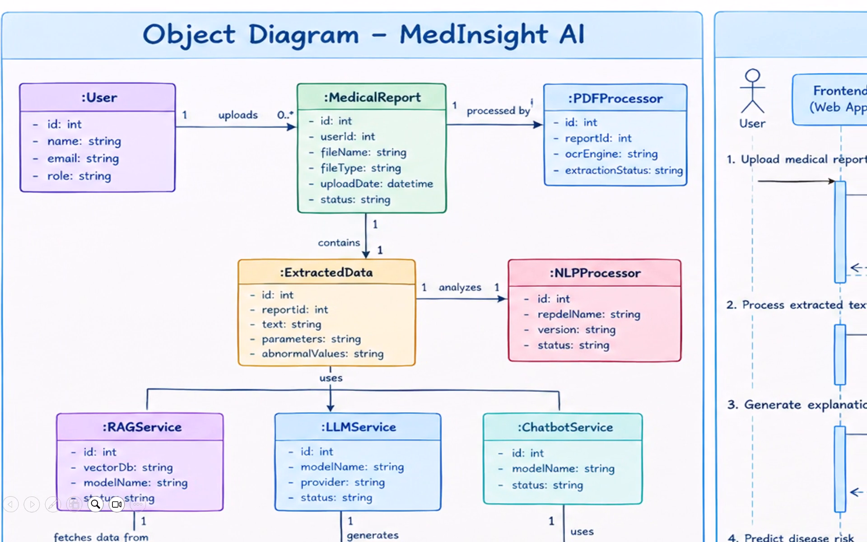
left_click_drag(298, 275, 282, 278)
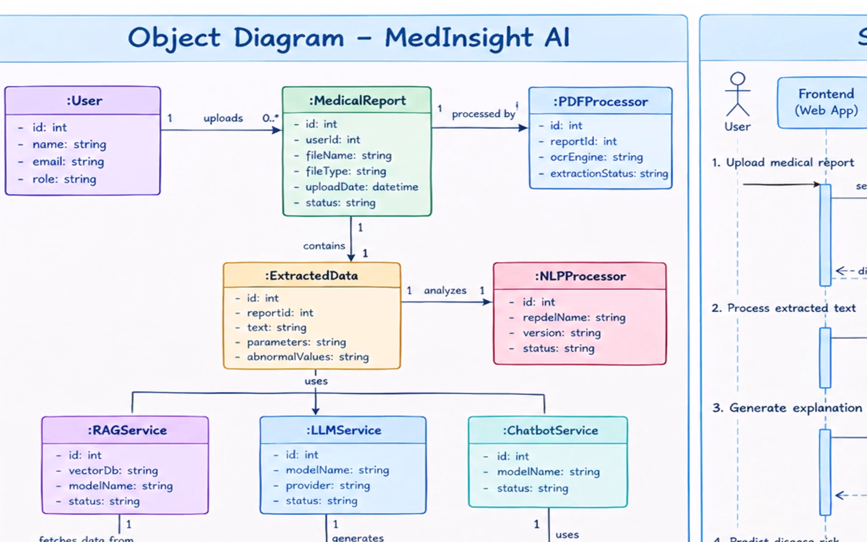
left_click_drag(282, 278, 280, 278)
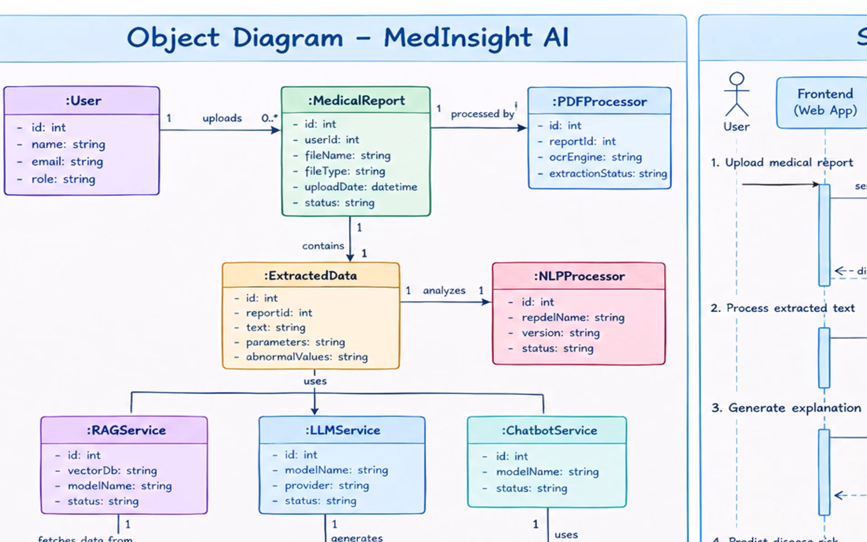
left_click_drag(280, 278, 320, 275)
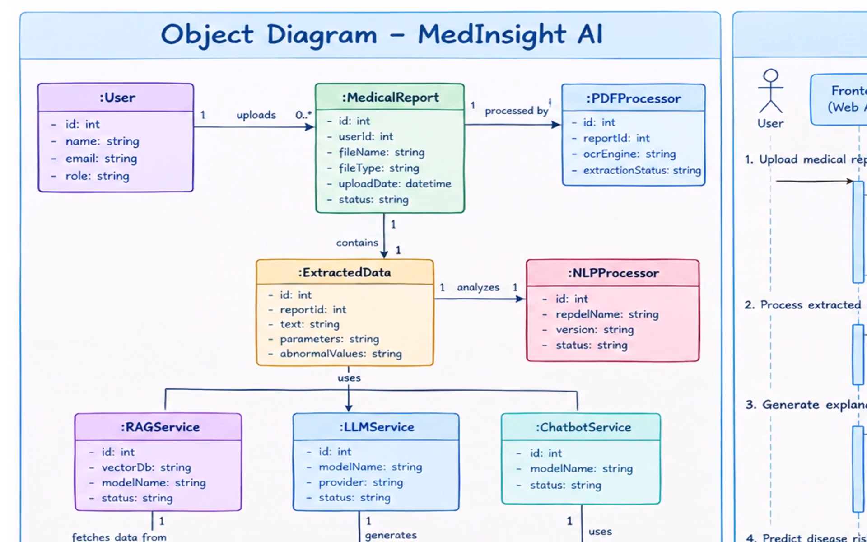
left_click_drag(320, 275, 477, 0)
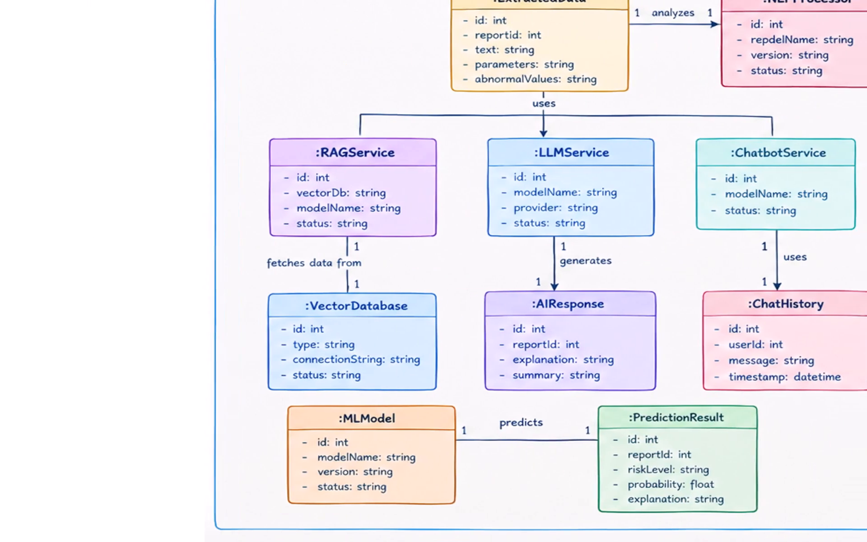
left_click_drag(477, 0, 464, 0)
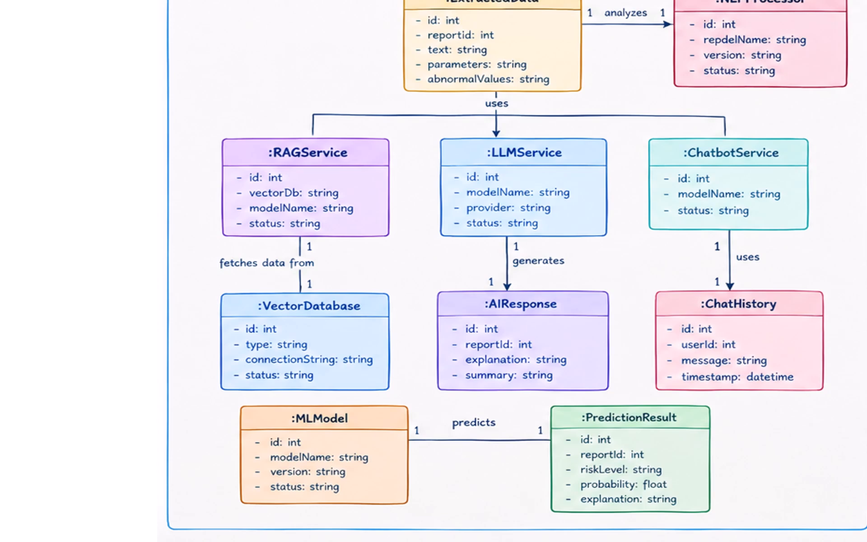
Examine the sequence diagram up close, from uploading the medical report to viewing the final result, and return to the full slide.
left_click_drag(464, 0, 231, 0)
left_click_drag(482, 365, 354, 359)
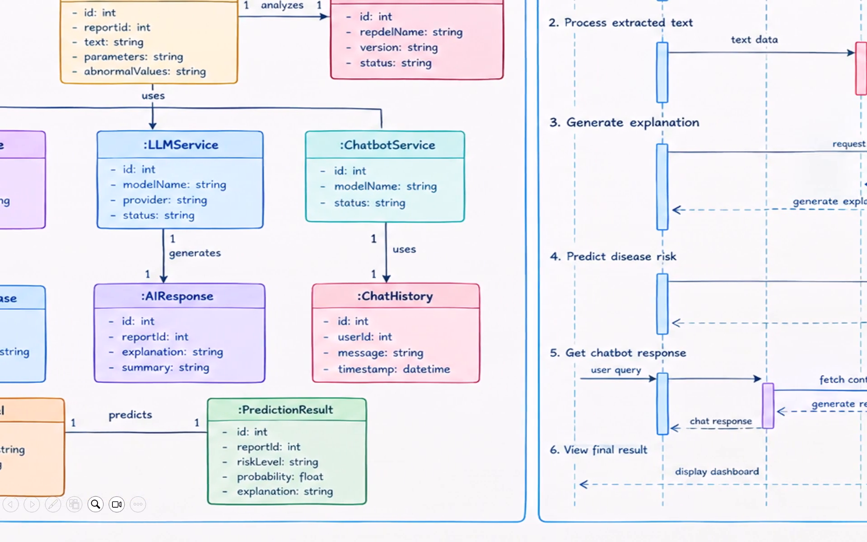
left_click_drag(354, 359, 69, 428)
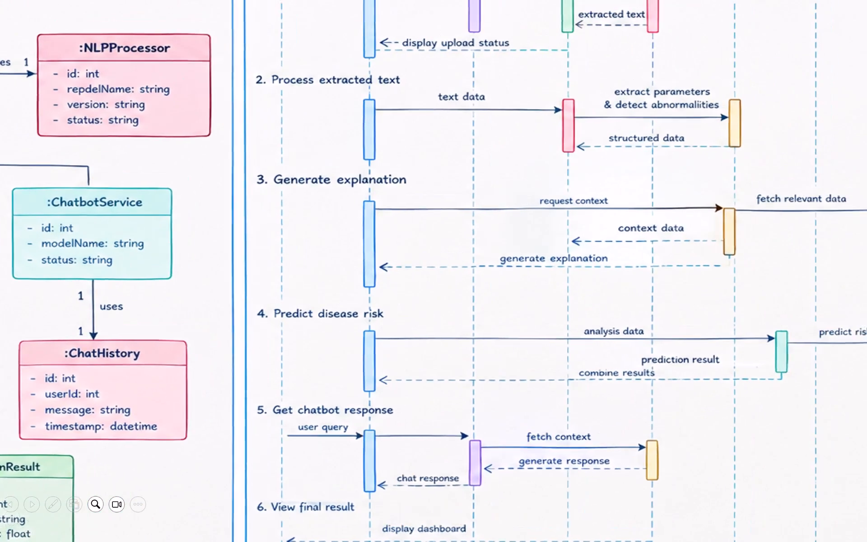
left_click_drag(69, 428, 0, 541)
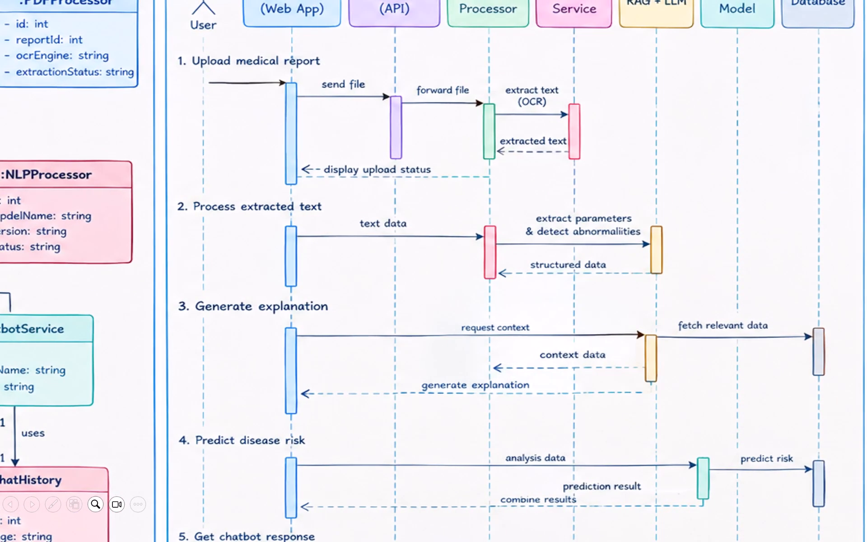
left_click_drag(411, 156, 364, 343)
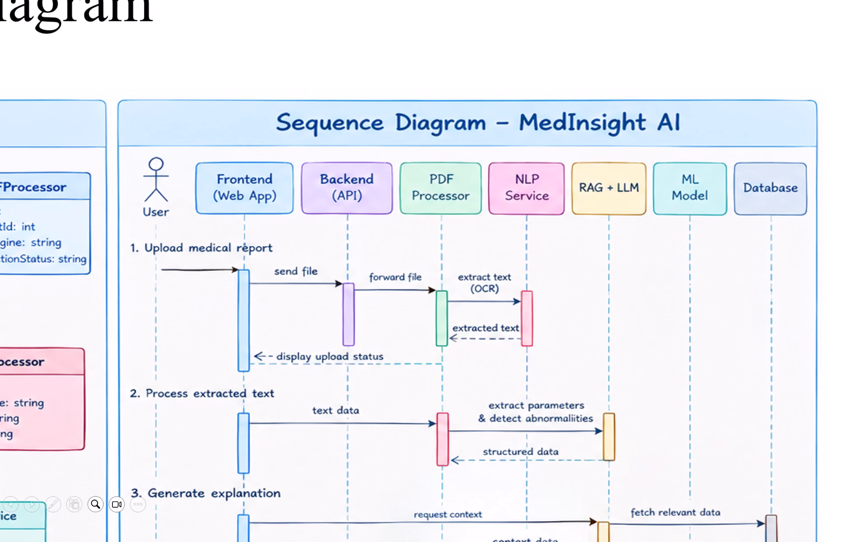
left_click_drag(451, 419, 449, 178)
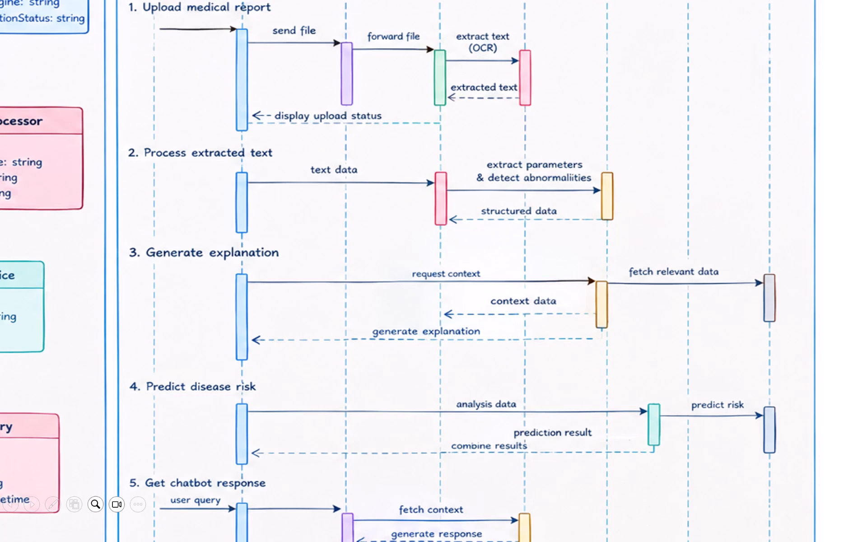
left_click_drag(567, 352, 532, 139)
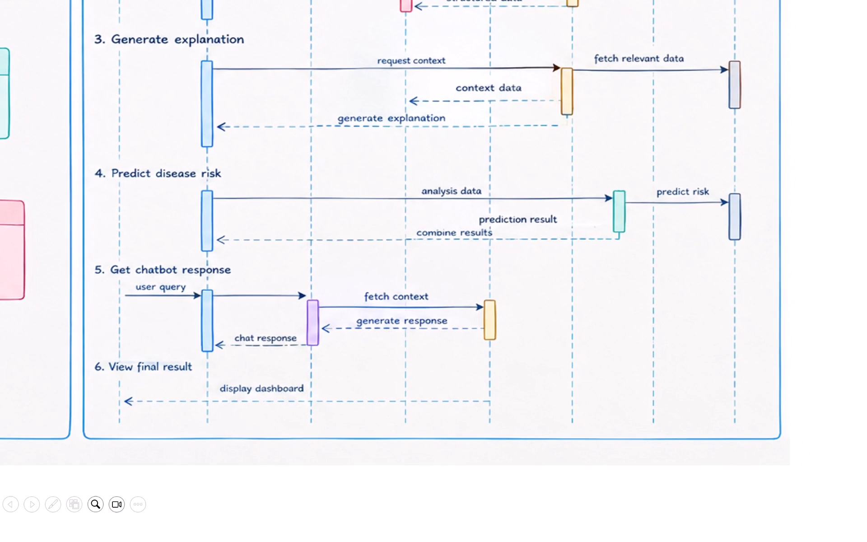
left_click_drag(532, 139, 483, 541)
scroll(412, 112, "down", 2)
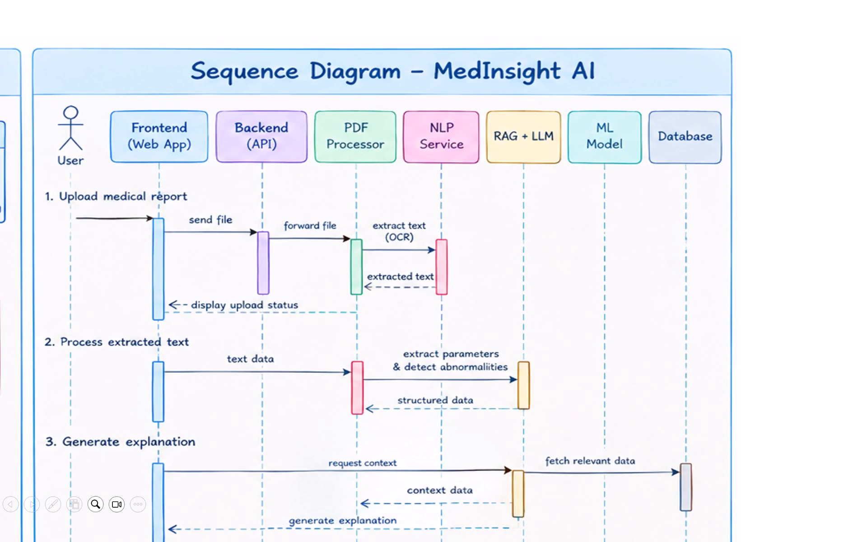
scroll(412, 112, "down", 6, "ctrl")
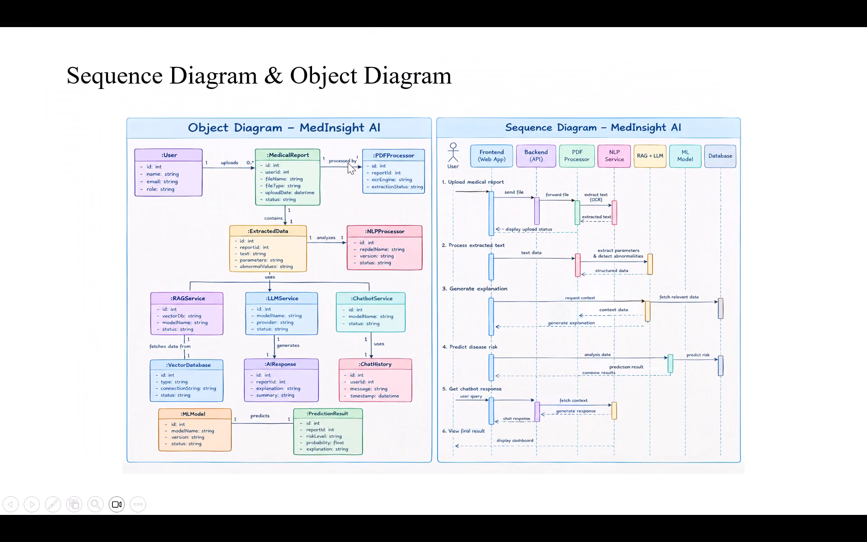
Advance past the Design Implementation & Validation slide to the Implementation / Prototype Progress slide.
left_click_drag(348, 163, 364, 173)
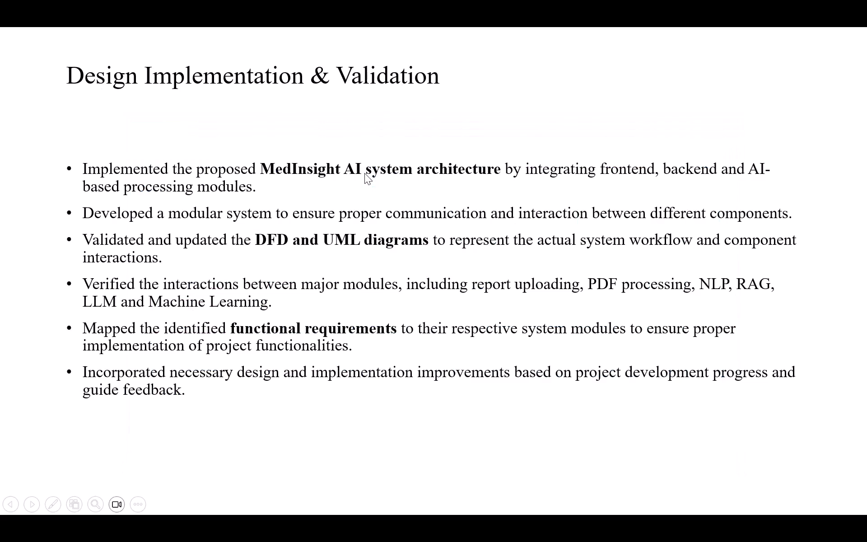
scroll(364, 173, "up", 1, "ctrl")
scroll(364, 173, "down", 1, "ctrl")
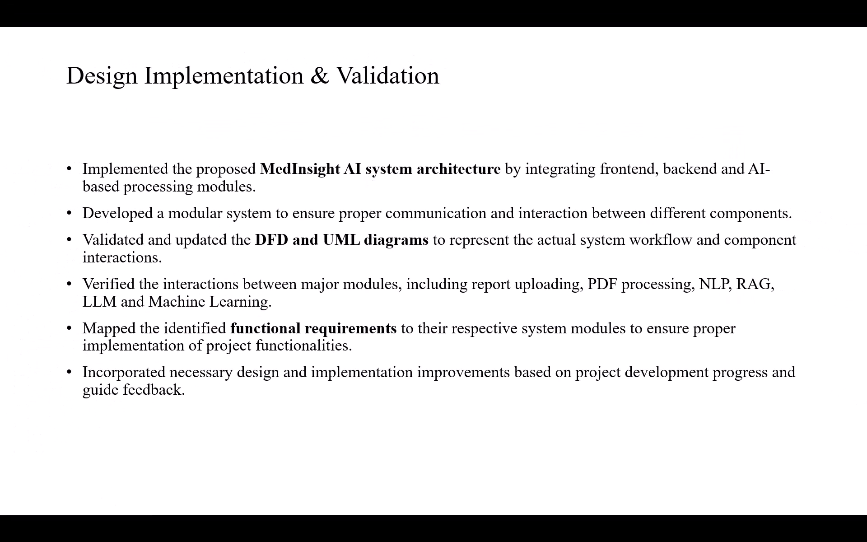
key("Right")
key("Left")
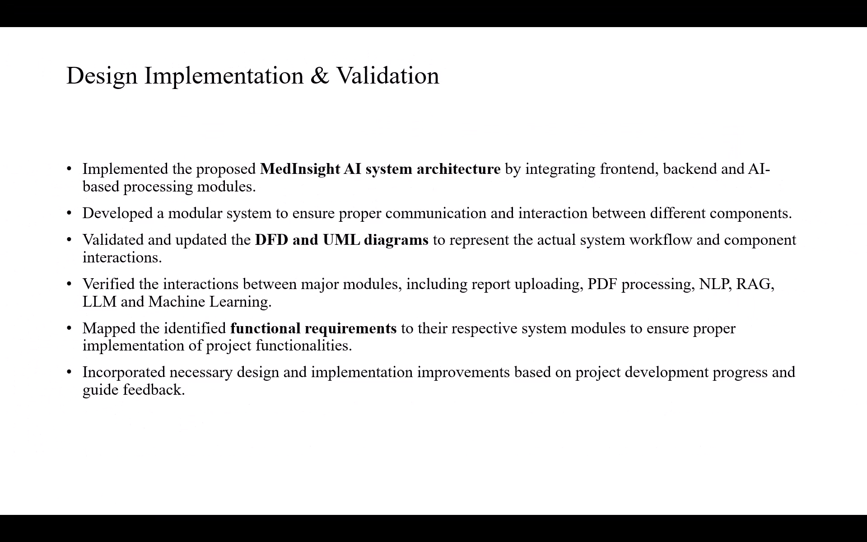
key("Left")
key("Right")
key("Right")
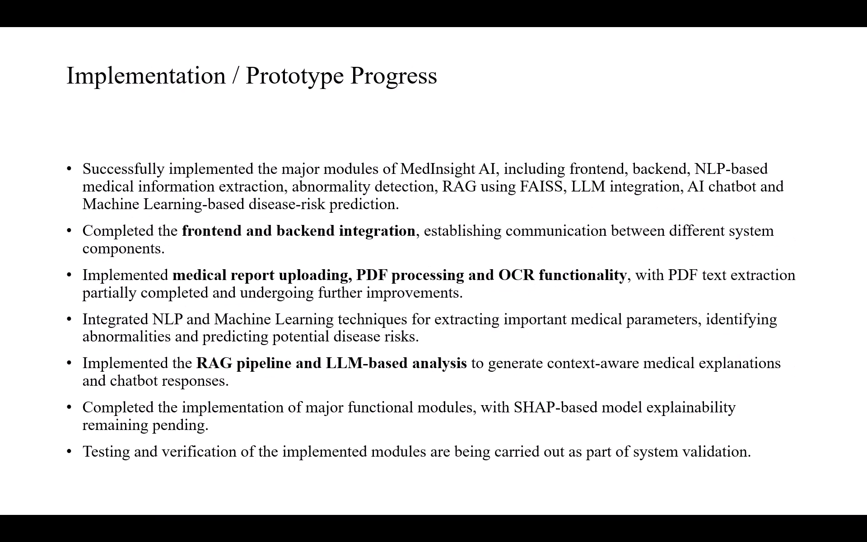
Flip between the Design Implementation & Validation and Implementation / Prototype Progress slides to compare their contents.
key("Left")
key("Left")
key("Right")
key("Right")
key("Left")
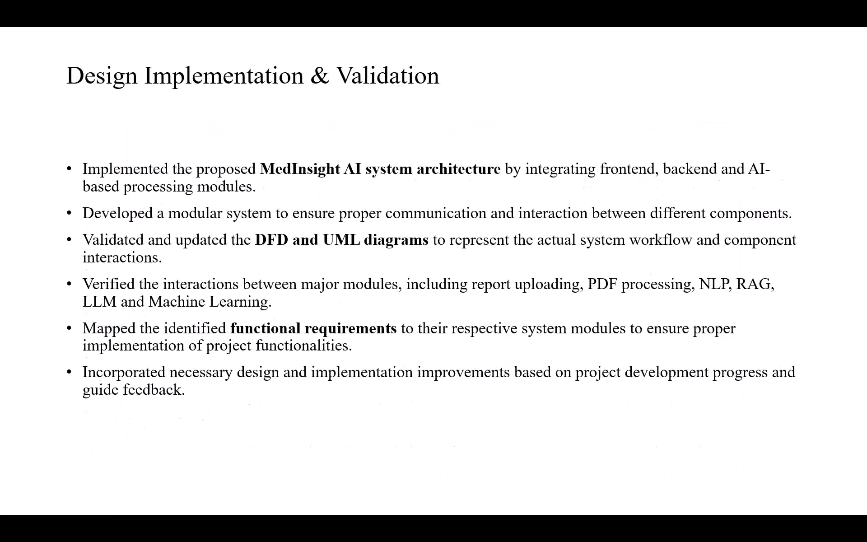
key("Right")
key("Left")
key("Right")
key("Left")
key("Right")
key("Left")
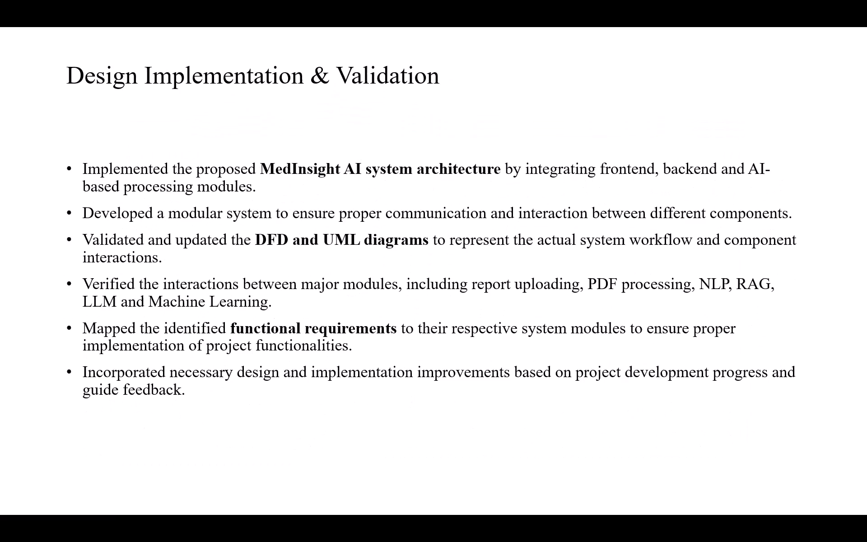
key("Right")
key("Left")
key("Right")
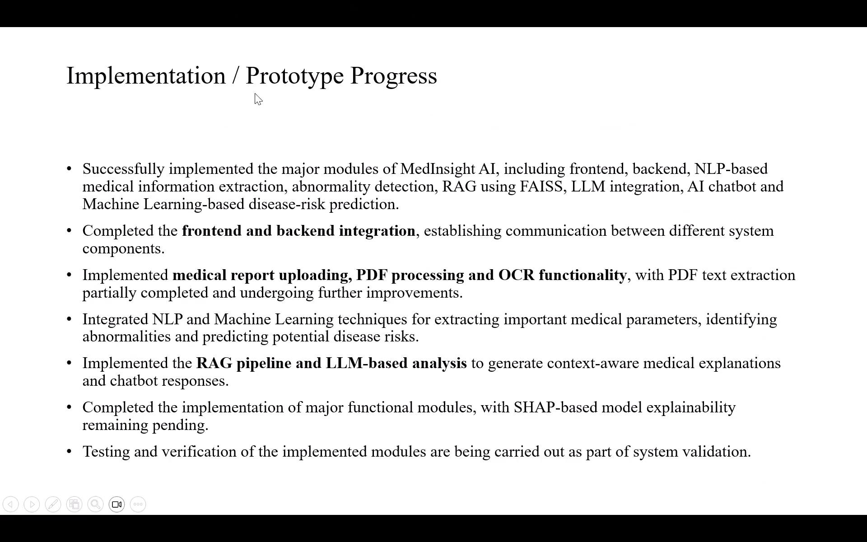
key("Left")
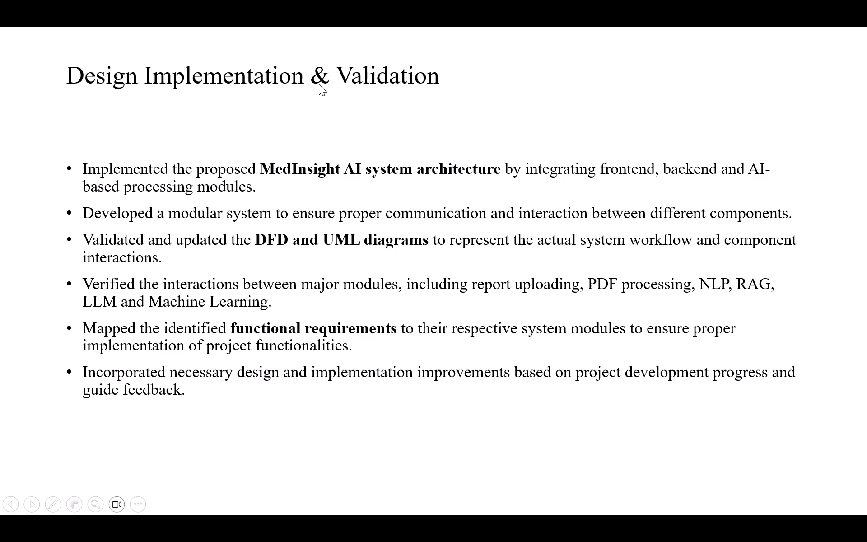
key("Right")
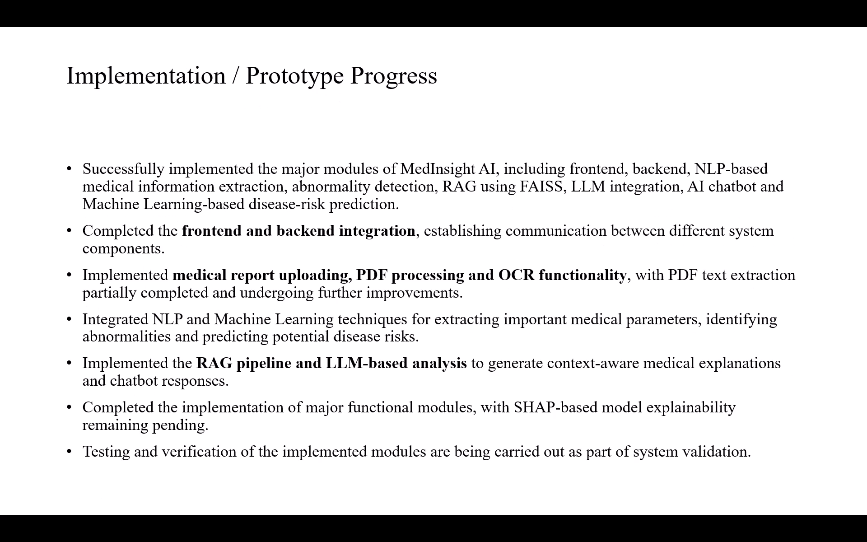
key("Left")
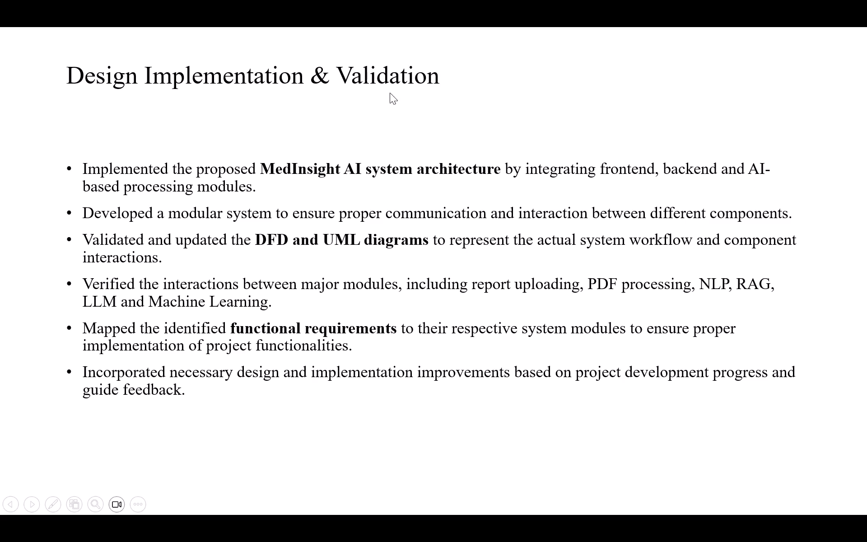
key("Right")
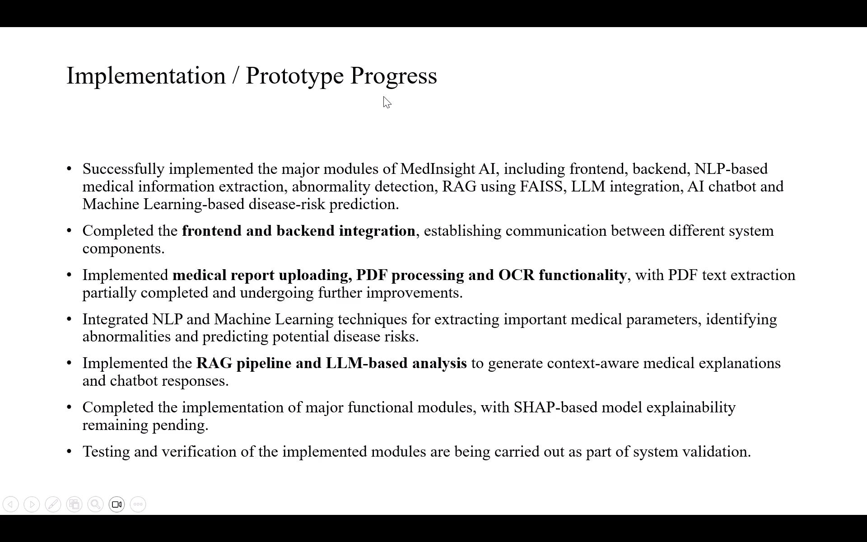
key("alt+Tab")
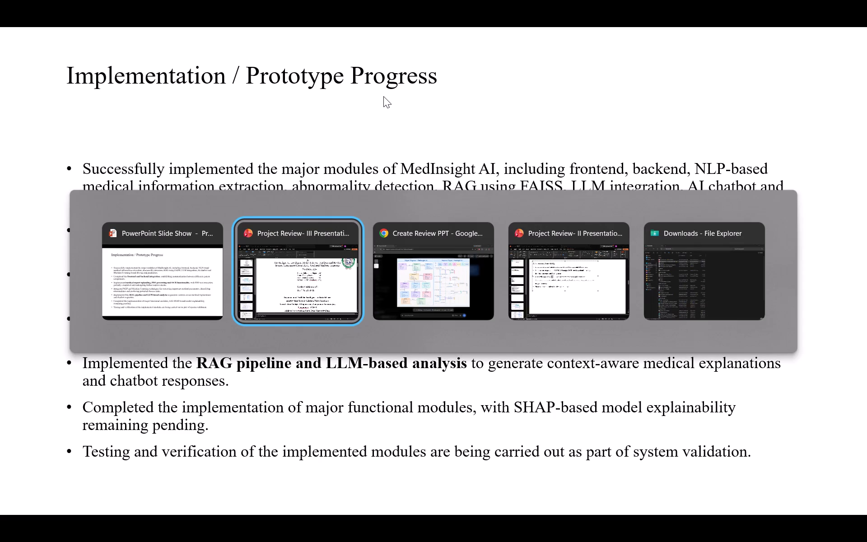
key("alt+Tab")
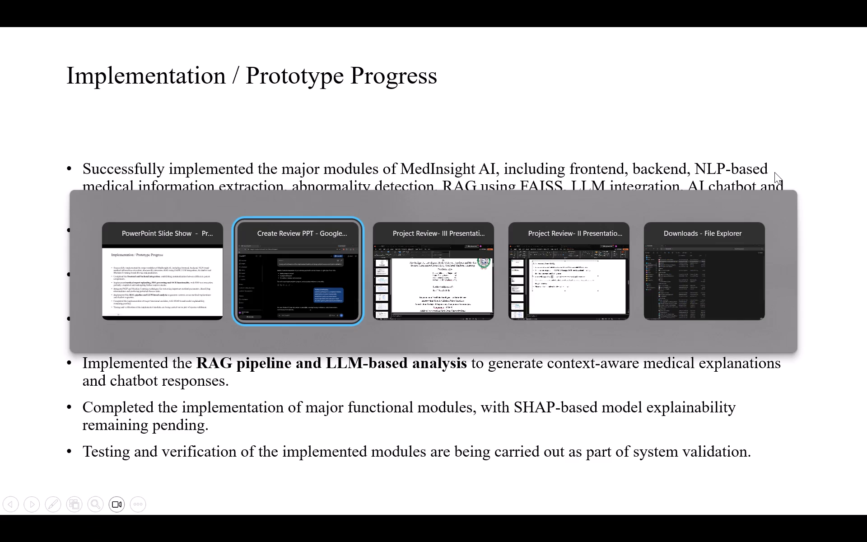
key("alt+Tab")
key("alt+Tab")
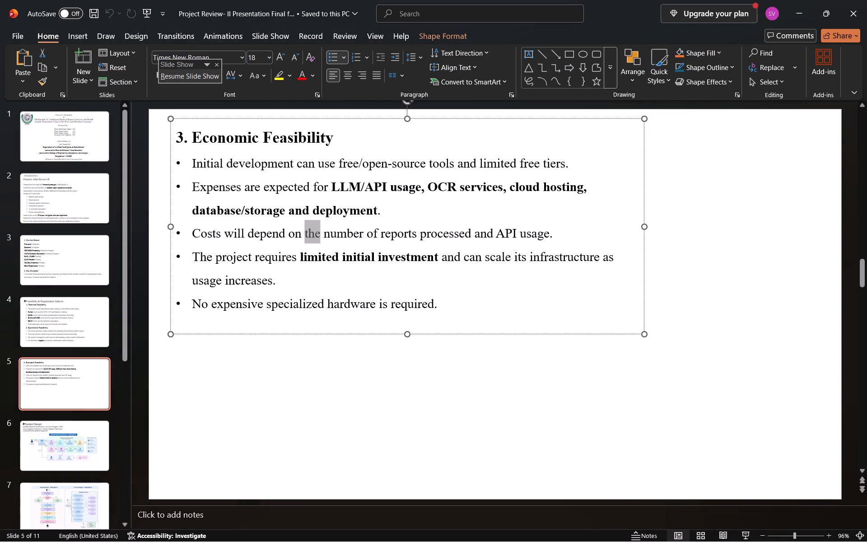
scroll(28, 361, "down", 1)
left_click(63, 329)
scroll(63, 329, "down", 2)
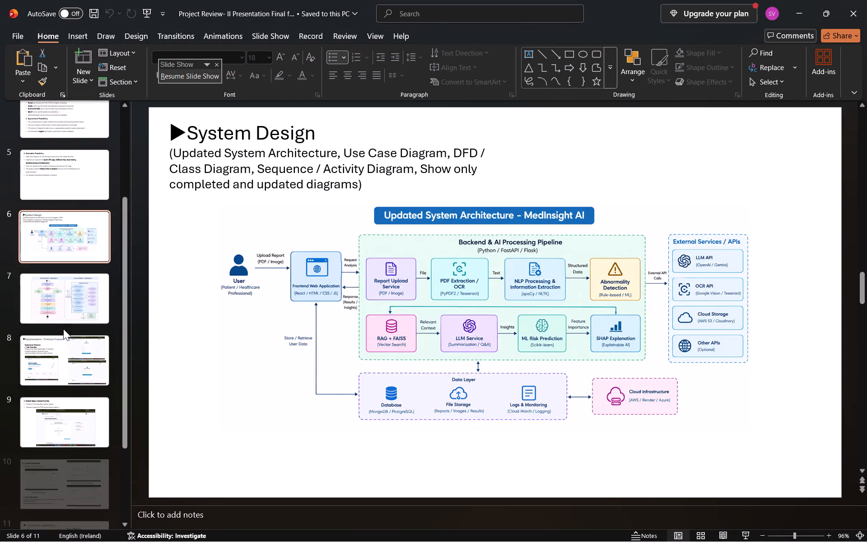
left_click(70, 304)
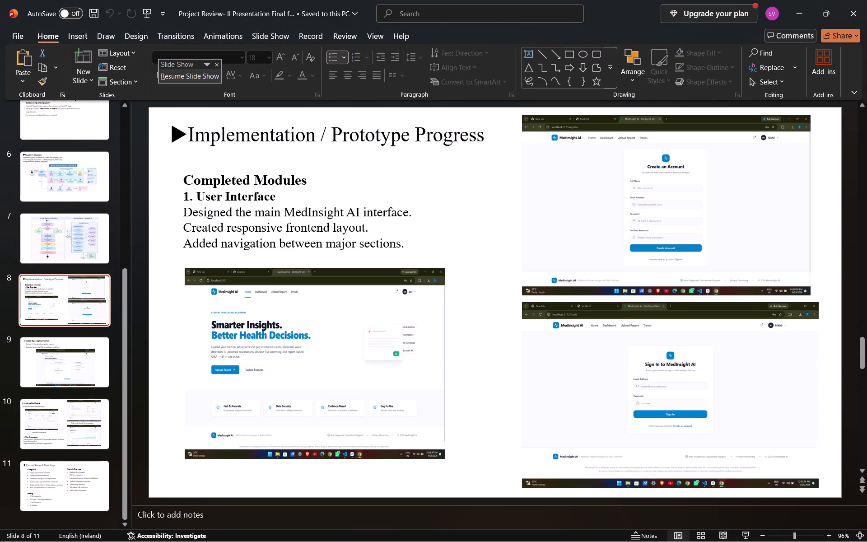
Return to the Review-III slide show, compare Implementation / Prototype Progress with Testing & Verification, and go back to Design Implementation & Validation.
key("alt+Tab")
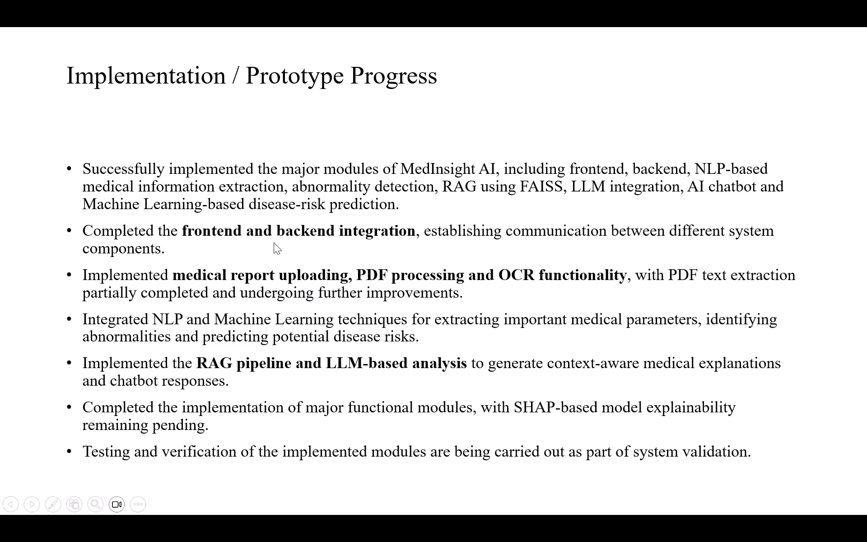
key("alt+Tab")
key("alt+Tab")
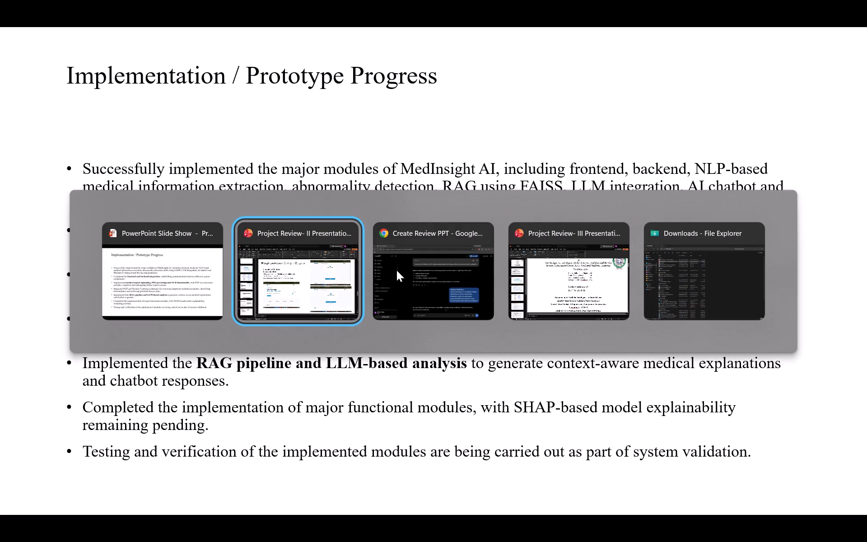
key("alt+Tab")
key("alt+Tab")
key("alt+Tab")
scroll(357, 256, "down", 1)
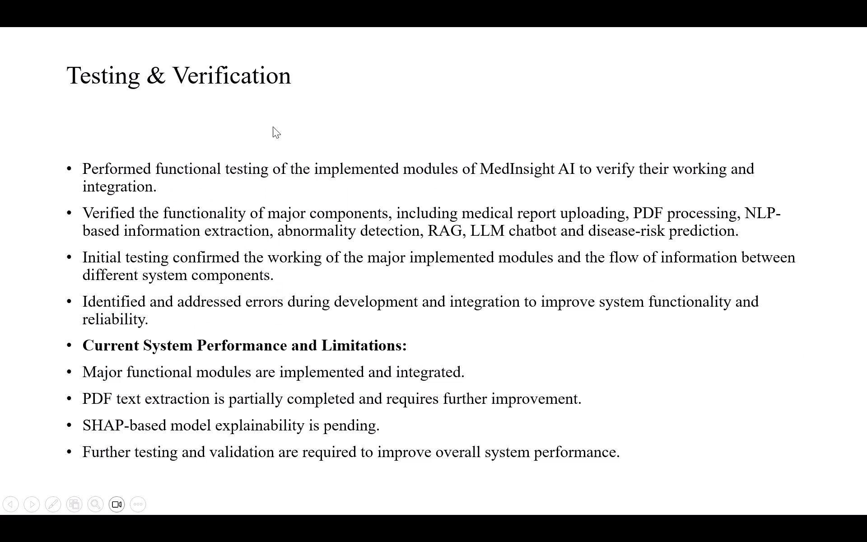
scroll(182, 161, "up", 1)
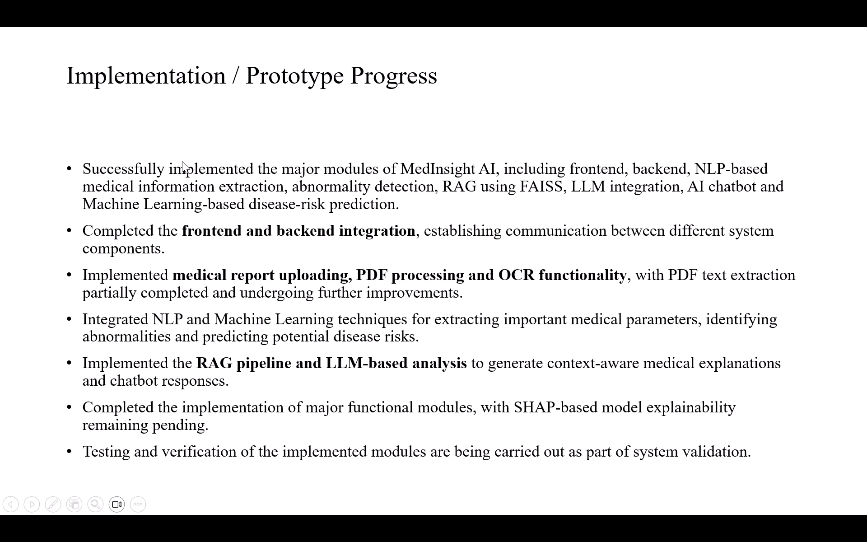
scroll(182, 161, "down", 1)
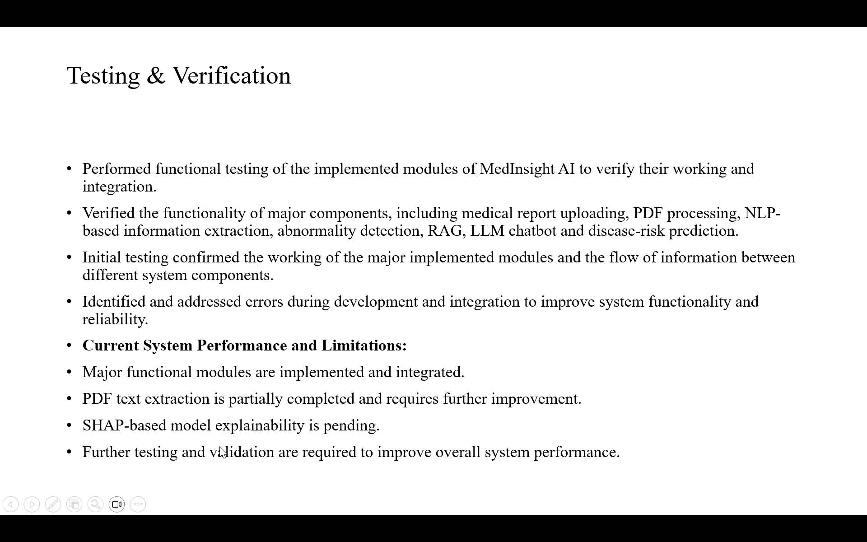
scroll(170, 258, "up", 1)
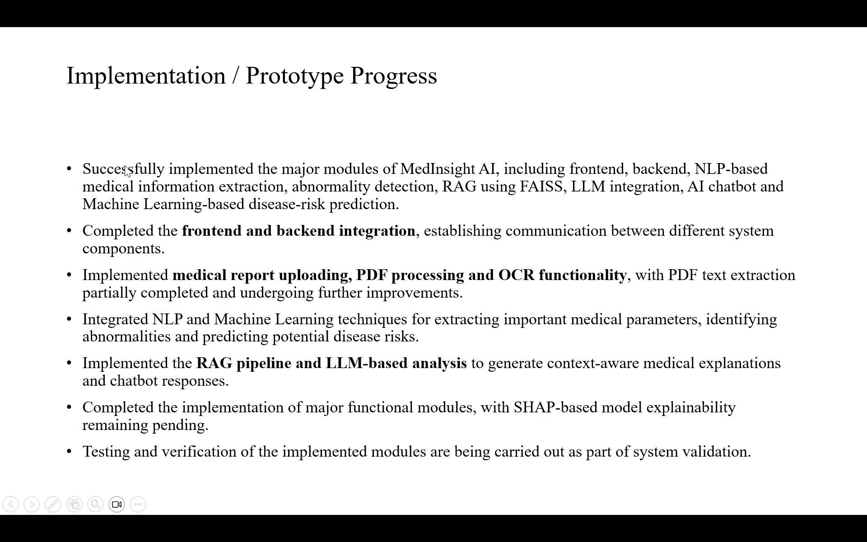
scroll(125, 165, "up", 1)
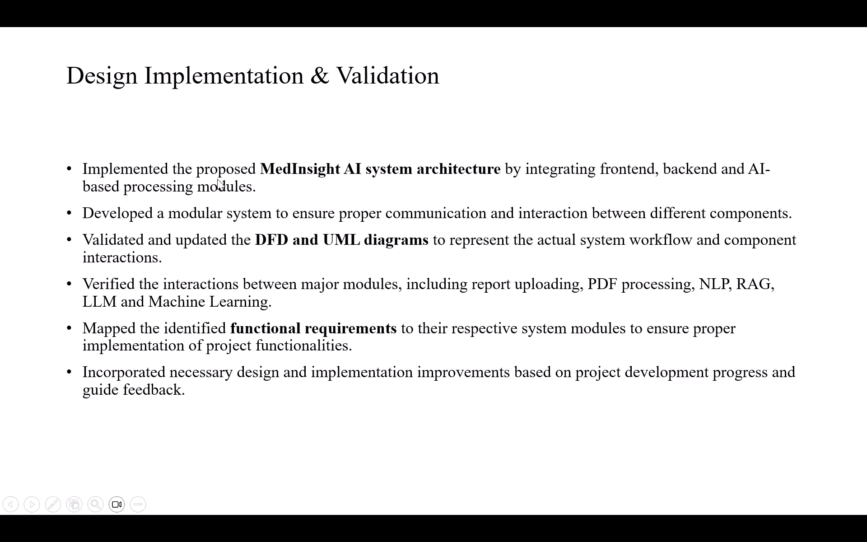
Exit the slide show, change the Overview slide's heading to "Progress After Review-III", and save the presentation.
key("grave")
key("Escape")
scroll(278, 236, "up", 10)
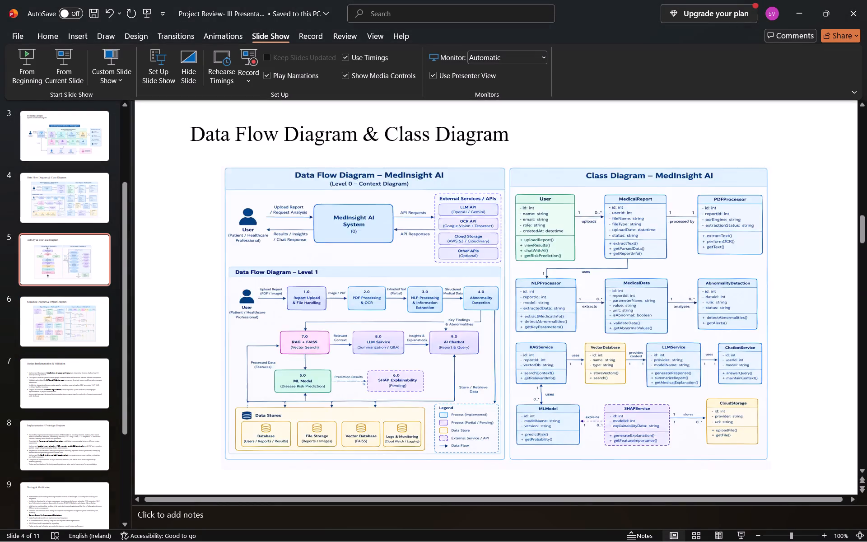
scroll(278, 236, "up", 8)
left_click(380, 175)
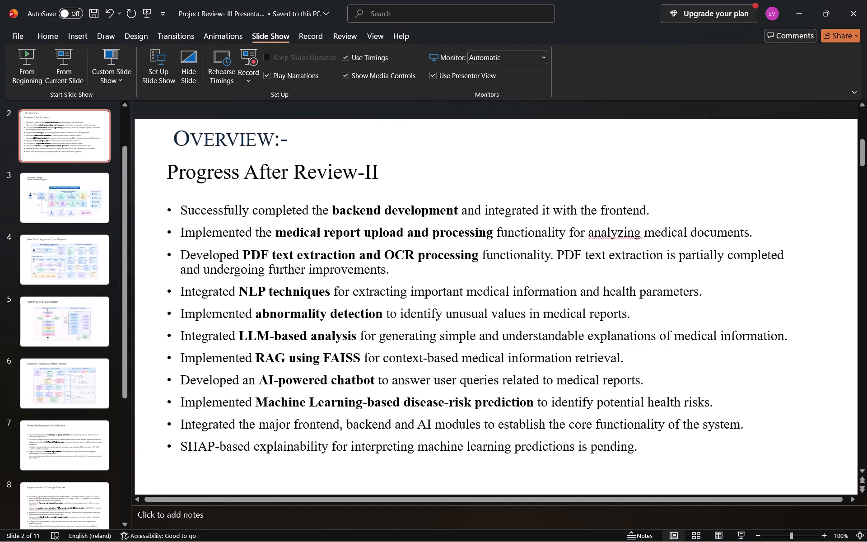
left_click(376, 169)
key("shift+i")
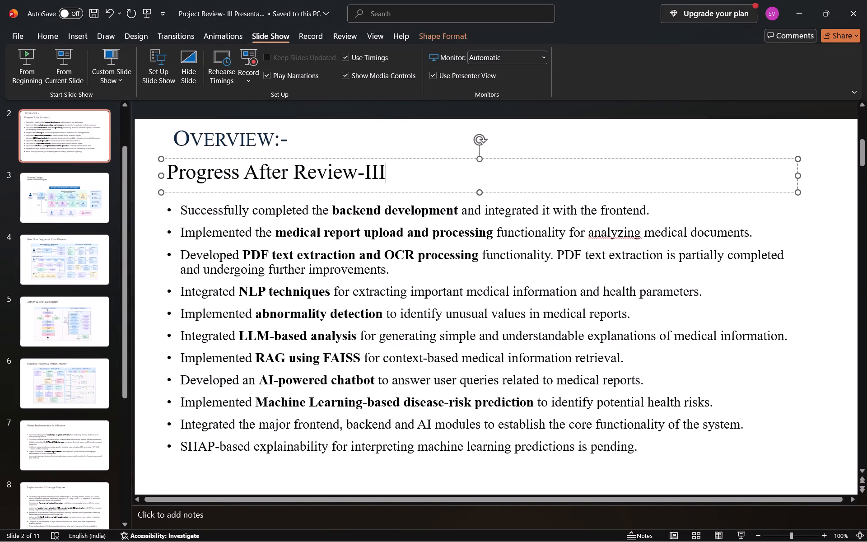
key("ctrl+s")
Review the closing slides from Testing & Verification through Current Status & Next Steps to the planned improvements and expected project completion.
scroll(26, 337, "down", 6)
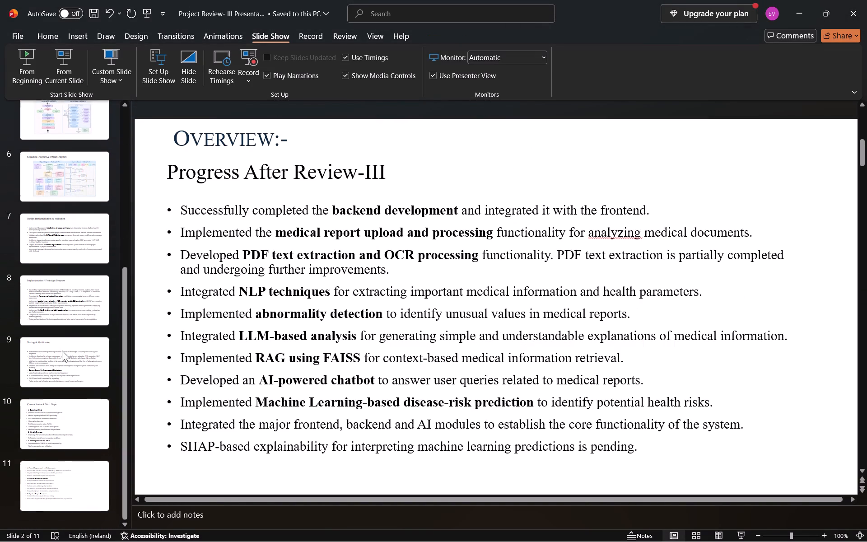
scroll(62, 350, "down", 5)
left_click(62, 350)
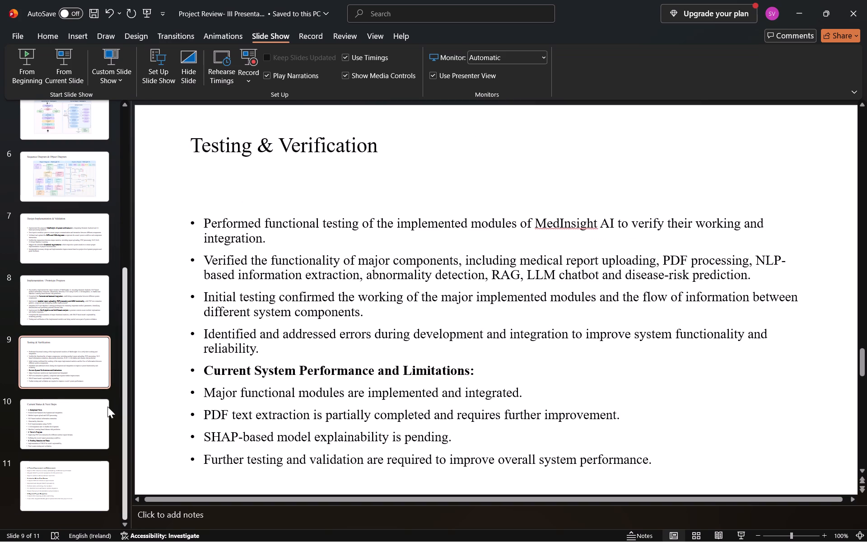
left_click(96, 410)
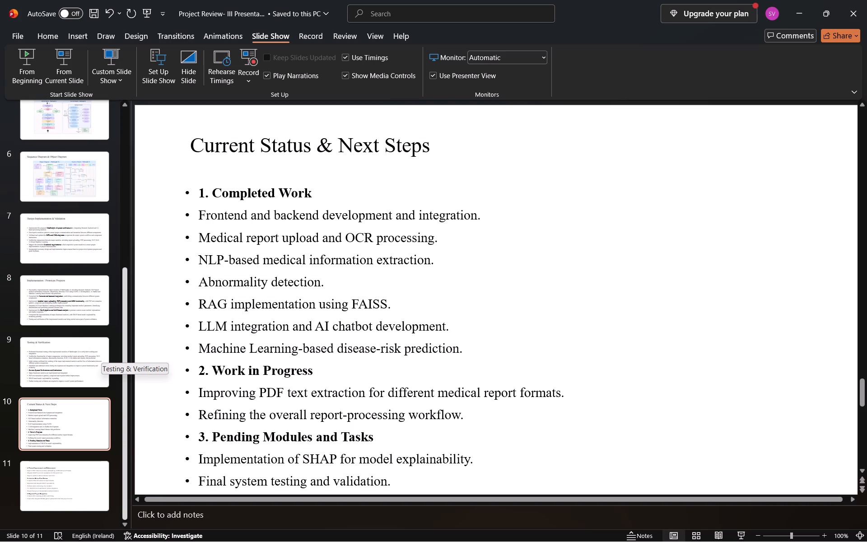
left_click(233, 418)
left_click_drag(233, 418, 391, 417)
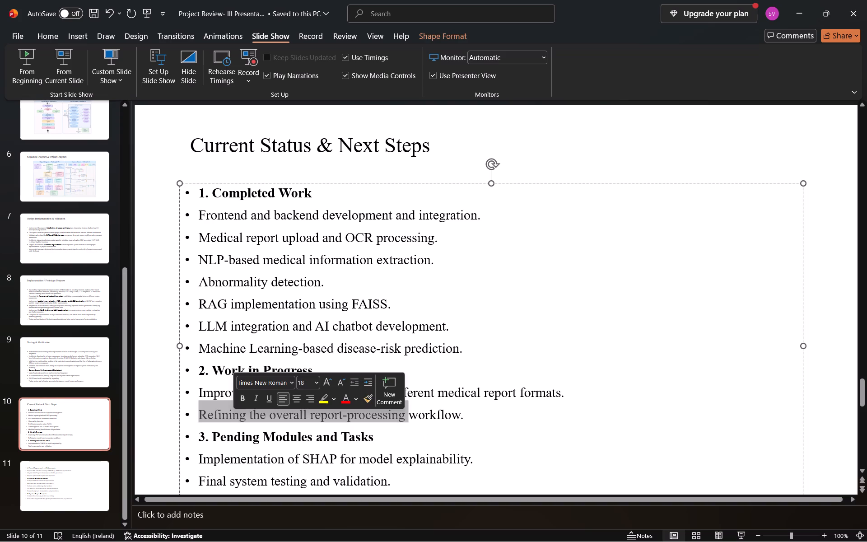
left_click_drag(391, 417, 469, 417)
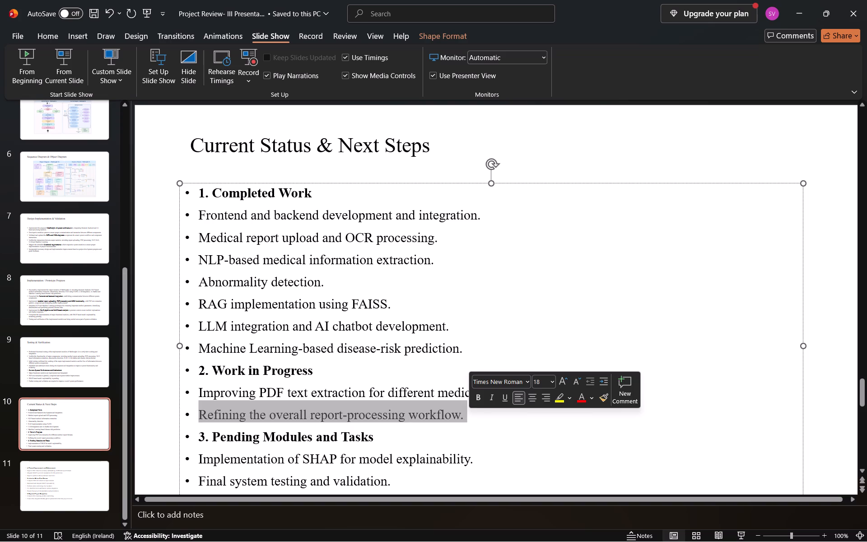
left_click(469, 417)
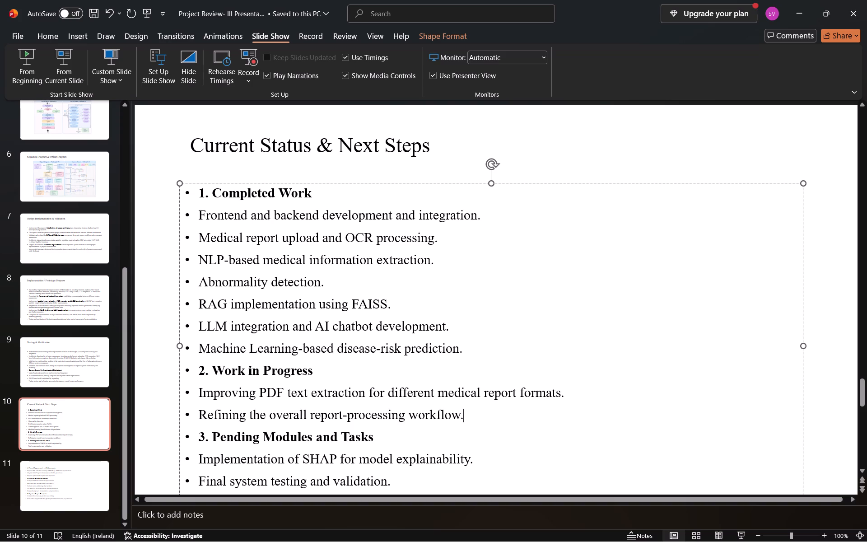
scroll(77, 347, "down", 1)
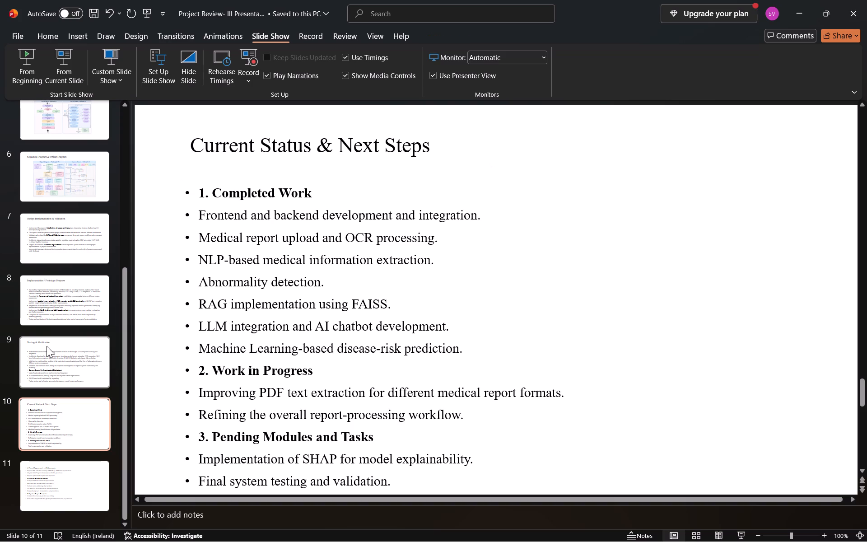
scroll(47, 346, "down", 1)
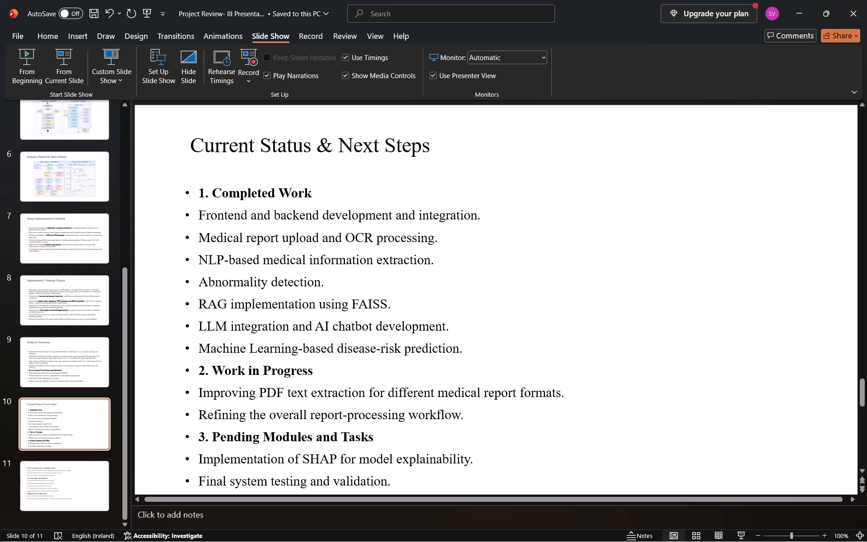
scroll(78, 453, "down", 2)
left_click(47, 465)
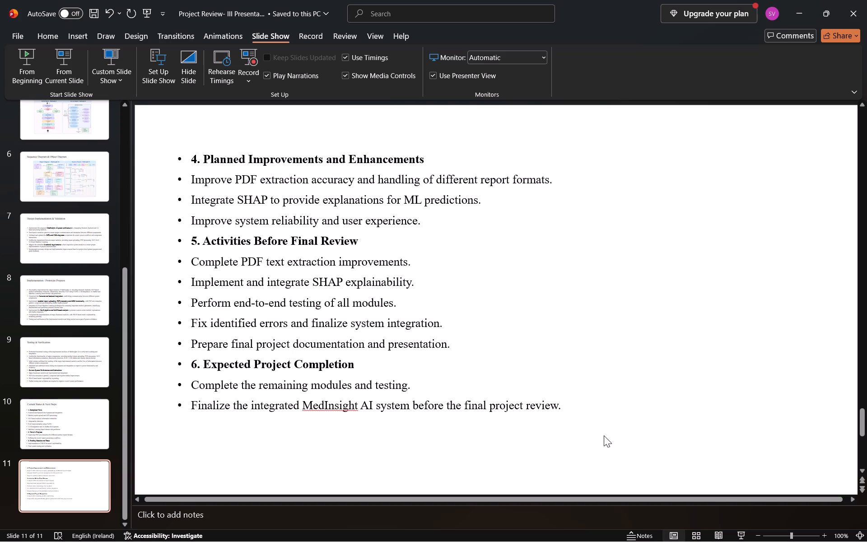
left_click(72, 422)
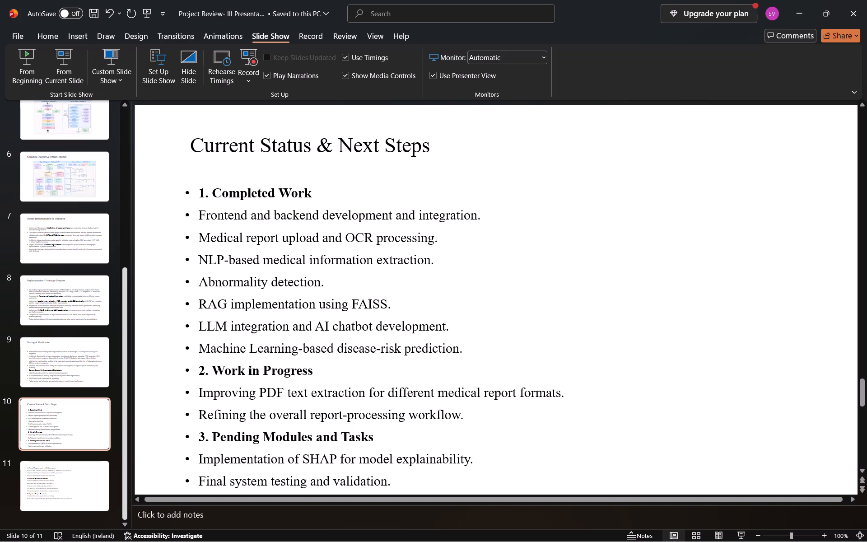
Move the body text box on the Testing & Verification slide up to just below the heading, keeping its horizontal alignment.
left_click(98, 386)
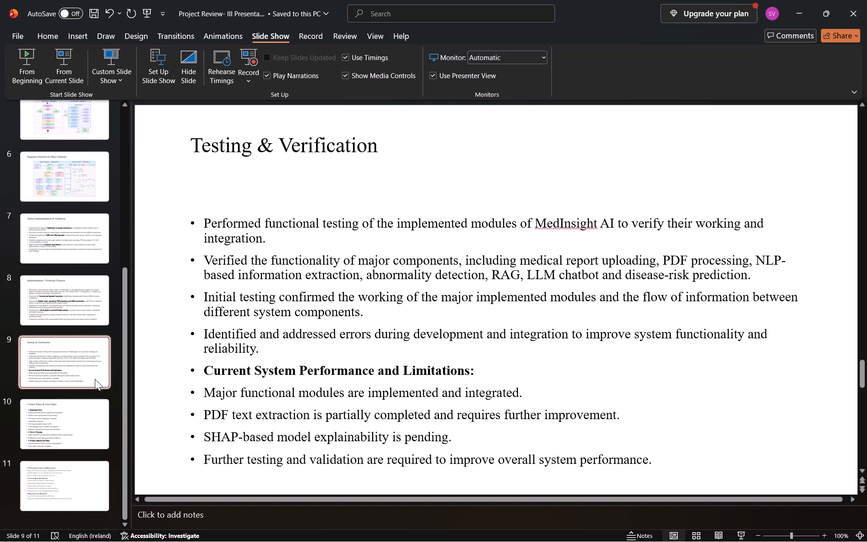
double_click(225, 177)
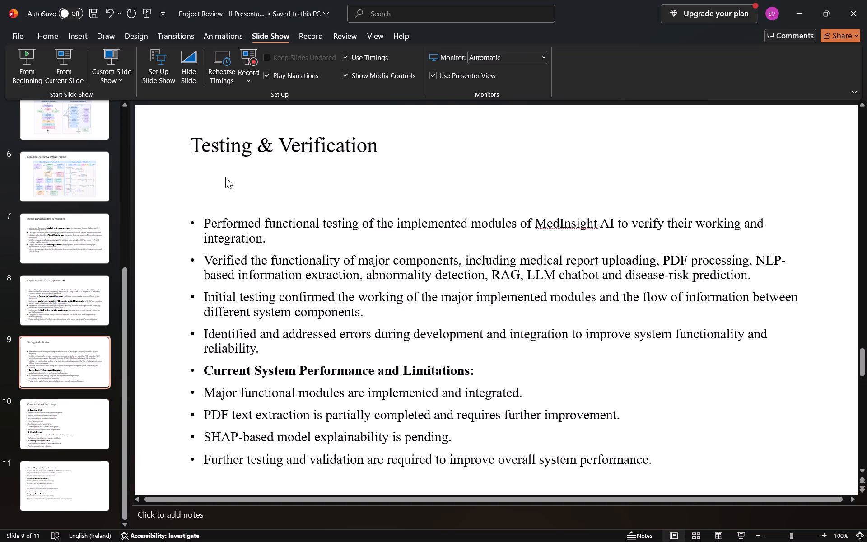
left_click(270, 245)
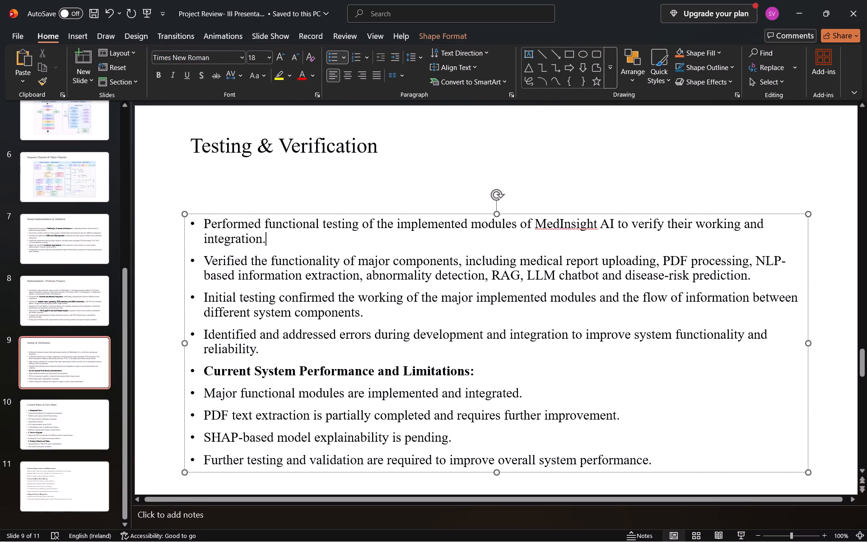
left_click_drag(264, 214, 263, 191)
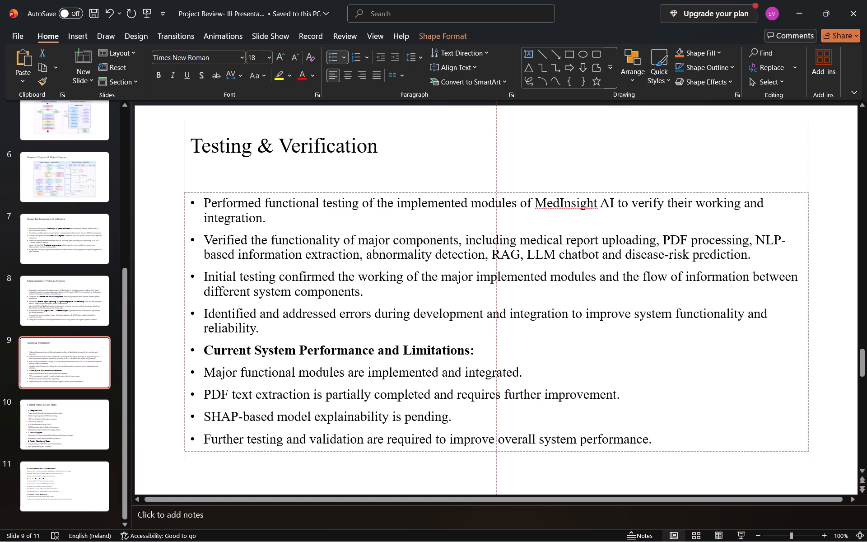
left_click_drag(263, 191, 263, 181)
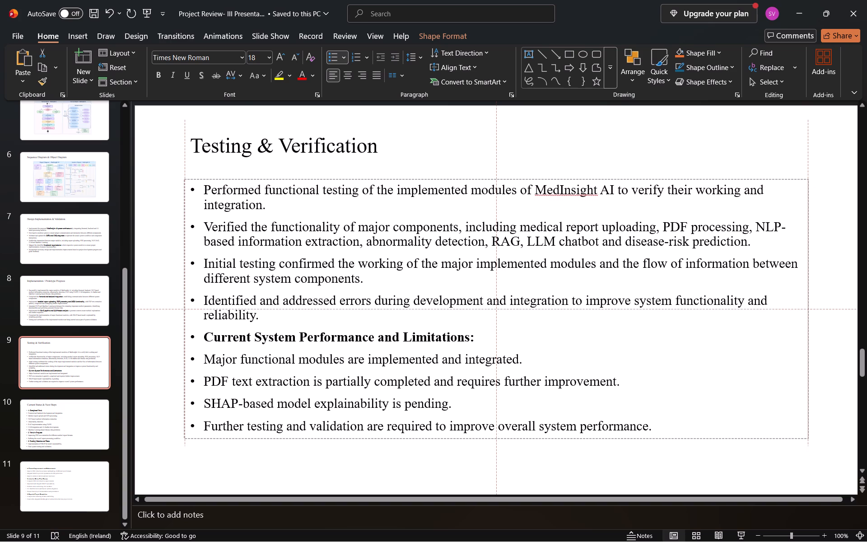
left_click_drag(263, 181, 263, 188)
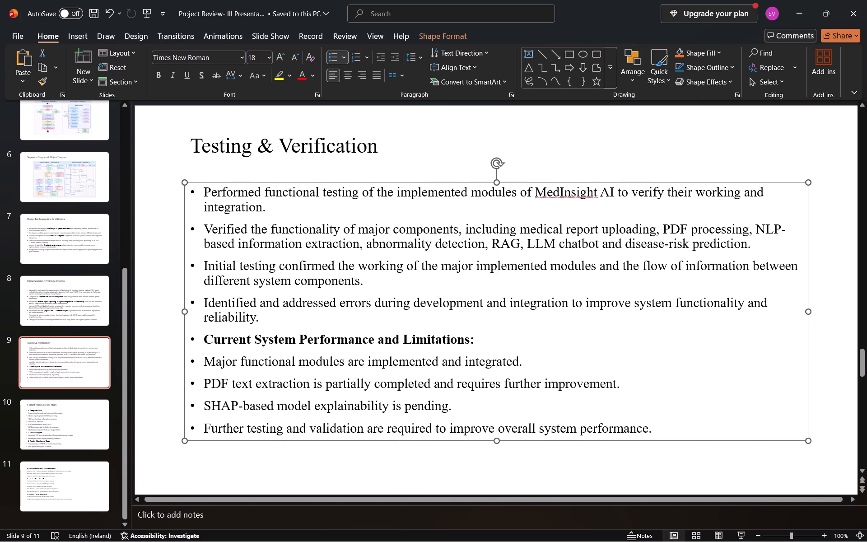
Move the body text box on the Implementation / Prototype Progress slide up towards its heading, keeping its horizontal alignment.
left_click(75, 301)
left_click(249, 222)
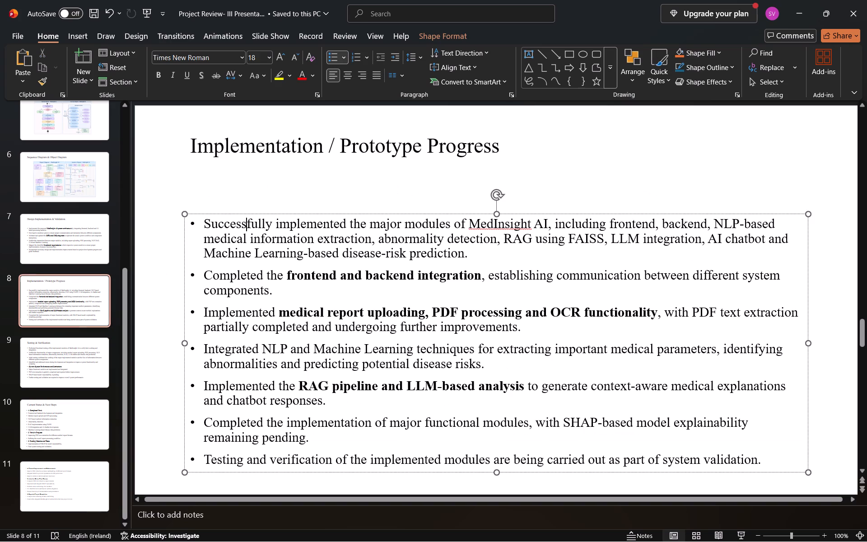
left_click_drag(252, 215, 252, 184)
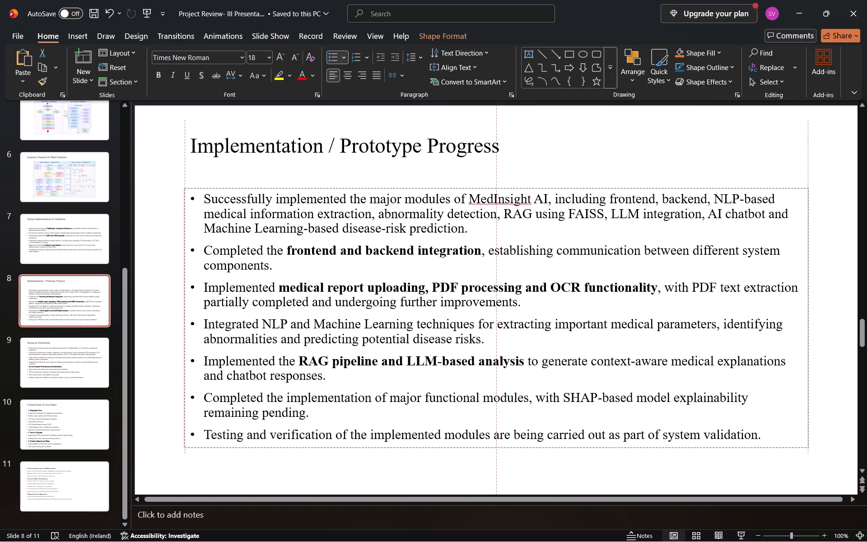
left_click_drag(252, 184, 252, 192)
Compare the body text placement on the Implementation / Prototype Progress and Testing & Verification slides by alternating between them.
left_click(38, 346)
left_click(86, 304)
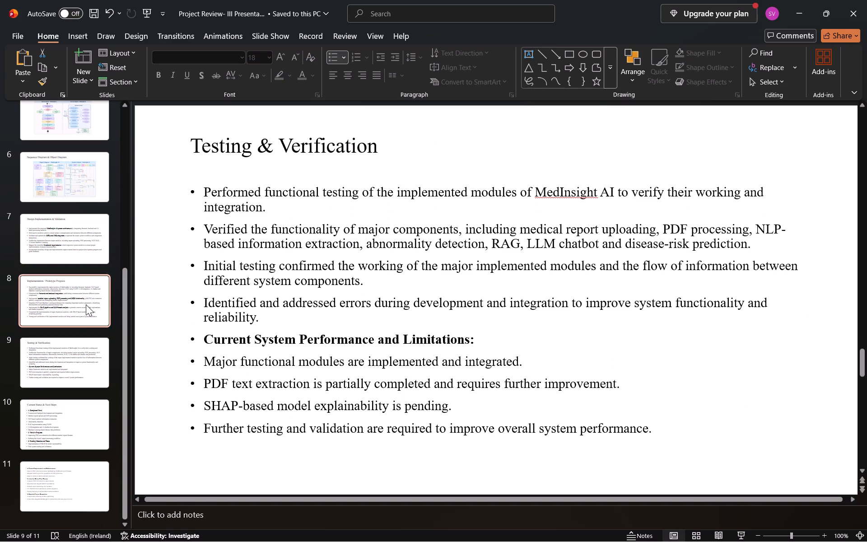
left_click(93, 339)
left_click(99, 281)
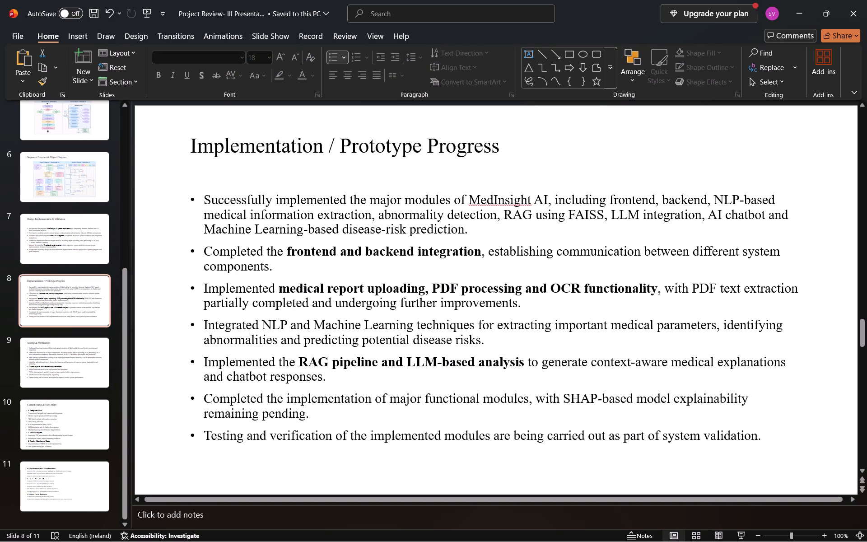
left_click(92, 359)
left_click(87, 313)
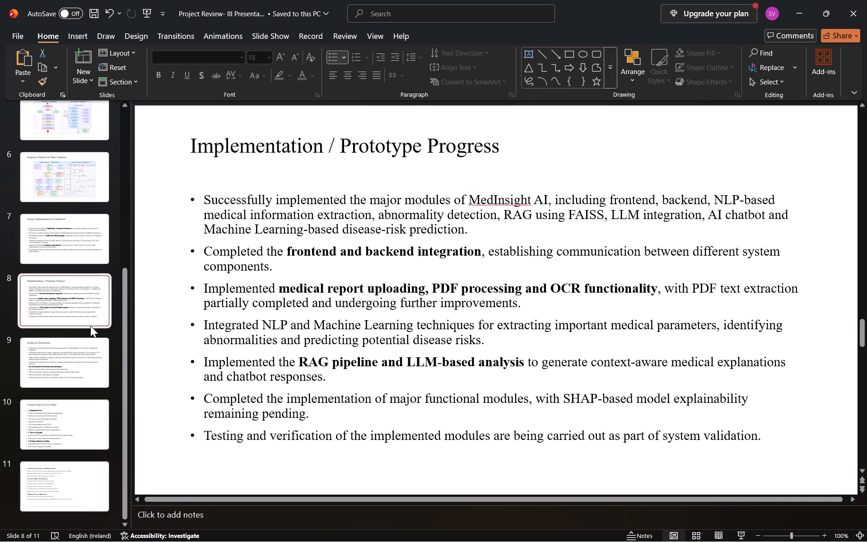
left_click(90, 345)
left_click(84, 293)
left_click(84, 334)
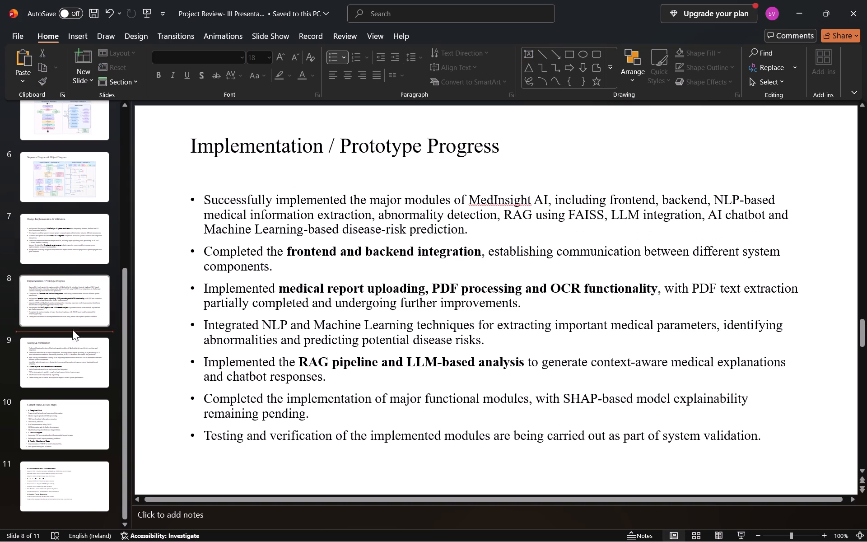
left_click(85, 357)
left_click(74, 299)
left_click(74, 340)
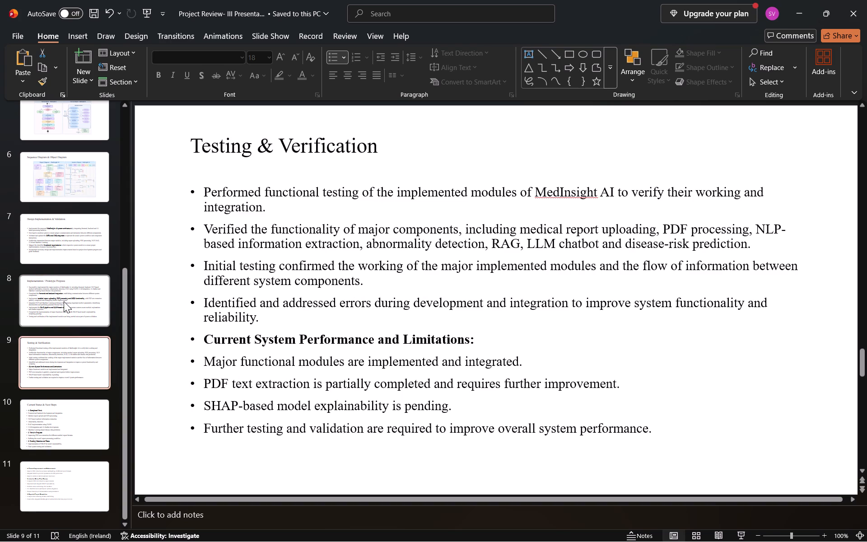
left_click(64, 301)
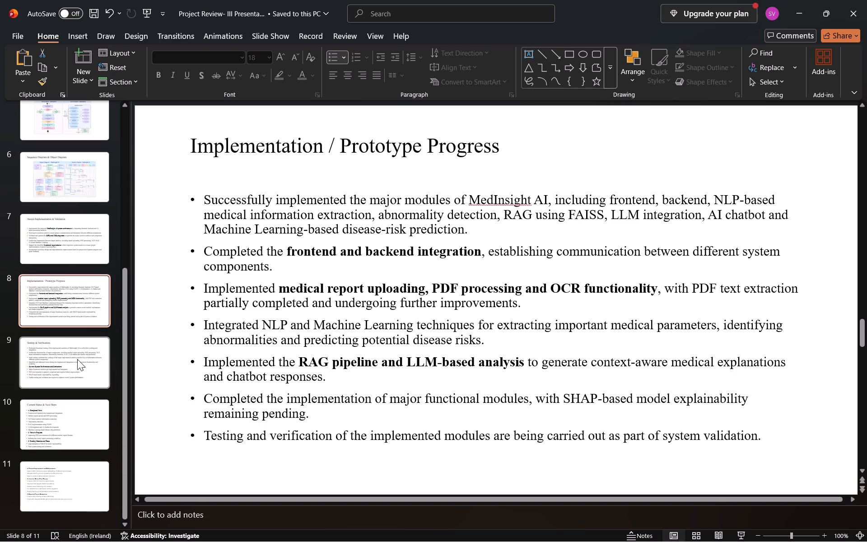
left_click(77, 359)
left_click(78, 303)
Nudge the Implementation / Prototype Progress body text slightly higher and check its placement against the Testing & Verification slide.
left_click(274, 204)
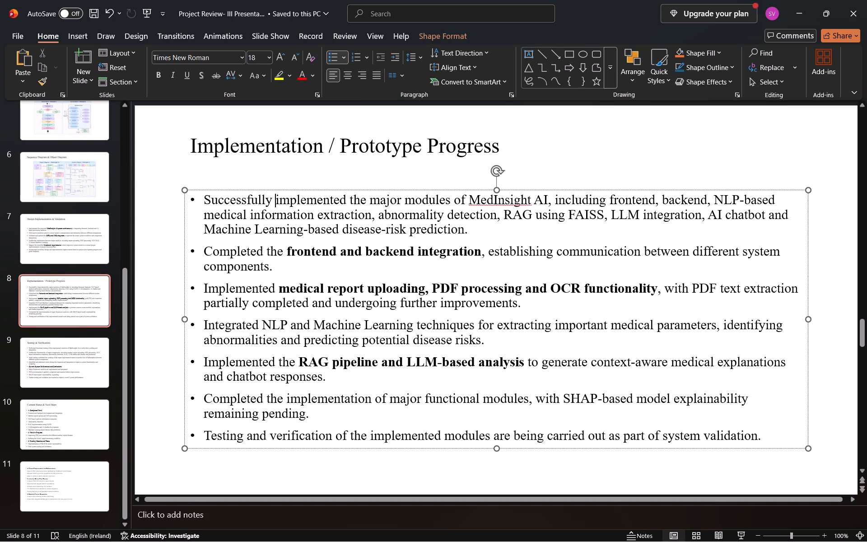
left_click(274, 189)
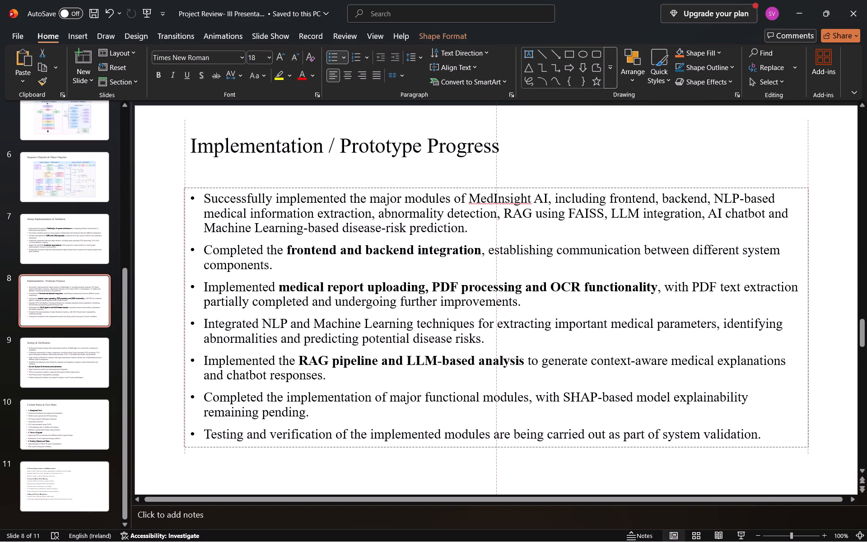
left_click_drag(274, 185, 274, 178)
left_click(81, 367)
left_click(74, 302)
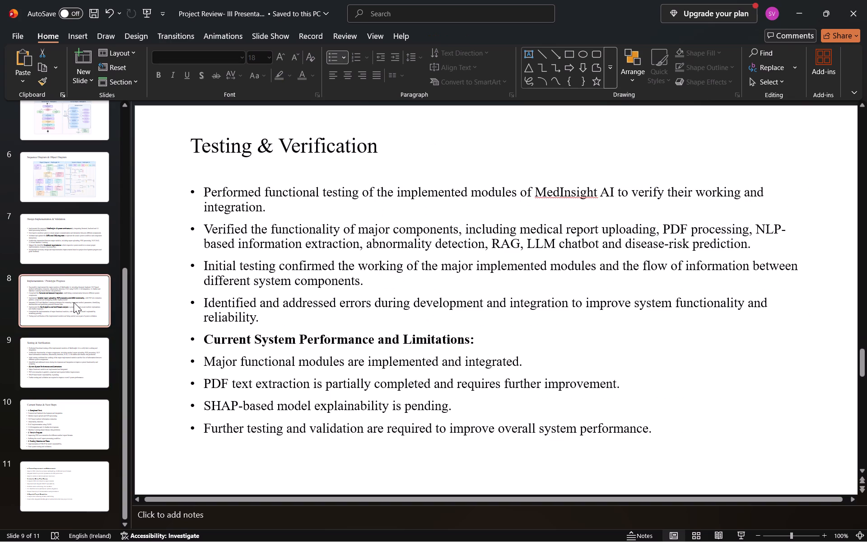
left_click(77, 353)
left_click(62, 300)
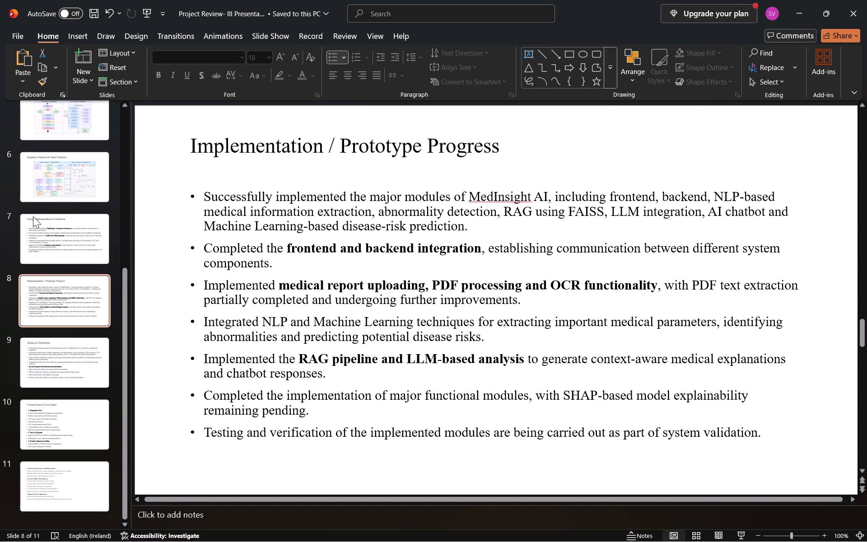
Move the body text box on the Design Implementation & Validation slide up to just below its heading, keeping its horizontal alignment.
left_click(33, 216)
left_click(275, 225)
left_click_drag(275, 215, 269, 191)
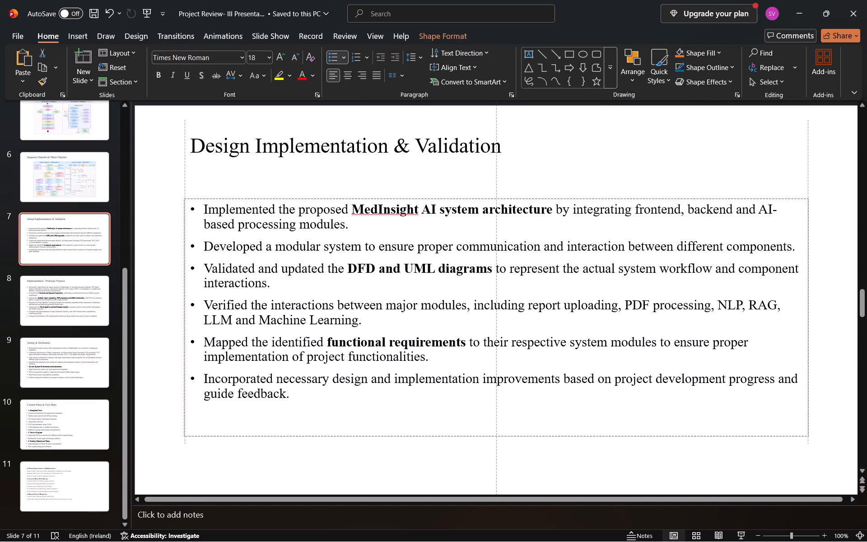
left_click_drag(269, 191, 277, 200)
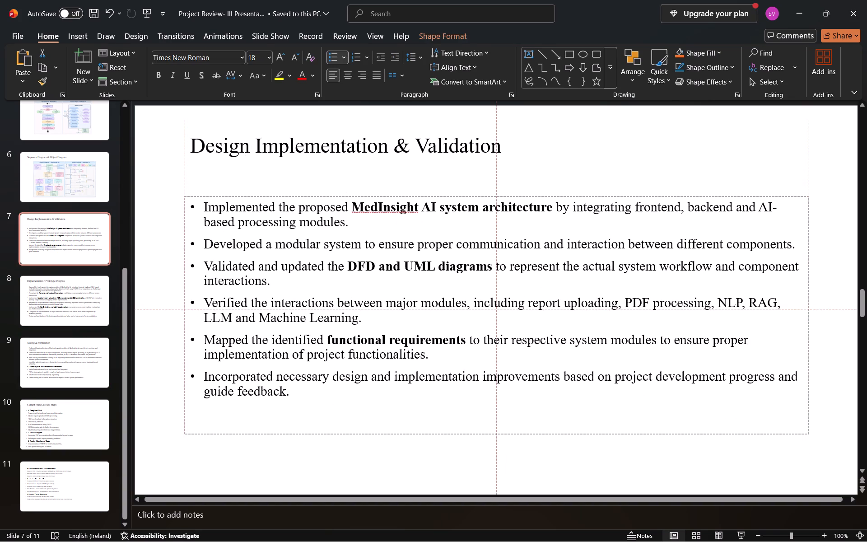
left_click_drag(277, 200, 277, 194)
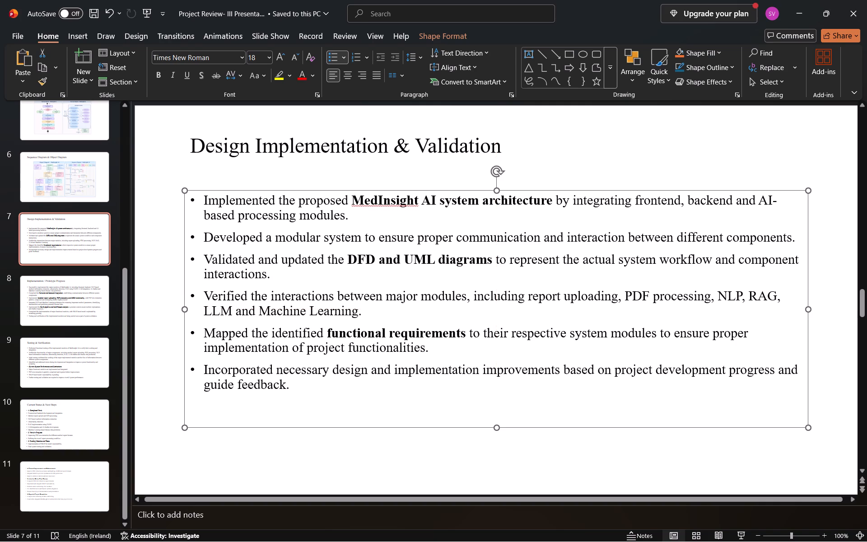
left_click(258, 426)
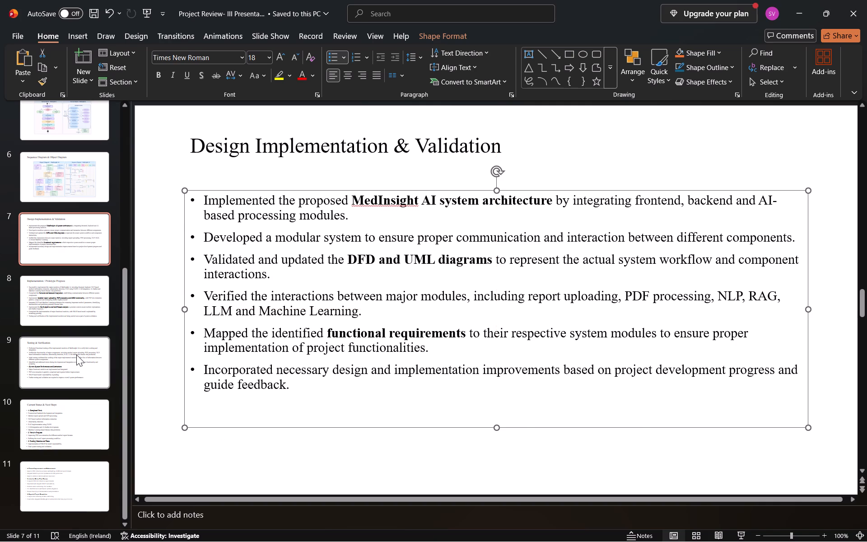
Examine the layout of the closing slides, the Sequence Diagram & Object Diagram slide and the bullet list on the Overview slide.
left_click(76, 355)
left_click(283, 329)
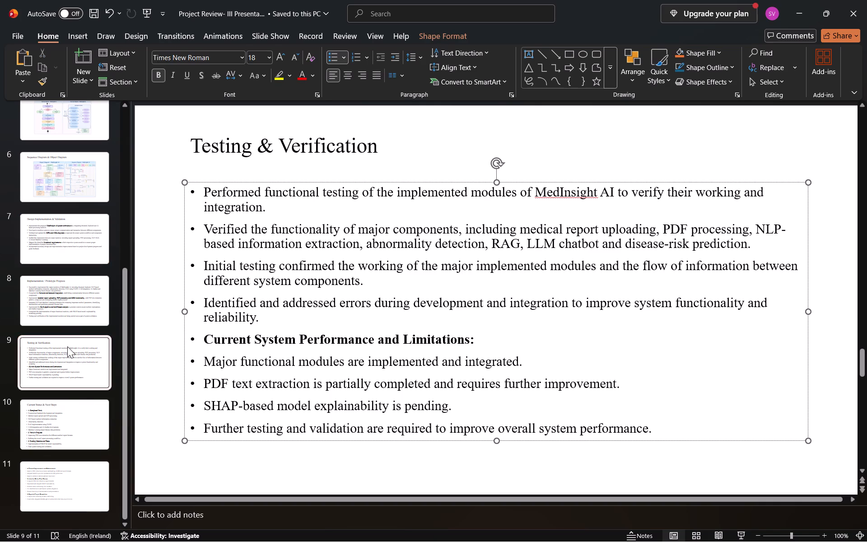
left_click(89, 424)
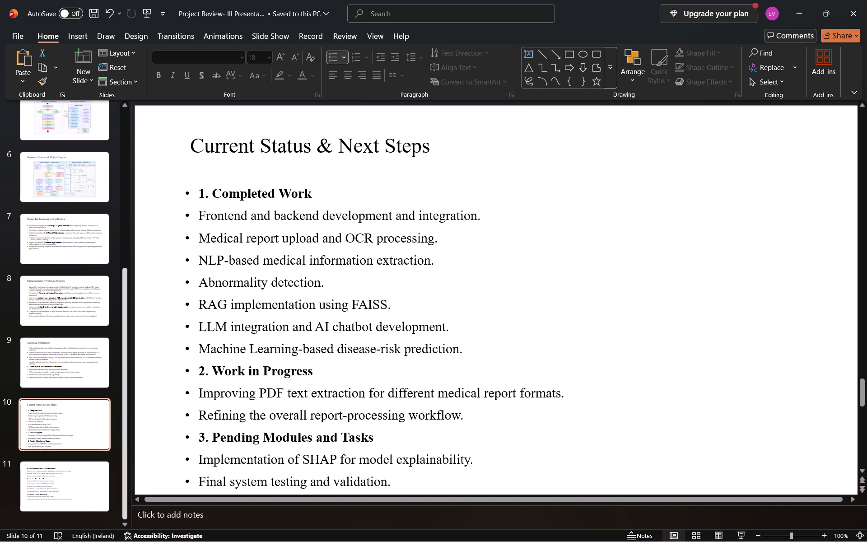
left_click(285, 450)
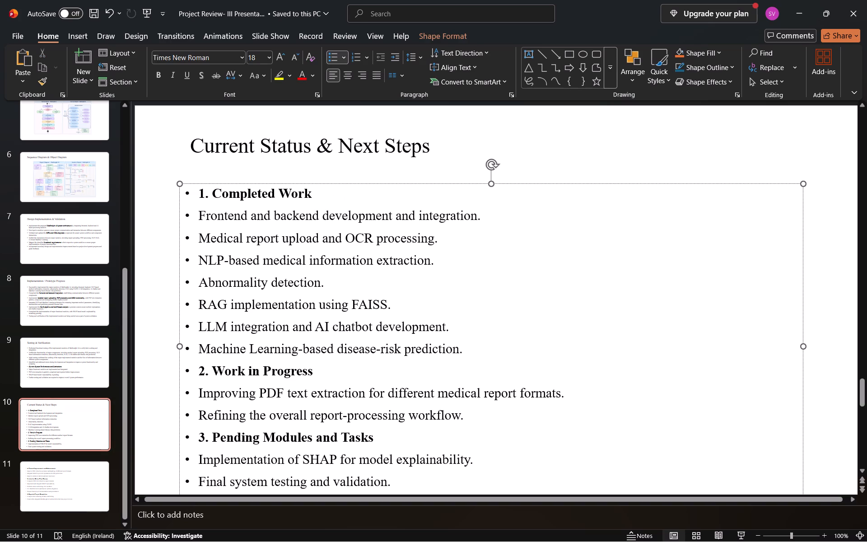
left_click(74, 473)
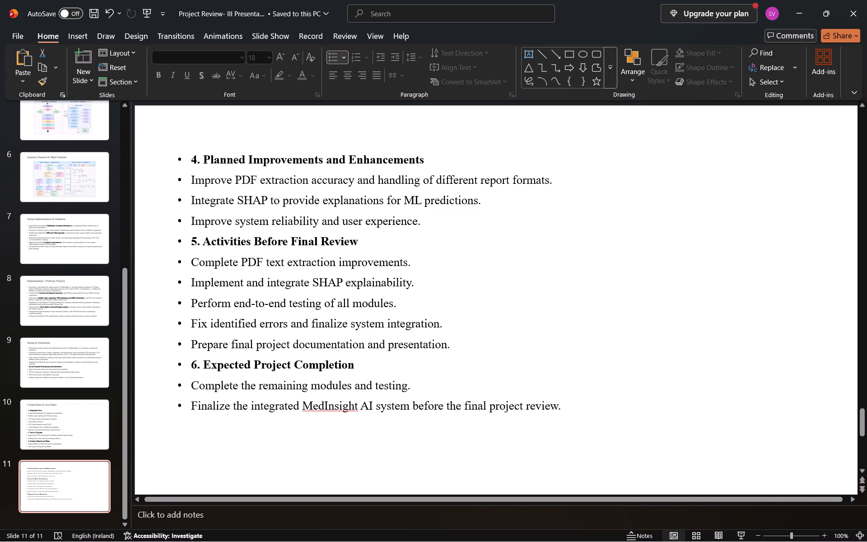
left_click(72, 376)
left_click(62, 422)
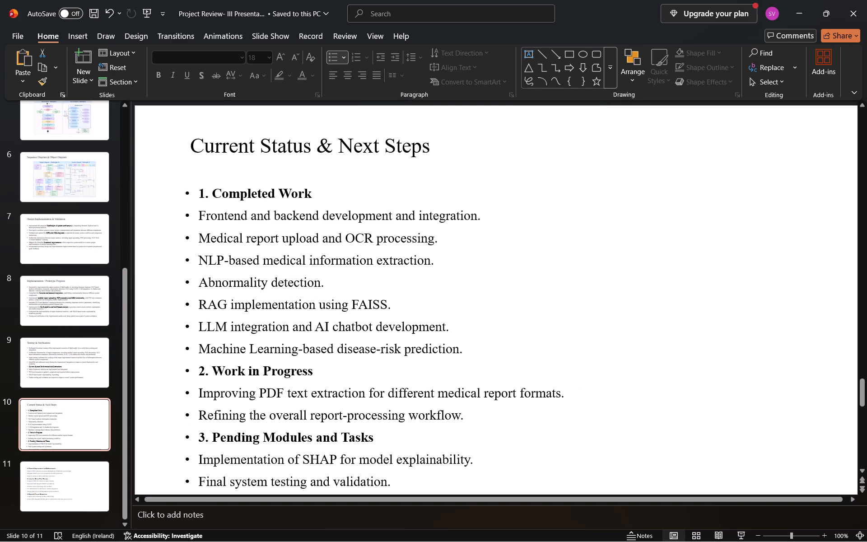
left_click(57, 190)
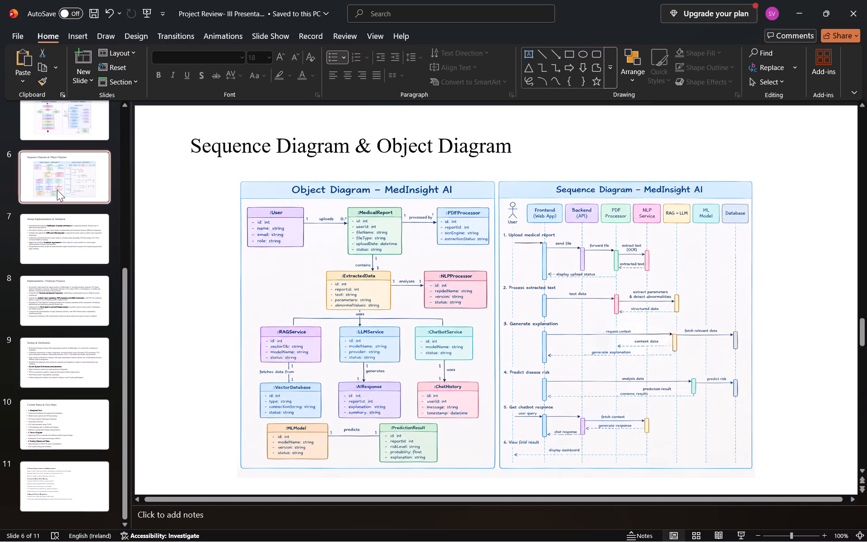
scroll(73, 192, "up", 3)
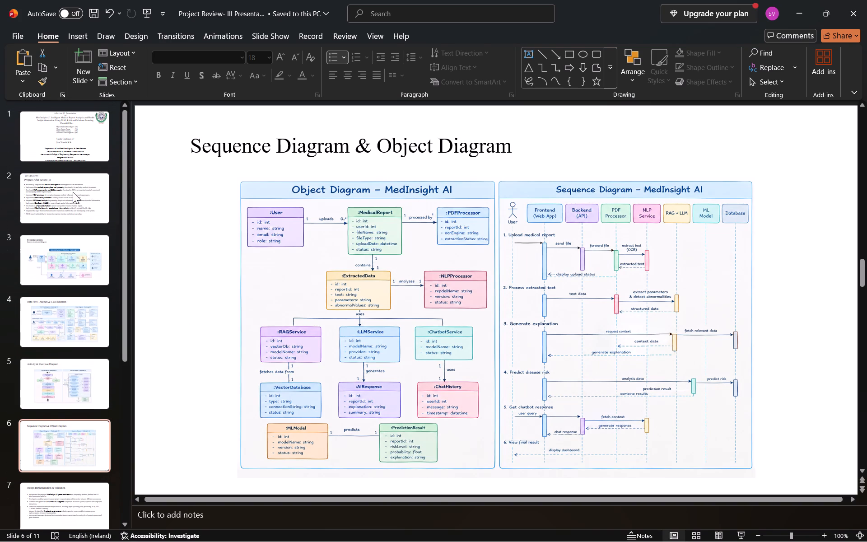
left_click(74, 181)
left_click(197, 204)
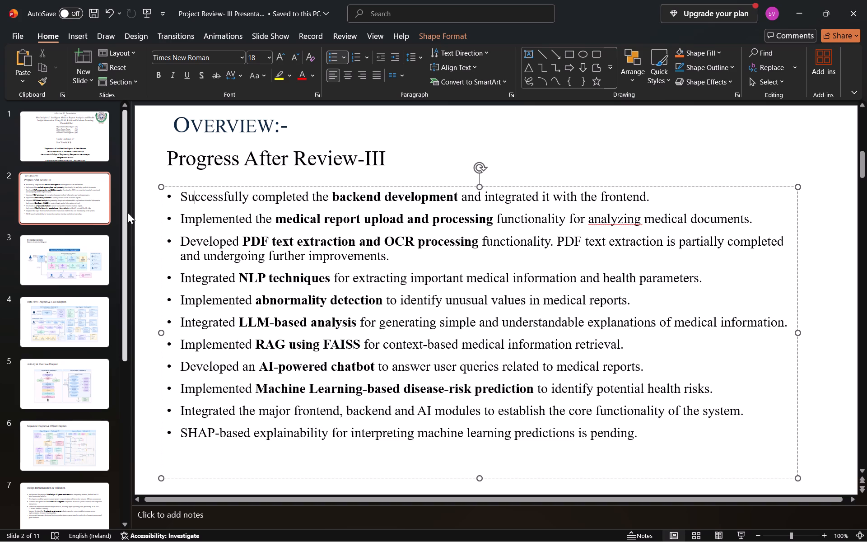
left_click_drag(176, 195, 665, 431)
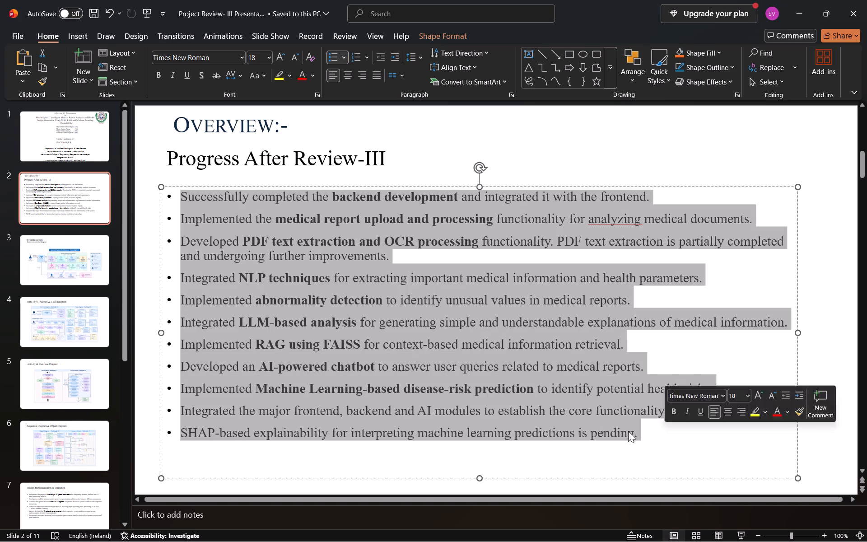
Shorten the text box on the last slide so its bottom edge sits just below the final bullet.
scroll(98, 369, "down", 3)
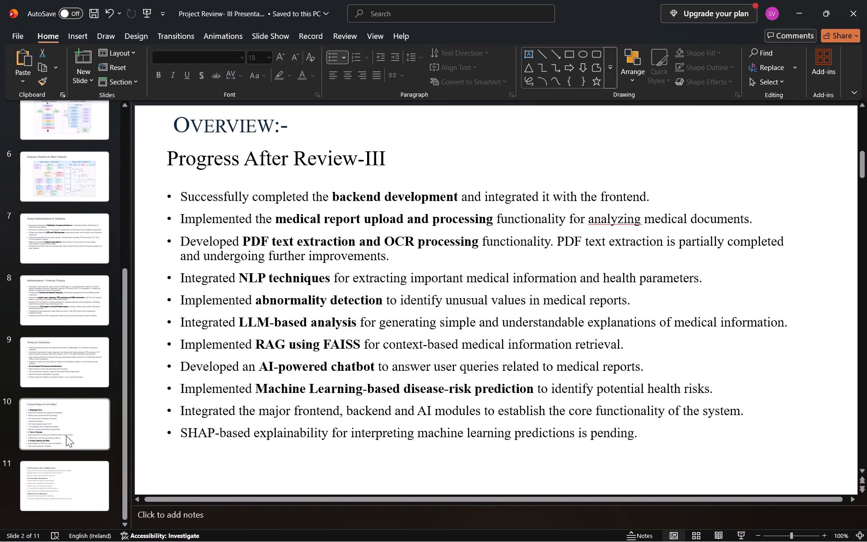
left_click(70, 468)
left_click(275, 335)
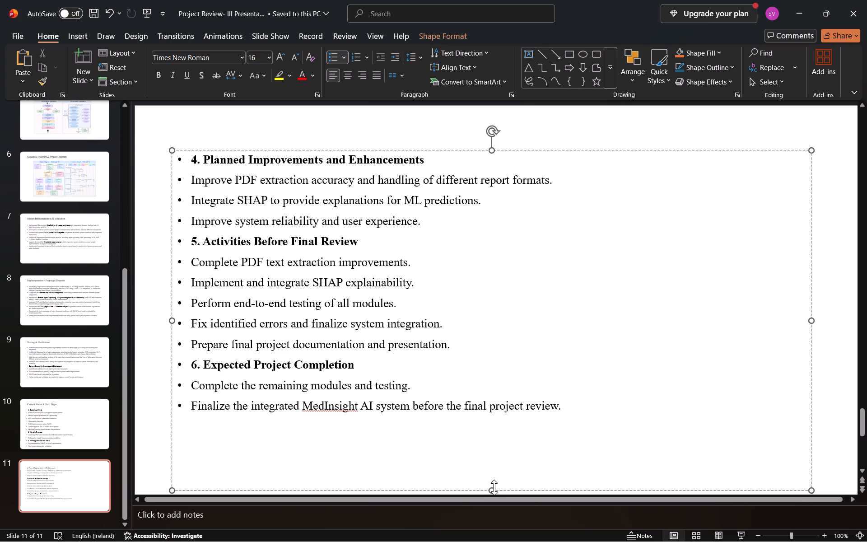
left_click_drag(494, 487, 503, 439)
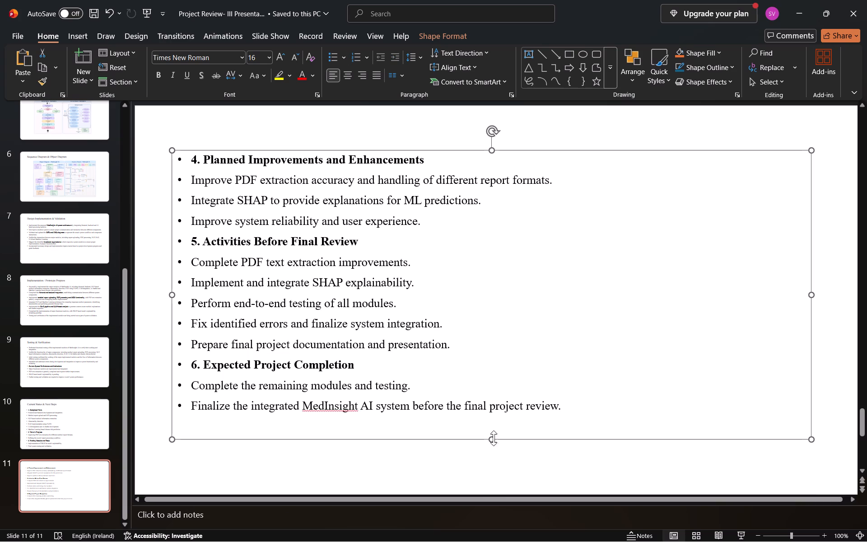
left_click(442, 460)
Increase all the text on the last slide, from Planned Improvements to Expected Project Completion, to 18 pt.
left_click(314, 326)
triple_click(264, 318)
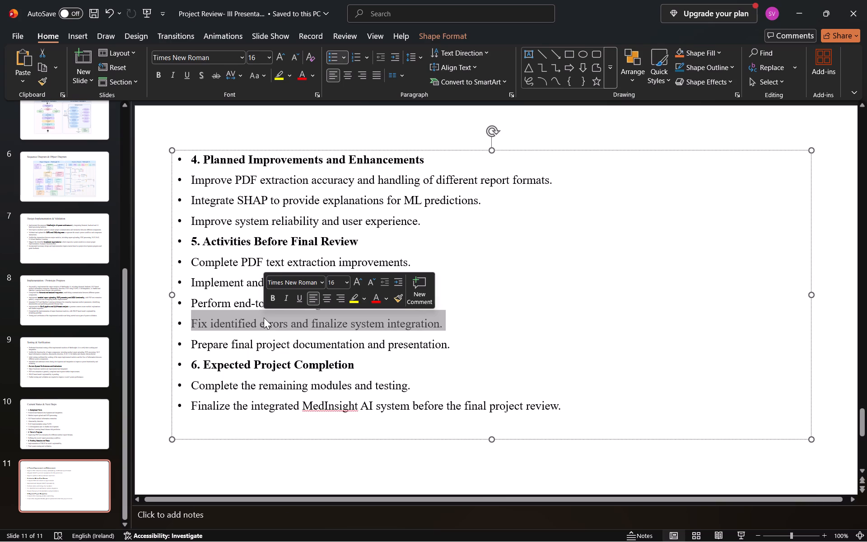
left_click_drag(550, 411, 384, 304)
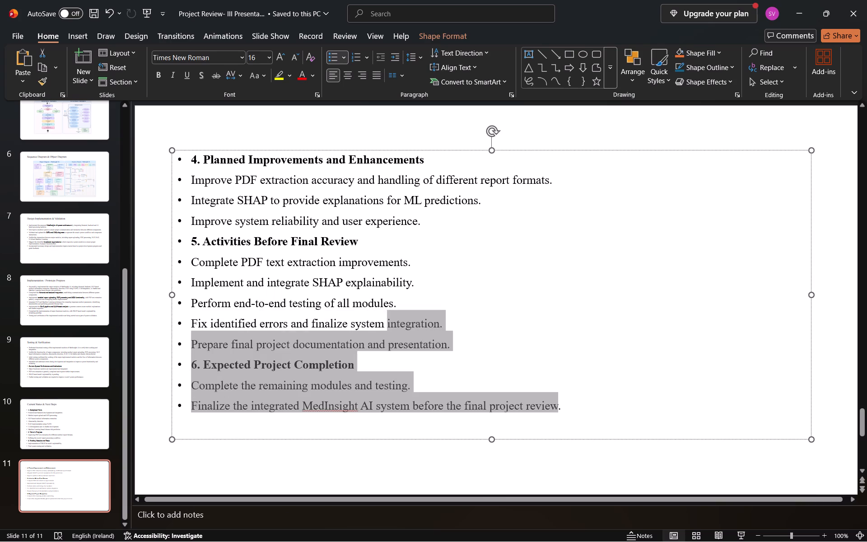
left_click_drag(384, 304, 269, 208)
left_click_drag(578, 416, 260, 215)
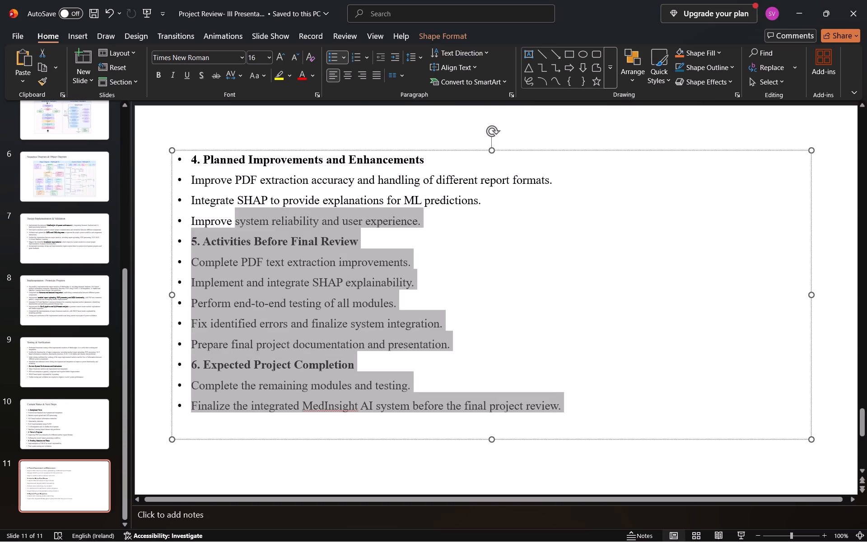
left_click_drag(260, 215, 173, 144)
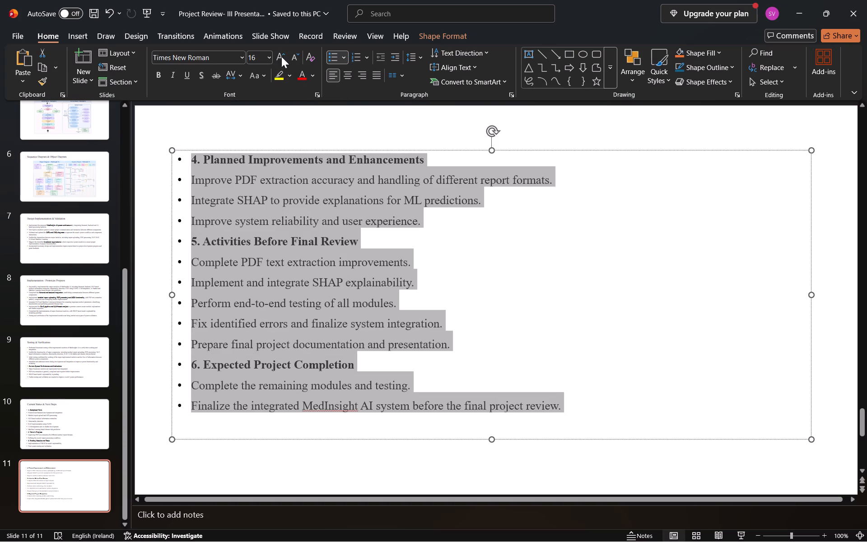
left_click(281, 56)
left_click(199, 383)
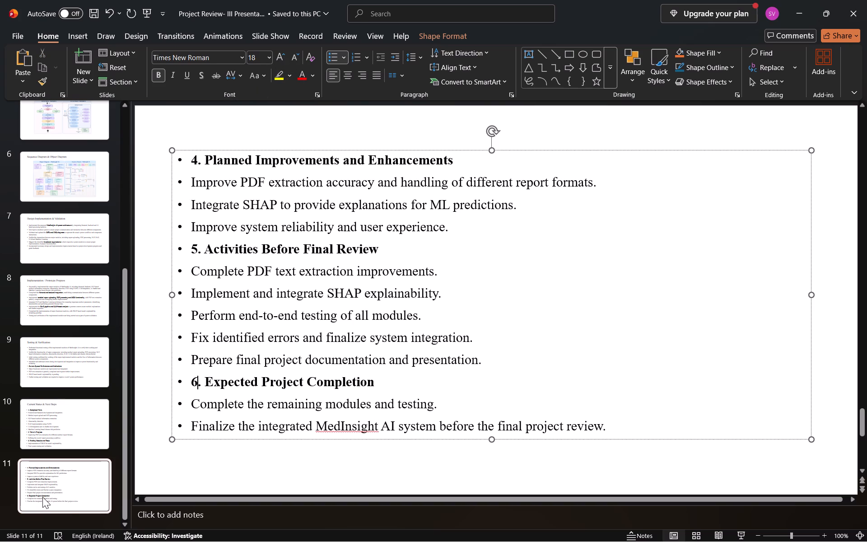
Check the body text font size on the Current Status & Next Steps slide and the earlier text slides, back to the title slide.
left_click(50, 405)
double_click(262, 379)
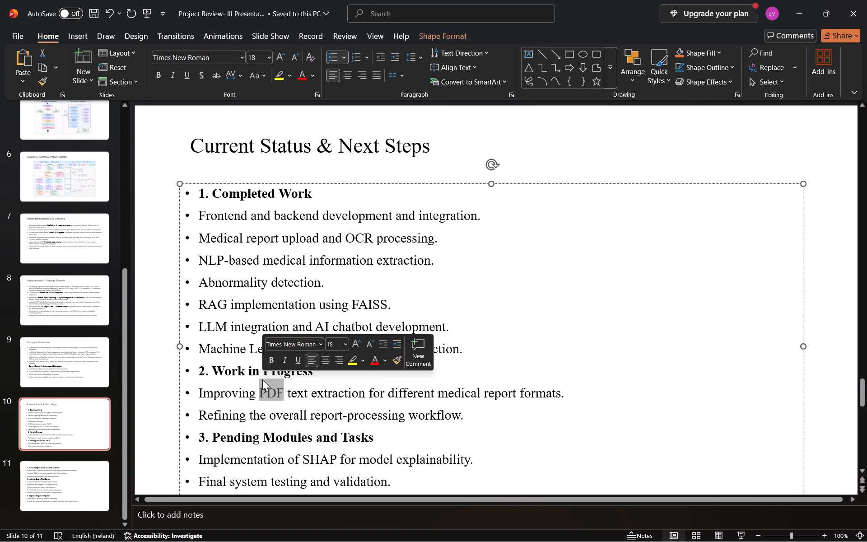
left_click(57, 352)
double_click(234, 350)
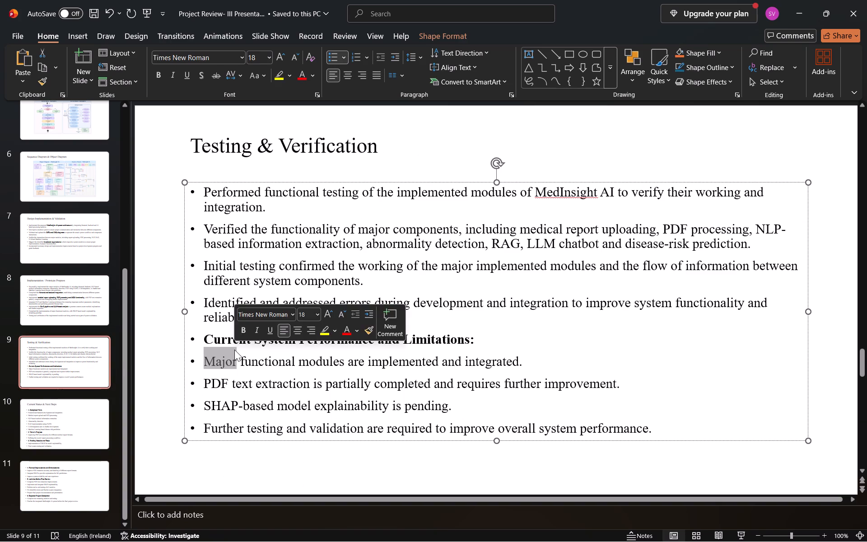
left_click(57, 320)
double_click(250, 335)
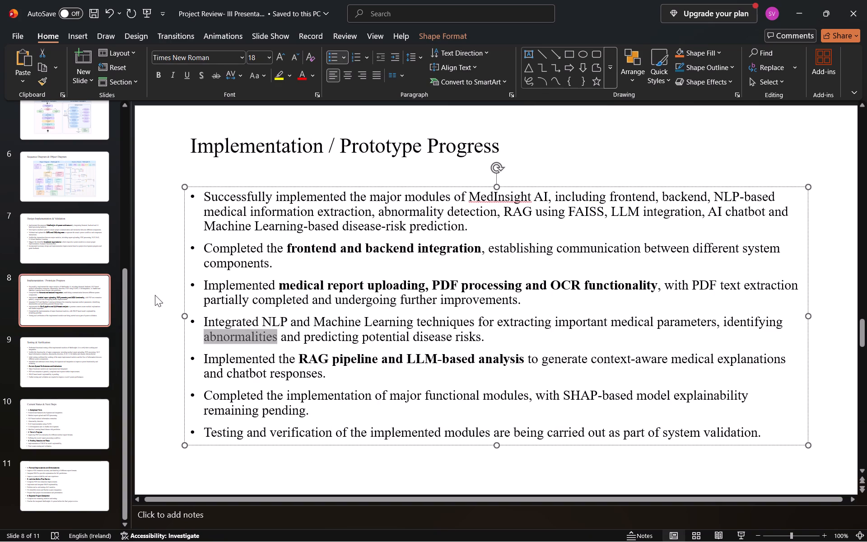
left_click(89, 249)
double_click(254, 262)
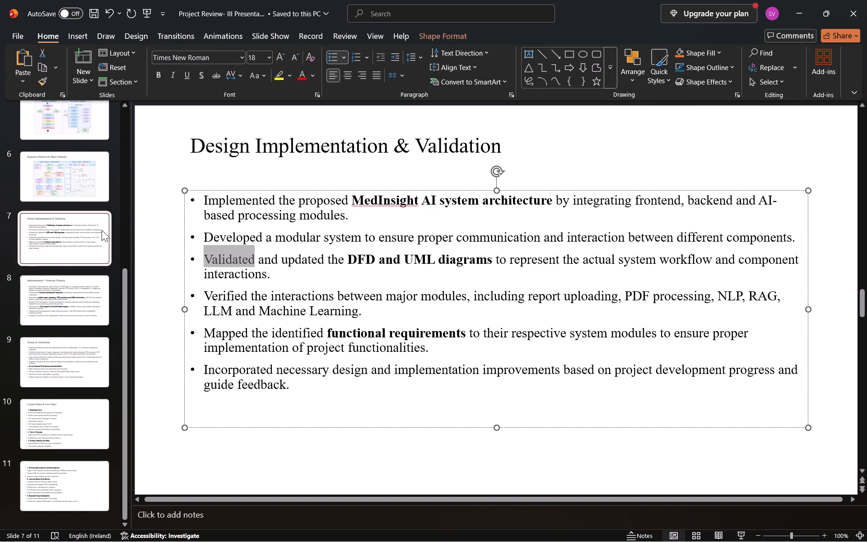
left_click(91, 171)
left_click(70, 124)
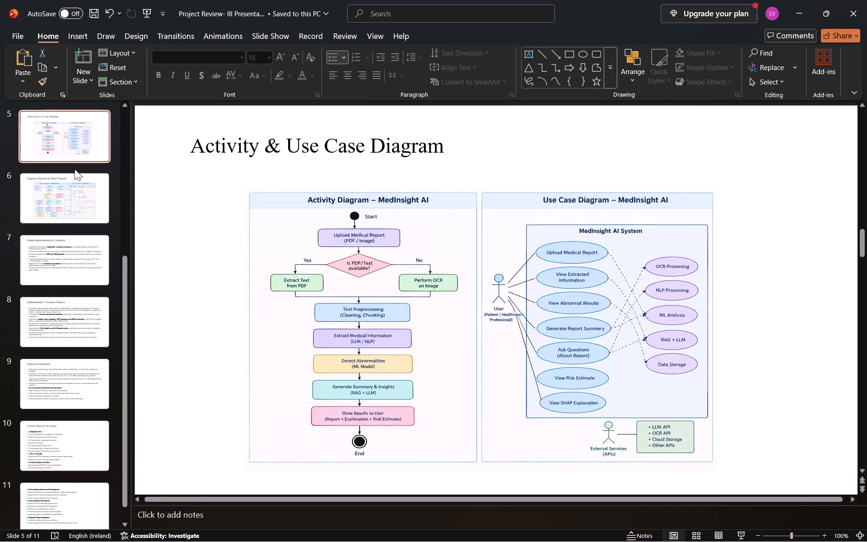
scroll(79, 169, "up", 2)
left_click(79, 169)
double_click(284, 229)
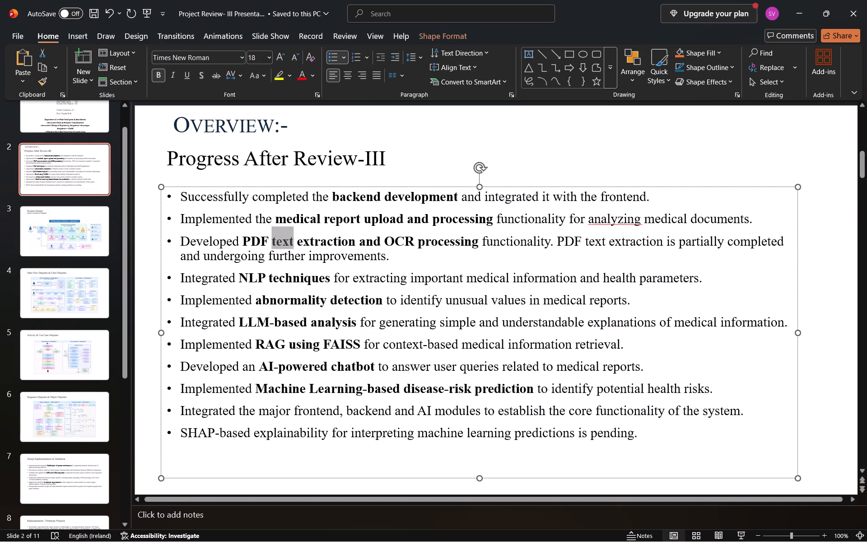
left_click(76, 126)
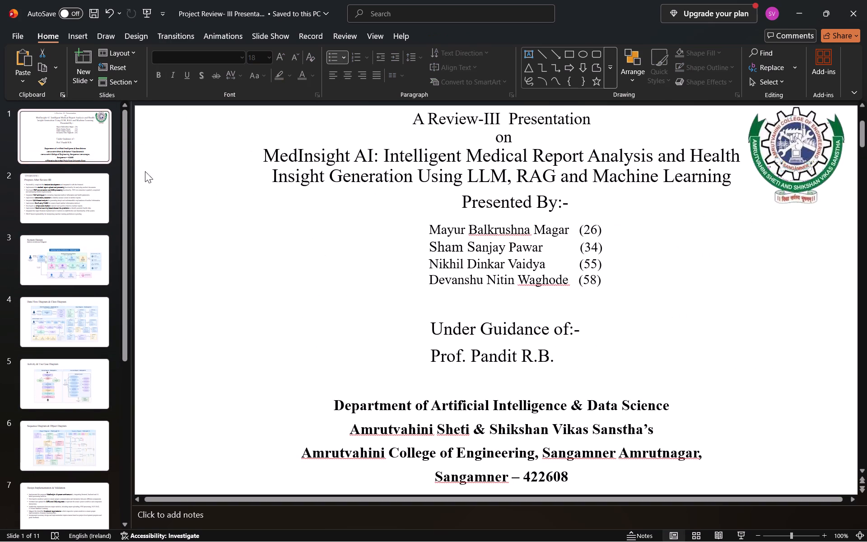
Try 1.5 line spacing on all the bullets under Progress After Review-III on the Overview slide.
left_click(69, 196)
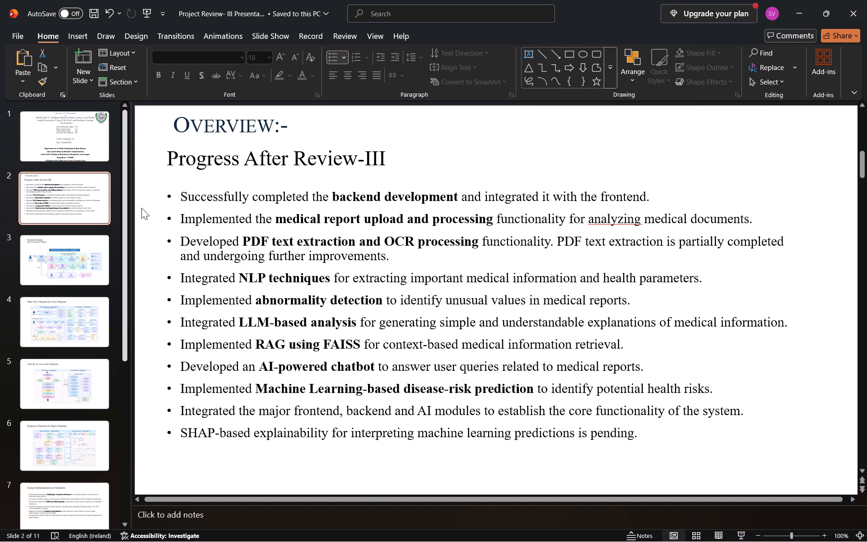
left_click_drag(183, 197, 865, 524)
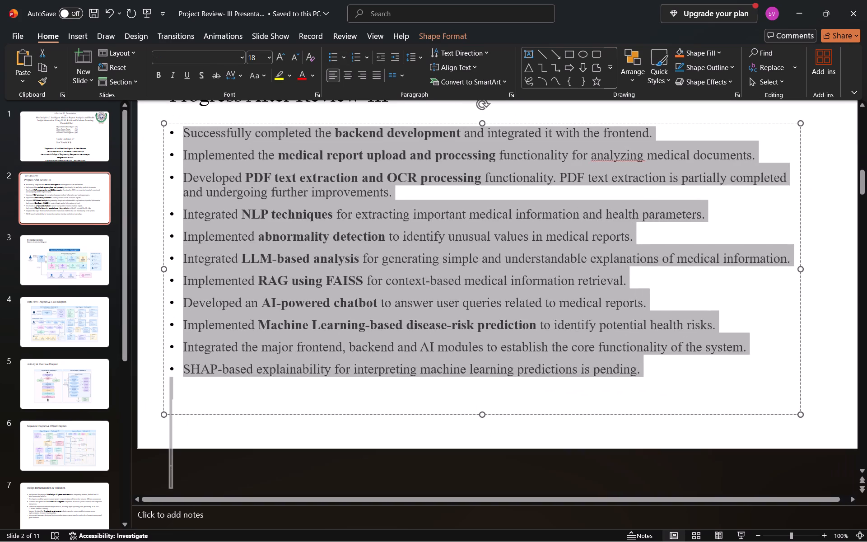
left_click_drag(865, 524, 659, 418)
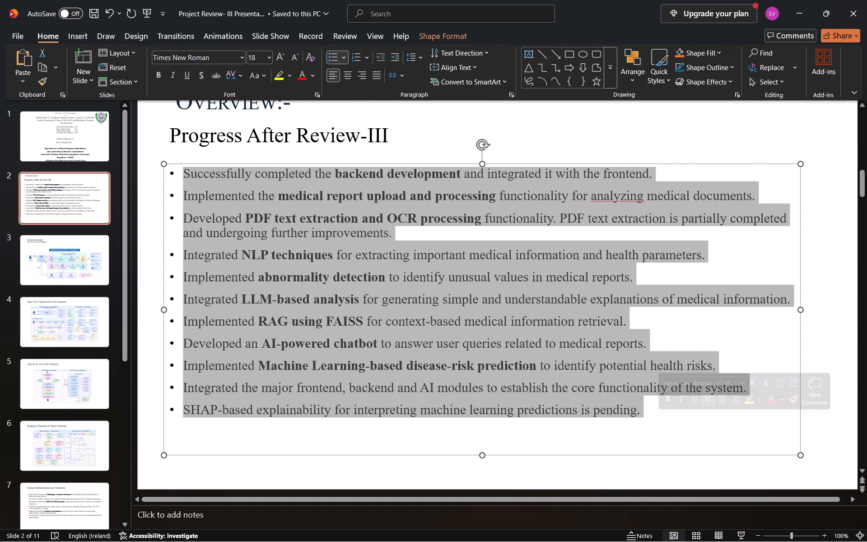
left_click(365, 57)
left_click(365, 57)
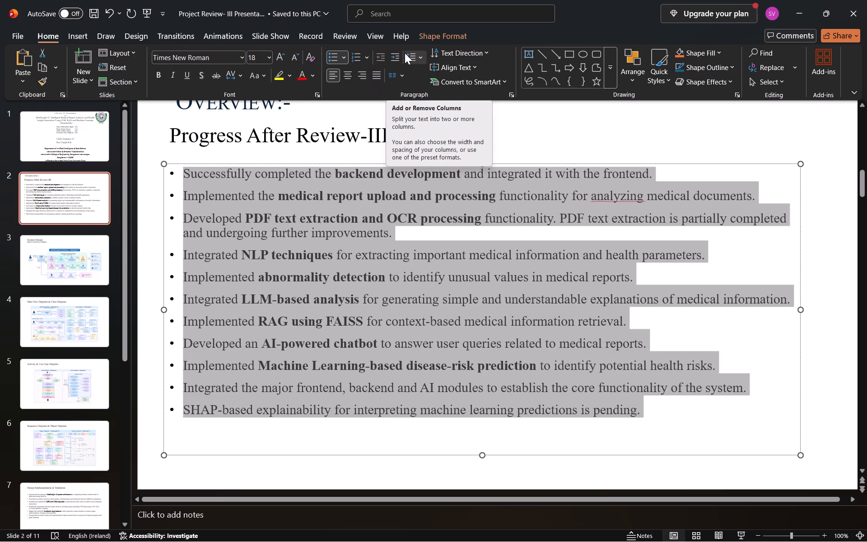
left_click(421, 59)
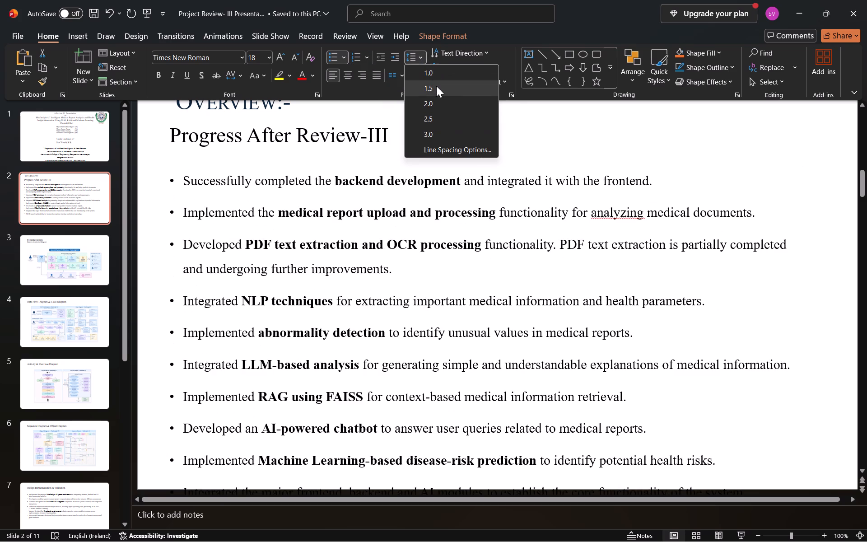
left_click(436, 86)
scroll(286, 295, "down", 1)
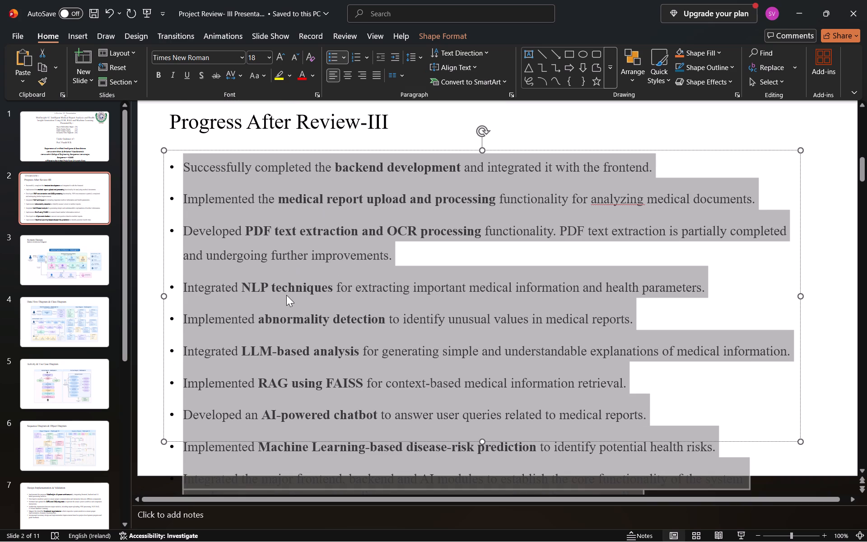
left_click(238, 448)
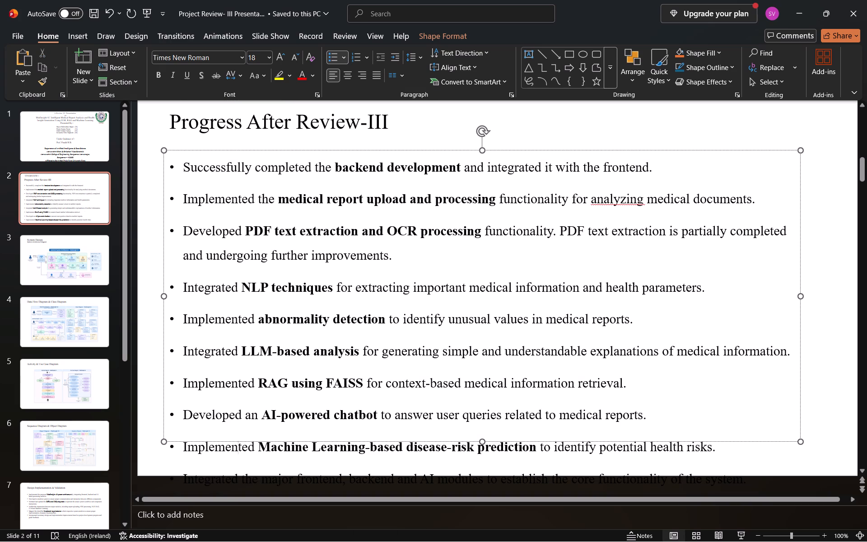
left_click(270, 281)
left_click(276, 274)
Switch to the Project Review-II presentation and check the line spacing of the Completed list on its Current Status & Next Steps slide.
key("alt+Tab")
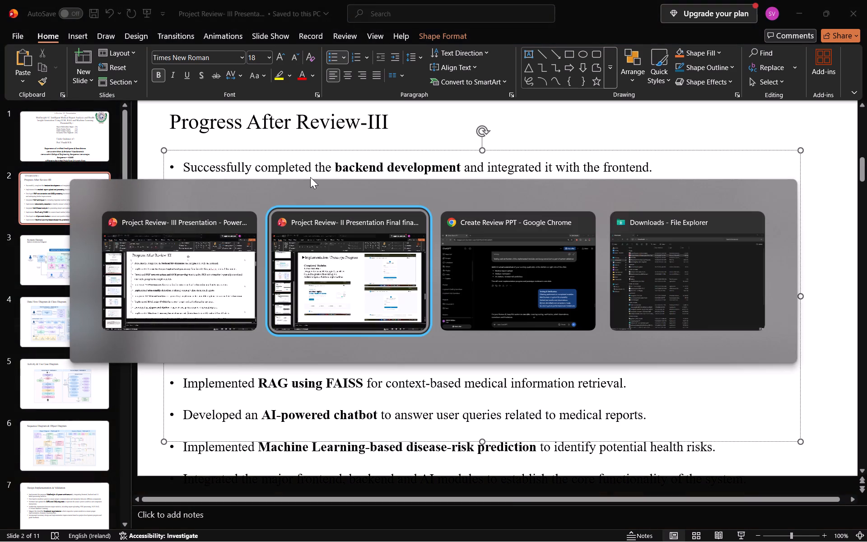
triple_click(266, 210)
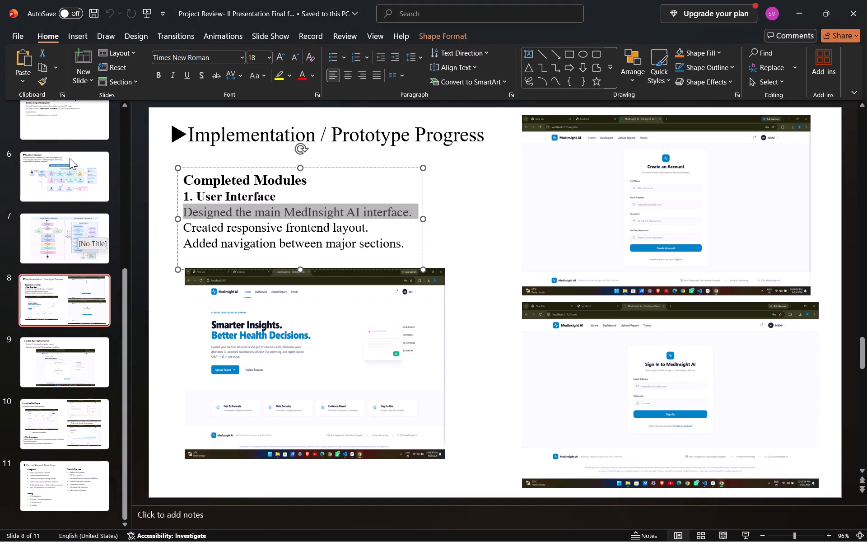
left_click(54, 492)
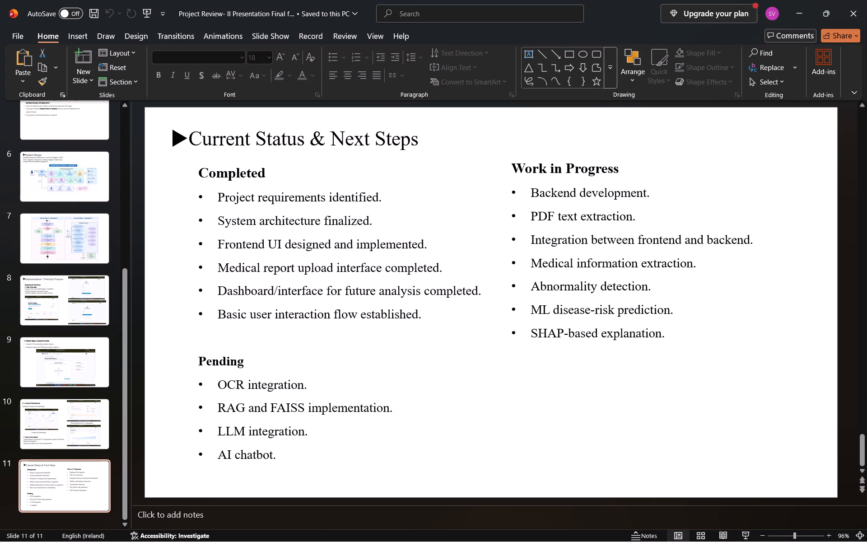
left_click_drag(210, 192, 420, 312)
left_click(420, 52)
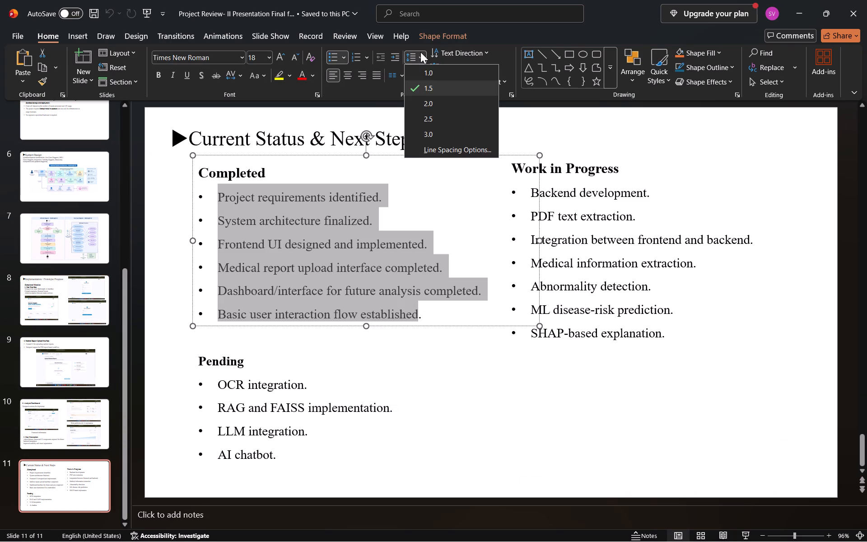
left_click(420, 52)
Check the line spacing of the Economic Feasibility bullets and examine the Technical Feasibility list on the preceding slide.
left_click(78, 121)
scroll(79, 209, "up", 1)
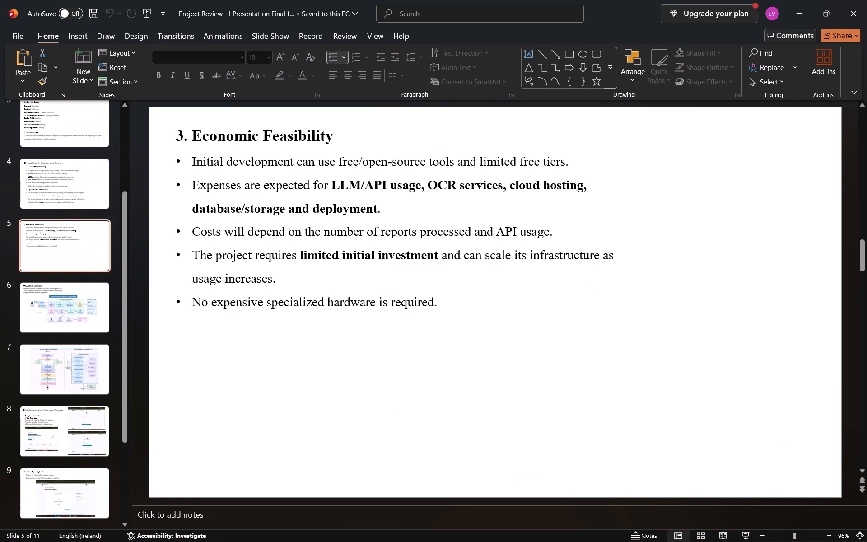
left_click_drag(193, 162, 464, 338)
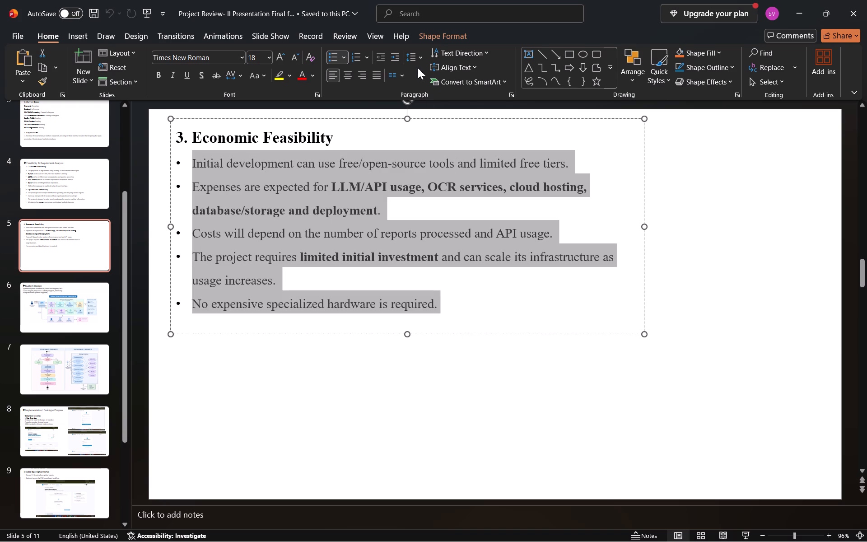
left_click(418, 66)
left_click(418, 59)
left_click(279, 263)
left_click(64, 207)
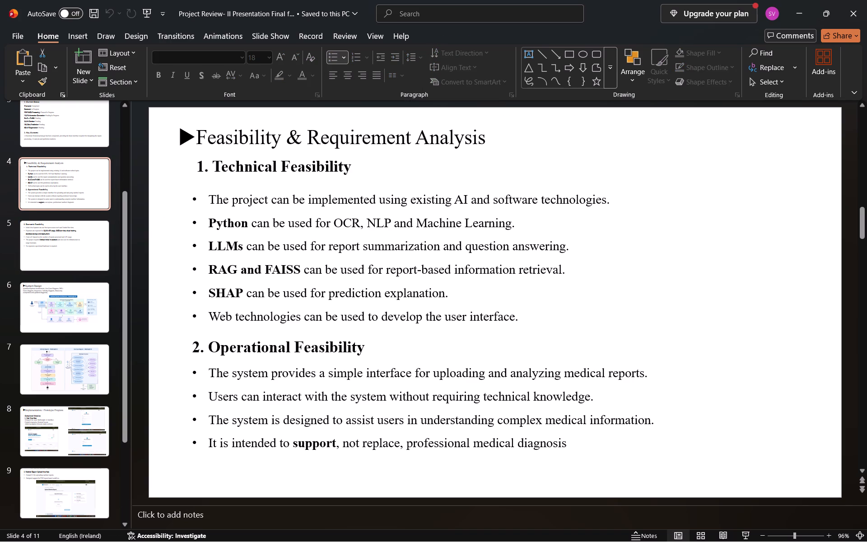
scroll(58, 170, "up", 1)
left_click_drag(241, 207, 242, 207)
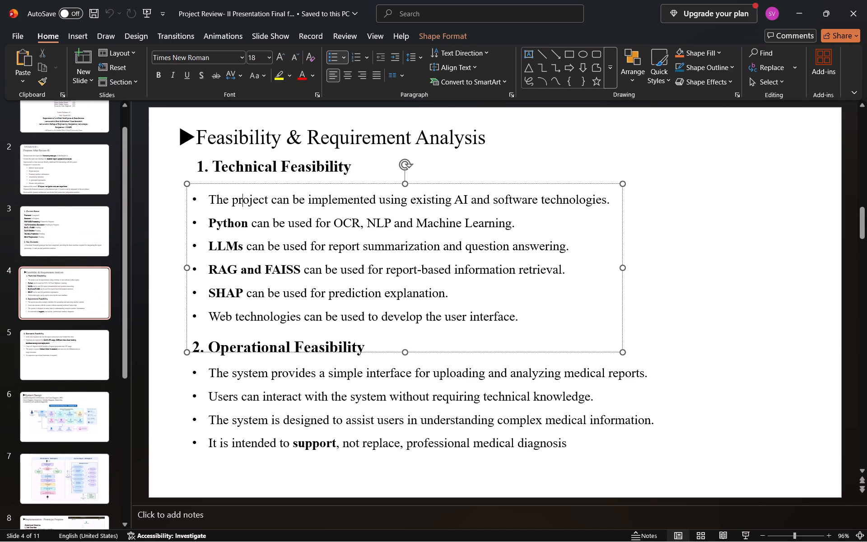
left_click_drag(242, 207, 532, 346)
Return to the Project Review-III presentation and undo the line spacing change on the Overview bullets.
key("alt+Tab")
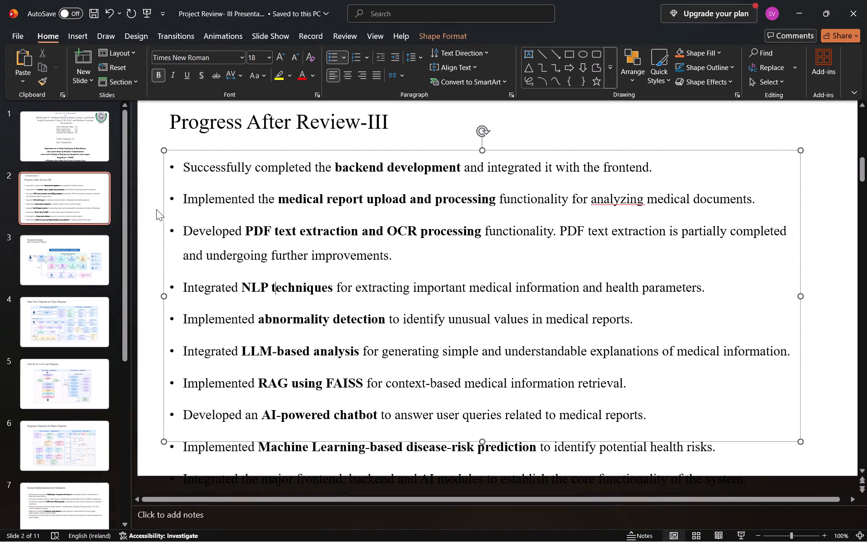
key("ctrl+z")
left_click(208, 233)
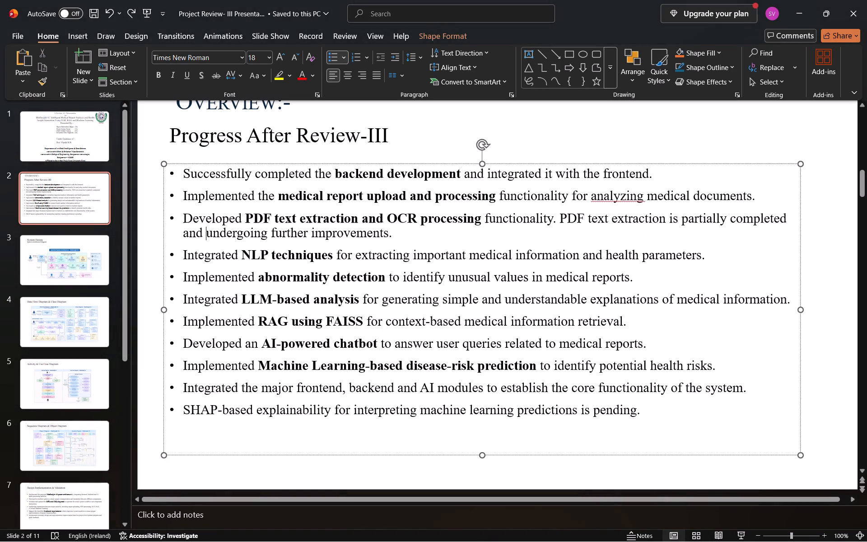
Review the slides in order from the title slide through the Overview and diagram slides to Design Implementation & Validation.
scroll(97, 182, "up", 2)
left_click(94, 140)
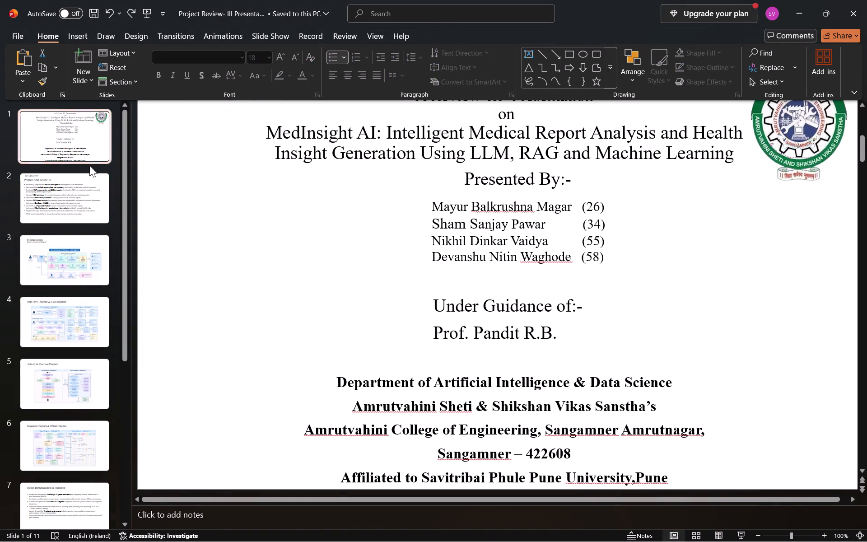
left_click(89, 197)
scroll(191, 203, "up", 1)
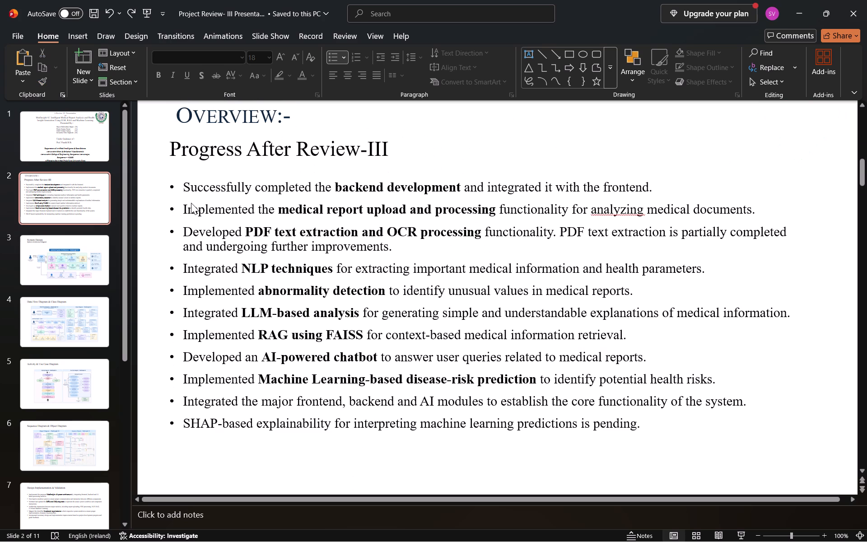
left_click(79, 257)
left_click(71, 328)
left_click(74, 377)
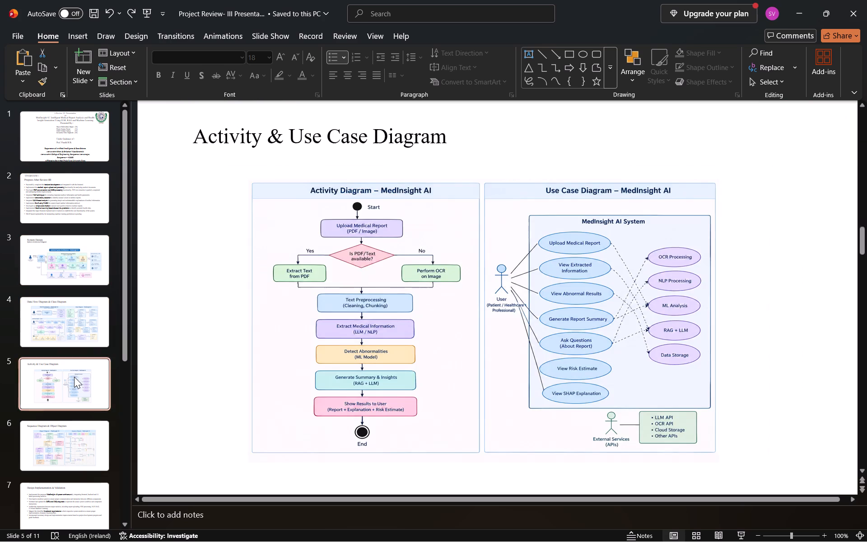
left_click(76, 471)
left_click(76, 491)
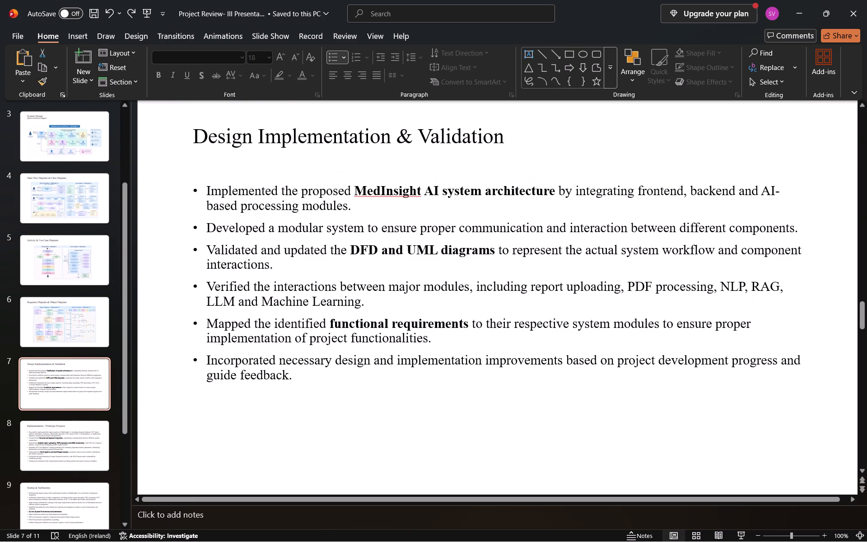
Set the line spacing of all Design Implementation & Validation bullets to 1.0.
left_click_drag(206, 185, 291, 367)
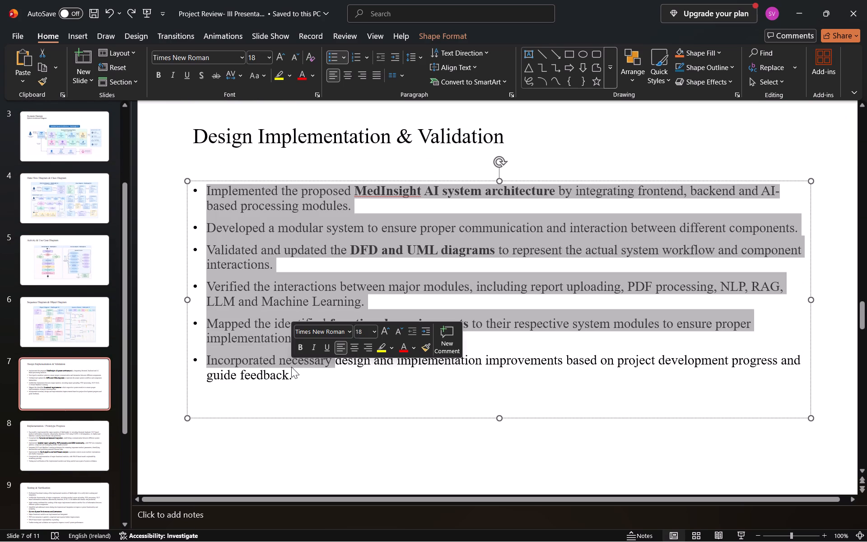
key("shift+Down")
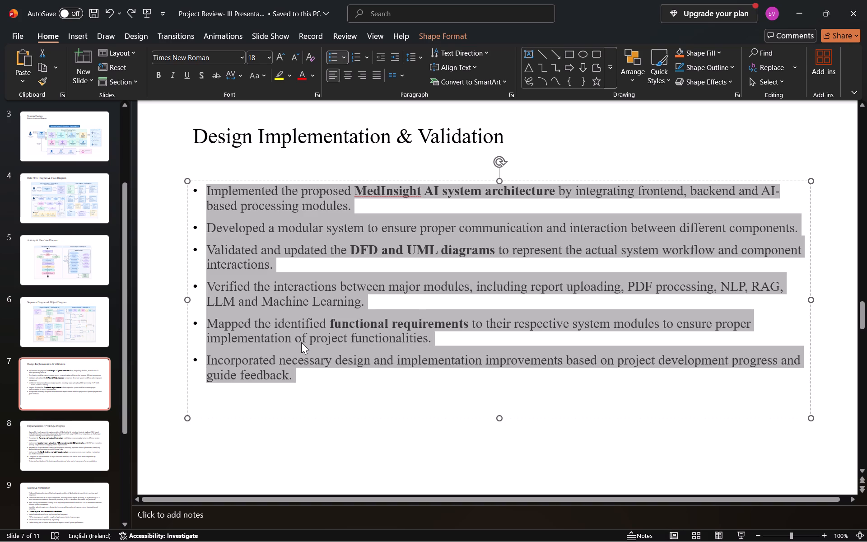
left_click(419, 62)
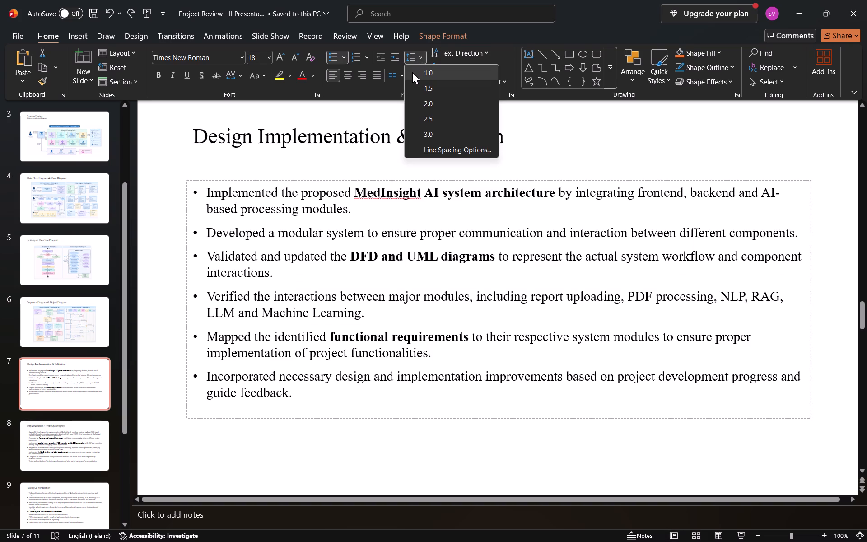
left_click(223, 270)
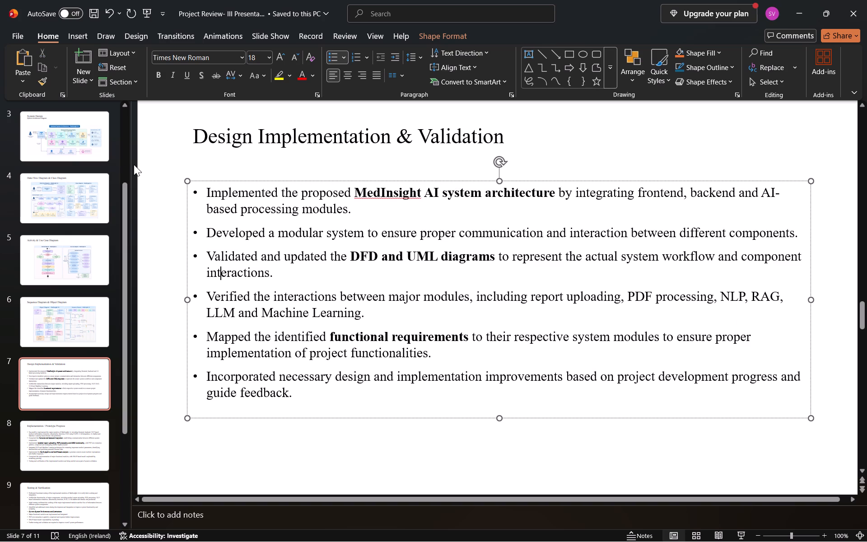
Set the line spacing of all Progress After Review-III bullets on the Overview slide to 1.0.
scroll(102, 206, "up", 1)
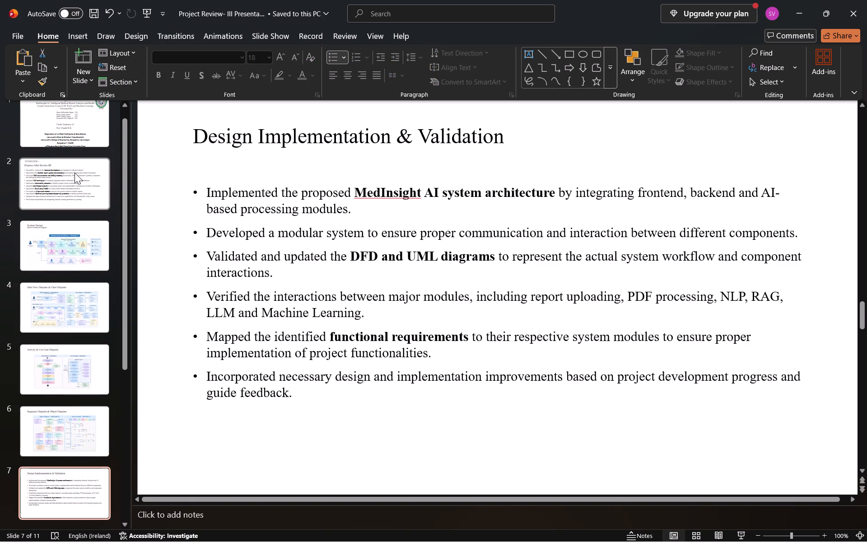
left_click(75, 173)
left_click_drag(180, 184, 601, 362)
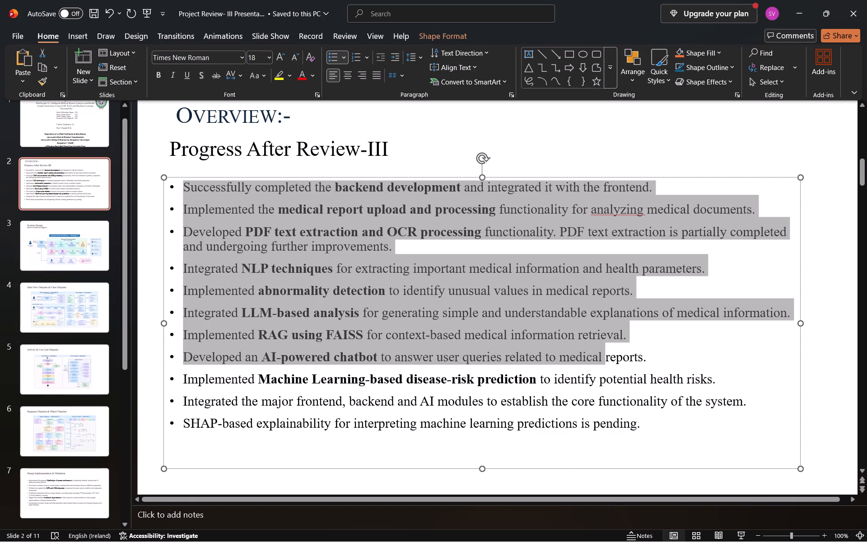
left_click_drag(601, 362, 656, 411)
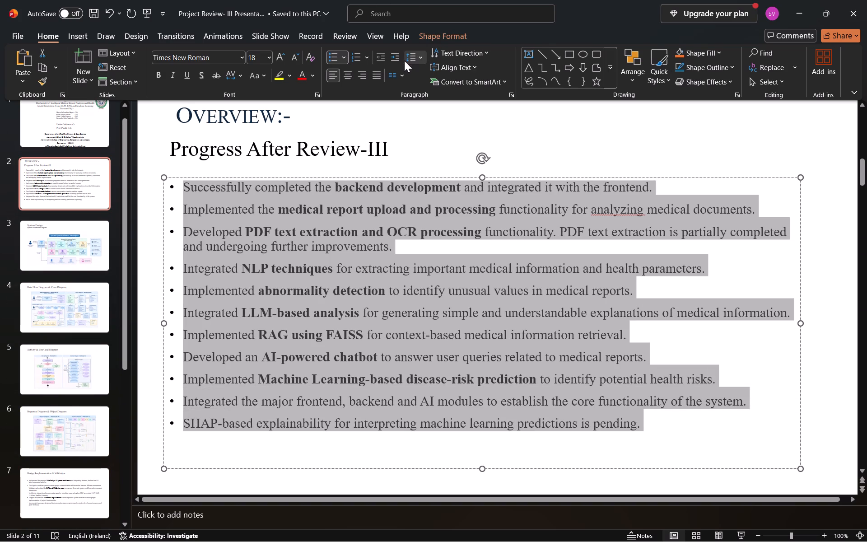
left_click(424, 61)
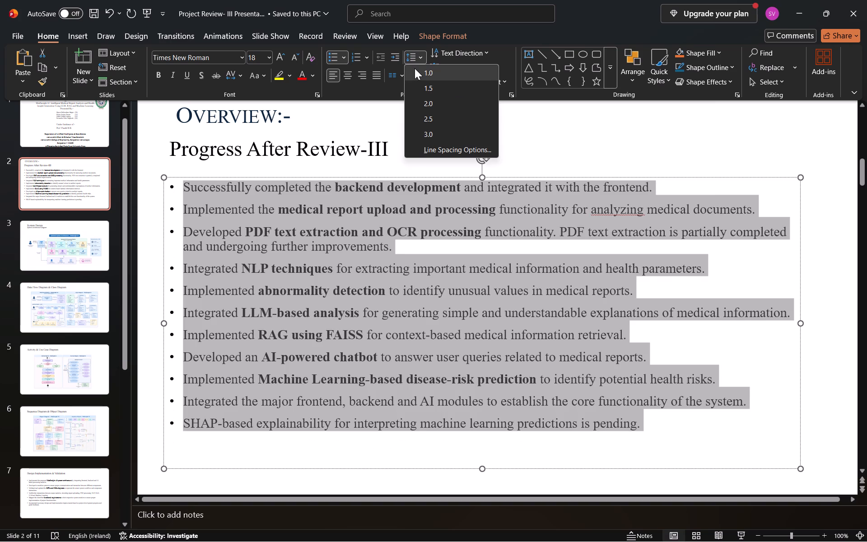
left_click(421, 70)
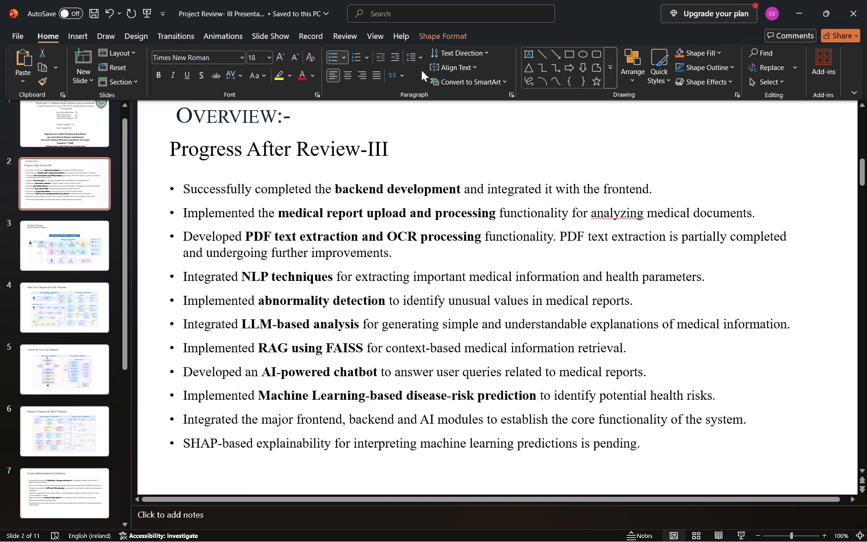
Look over the title and Overview slides, and check the line spacing of the Design Implementation & Validation bullets.
left_click(75, 125)
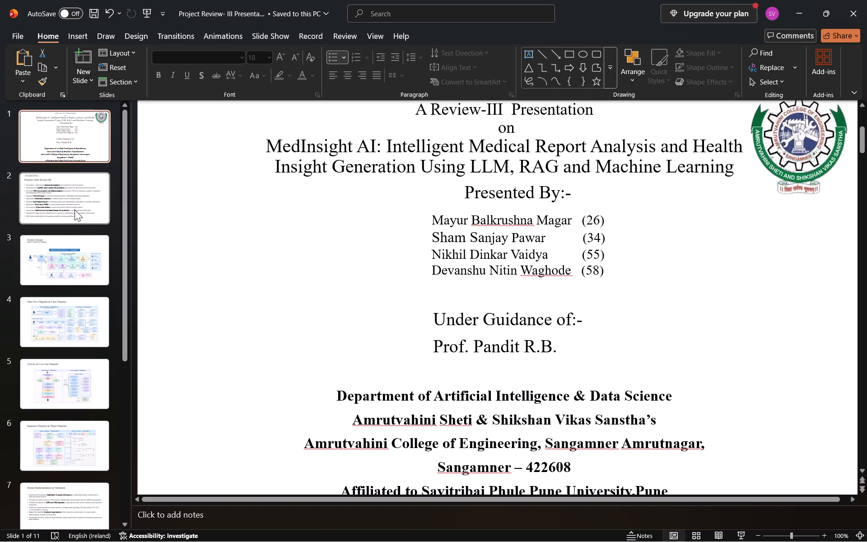
left_click(75, 194)
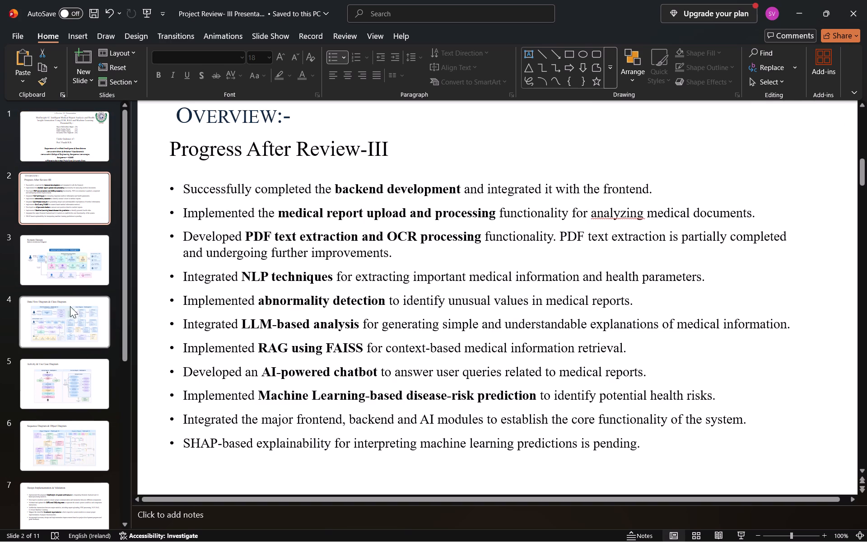
left_click(69, 495)
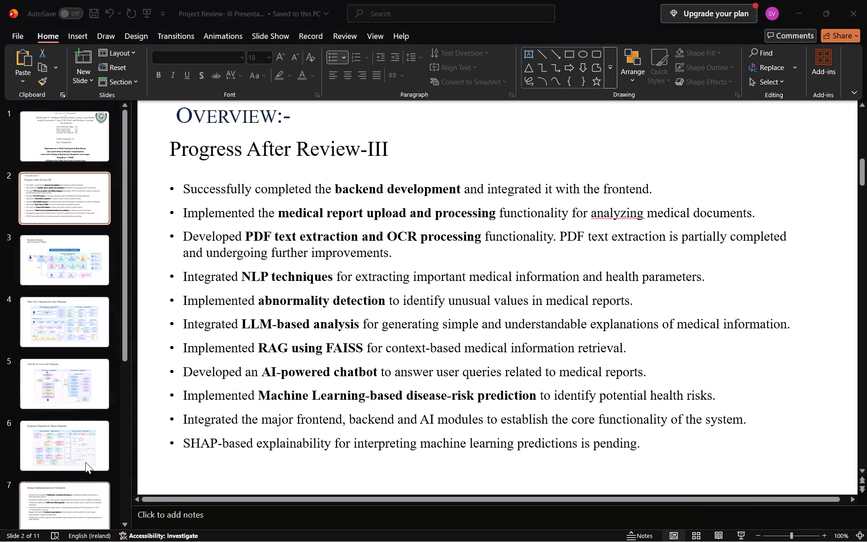
left_click(88, 497)
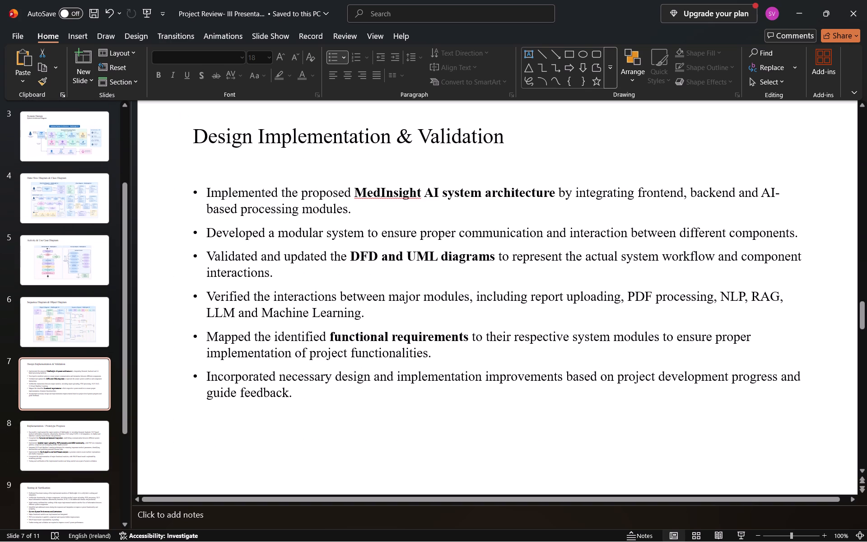
left_click_drag(204, 188, 302, 441)
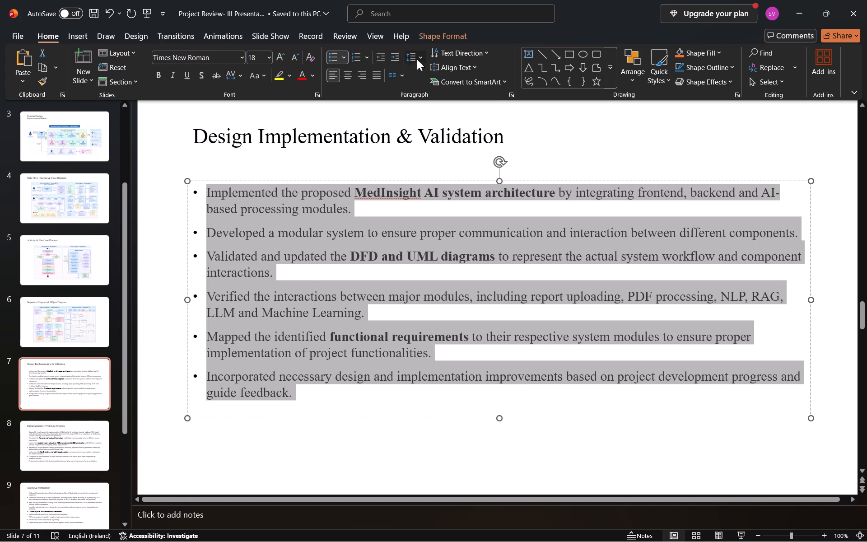
left_click(417, 59)
Set the line spacing of all bullets on the Implementation / Prototype Progress slide to 1.0.
scroll(37, 360, "down", 2)
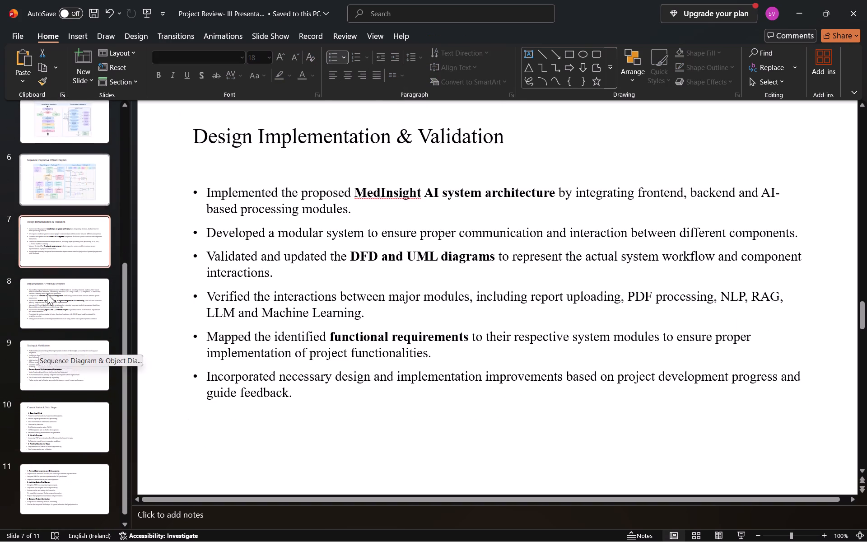
left_click(71, 289)
left_click(298, 236)
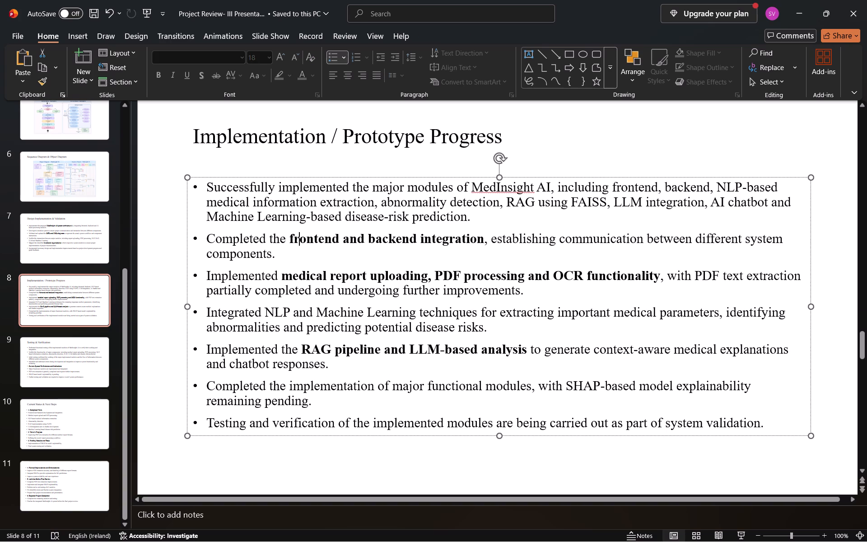
key("ctrl+a")
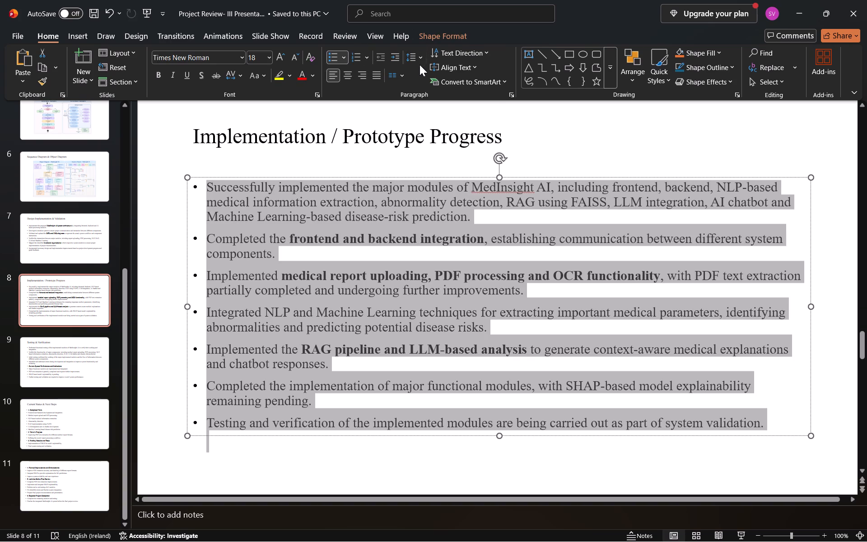
left_click(420, 60)
left_click(420, 71)
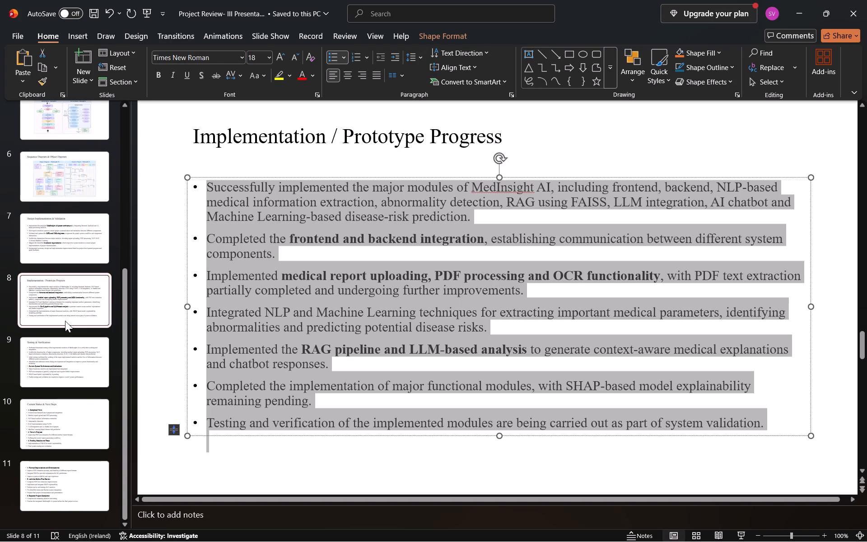
Set the line spacing of all bullets on the Testing & Verification slide to 1.0.
left_click(67, 351)
left_click(222, 210)
key("ctrl+a")
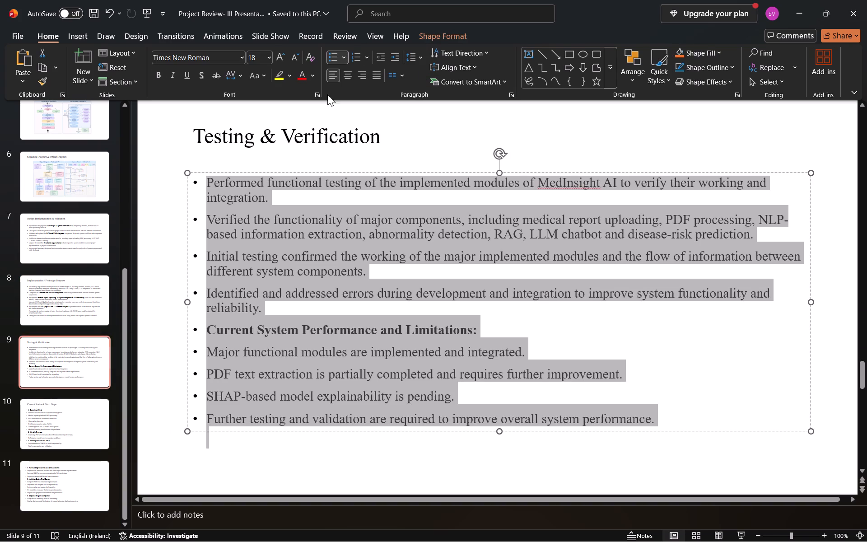
left_click(420, 61)
left_click(418, 78)
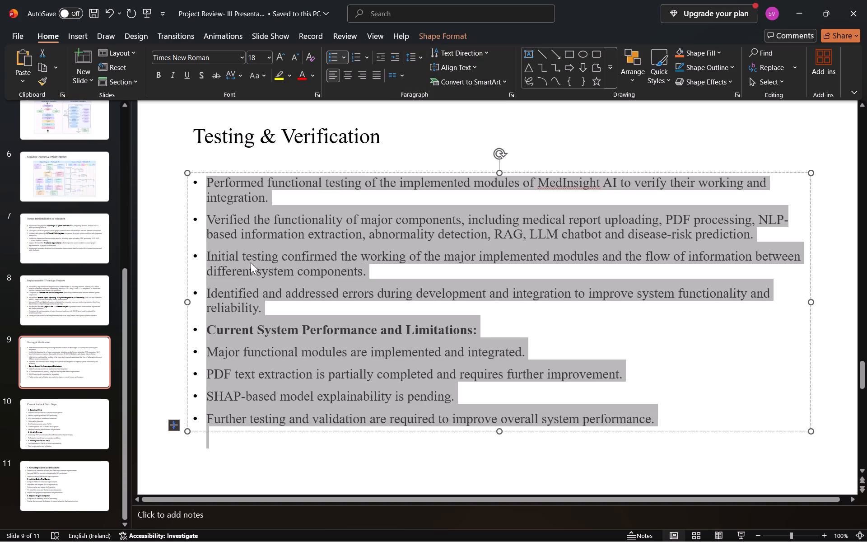
left_click(251, 264)
Set the line spacing of the whole list on the Current Status & Next Steps slide to 1.0.
left_click(70, 418)
left_click(258, 266)
key("ctrl+a")
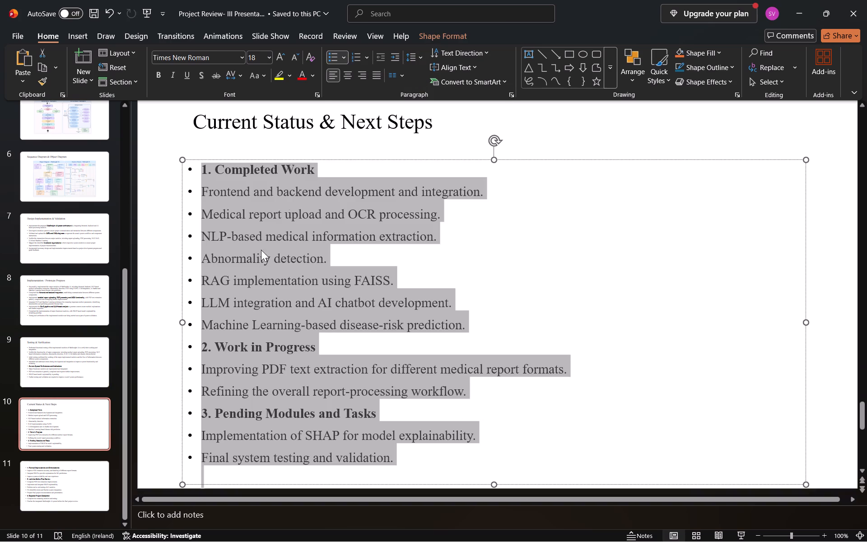
left_click(420, 62)
left_click(420, 75)
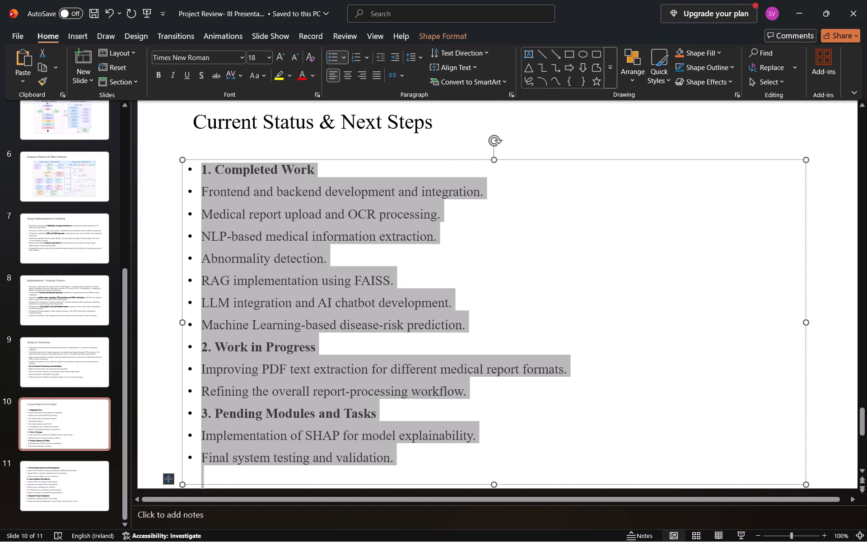
left_click(261, 255)
Set the line spacing of the whole list on the final slide, starting with Planned Improvements and Enhancements, to 1.0.
left_click(68, 471)
left_click(299, 282)
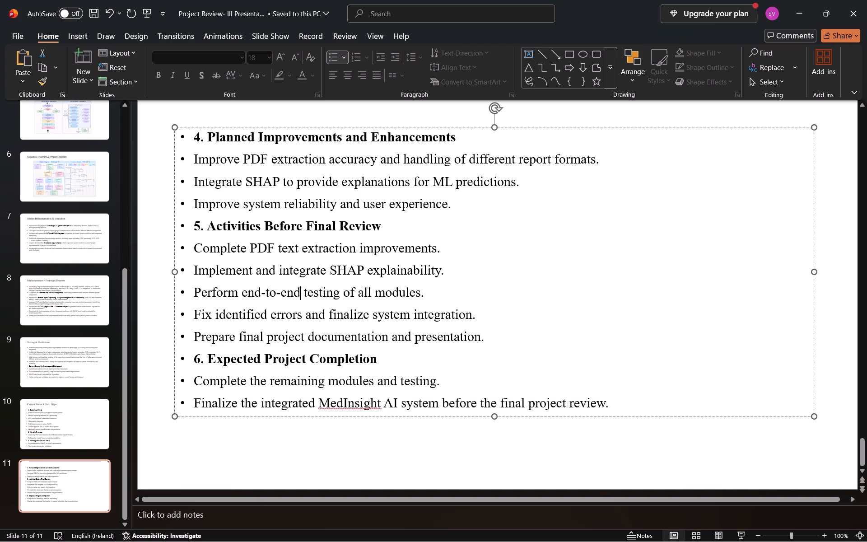
key("ctrl+a")
left_click(417, 58)
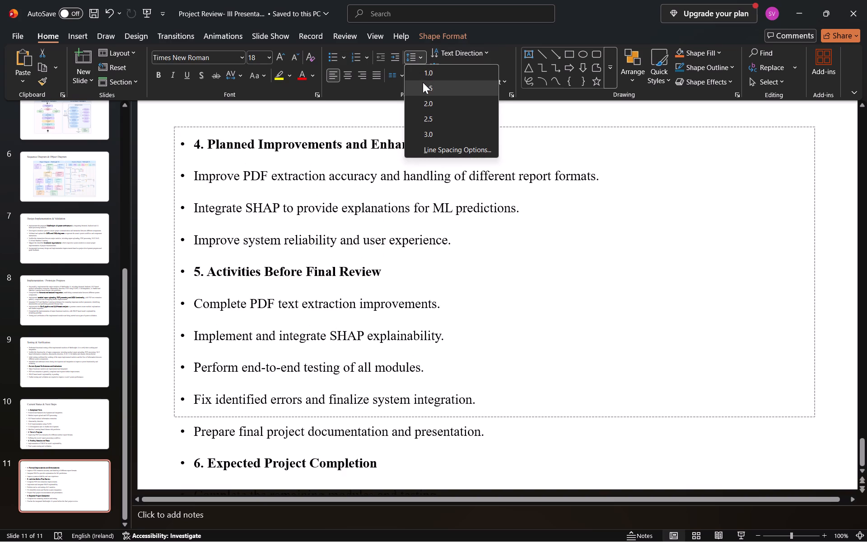
left_click(428, 72)
Reapply 1.0 line spacing to the whole Current Status & Next Steps list and save the presentation.
scroll(90, 378, "down", 2)
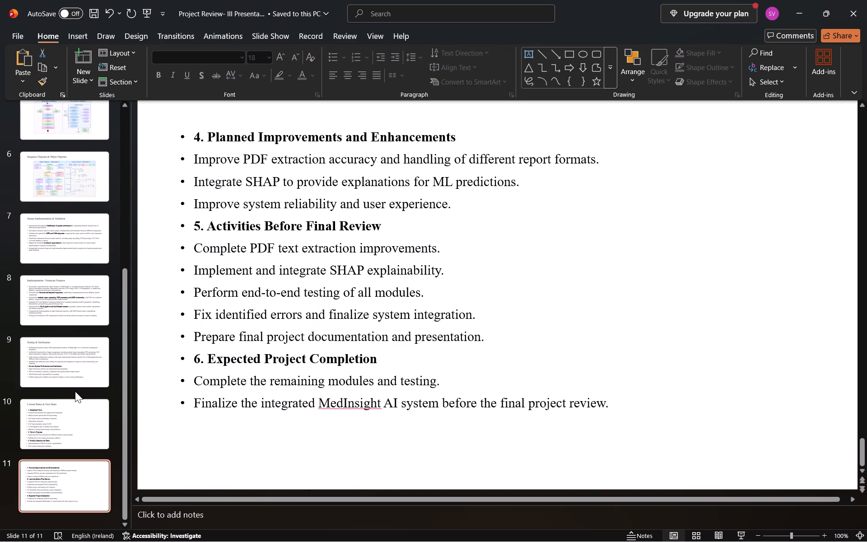
scroll(70, 400, "down", 5)
left_click(65, 421)
scroll(65, 421, "down", 3)
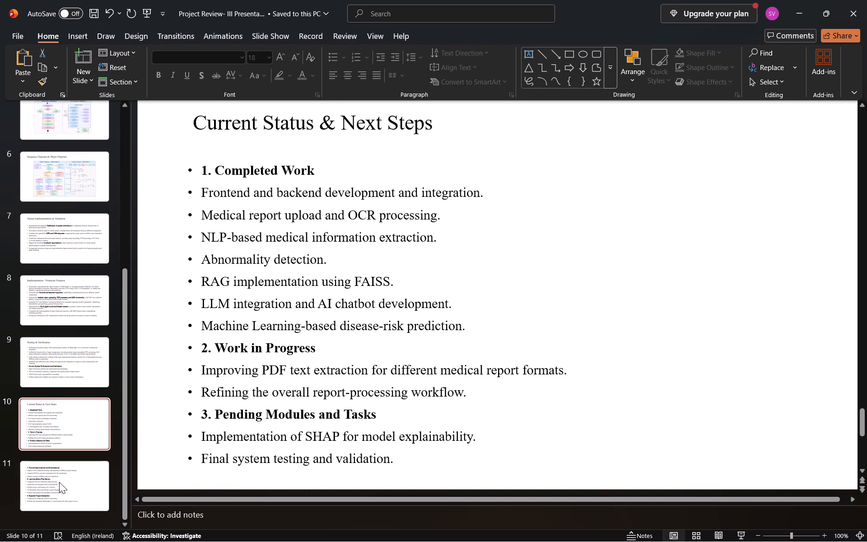
left_click(230, 332)
key("ctrl+a")
left_click(424, 55)
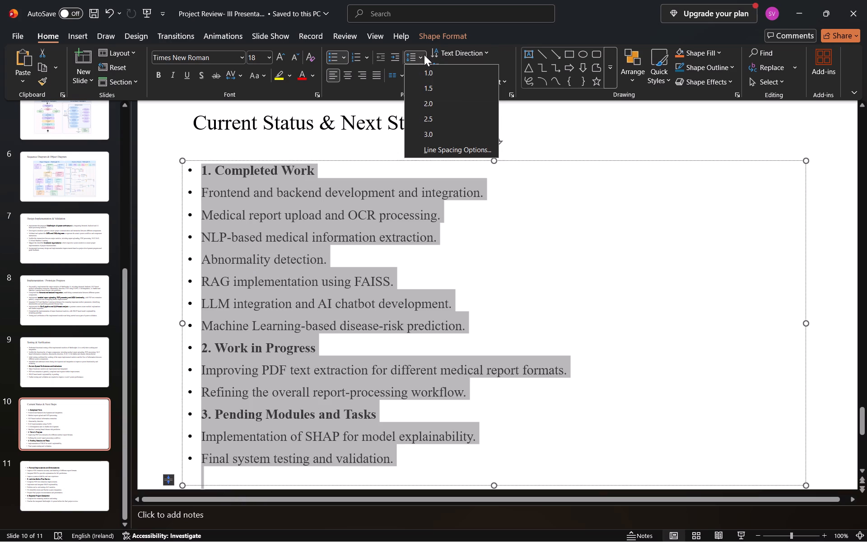
left_click(416, 75)
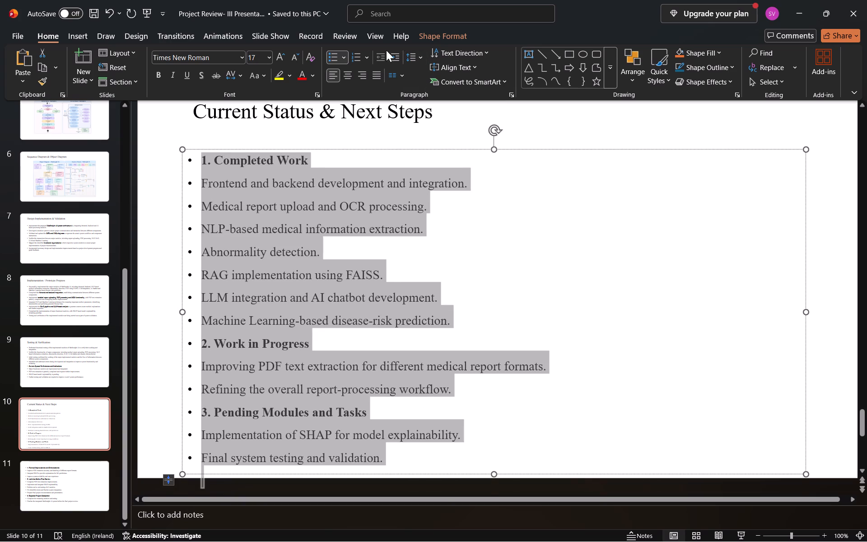
left_click(424, 59)
left_click(424, 59)
left_click(374, 313)
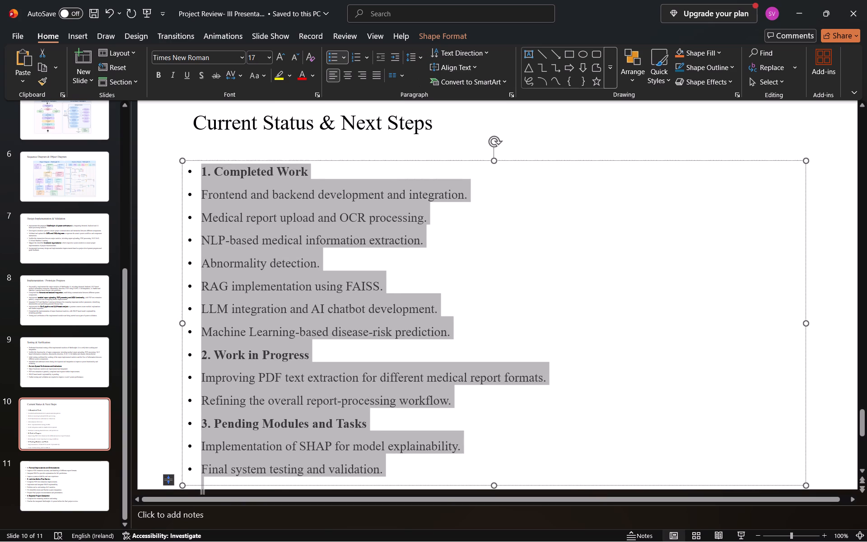
key("ctrl+s")
Reapply 1.0 line spacing to the whole list on the final slide and save the presentation.
left_click(33, 473)
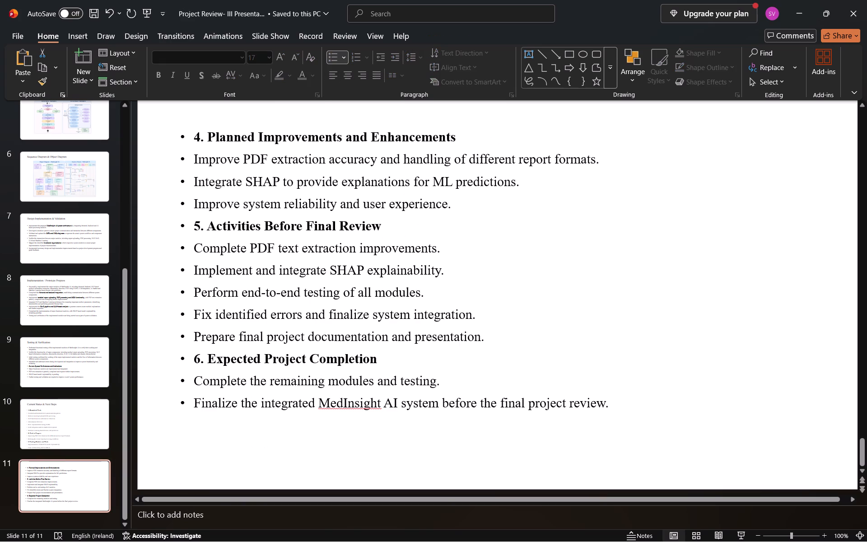
scroll(269, 323, "down", 1)
left_click(269, 323)
key("ctrl+s")
key("ctrl+a")
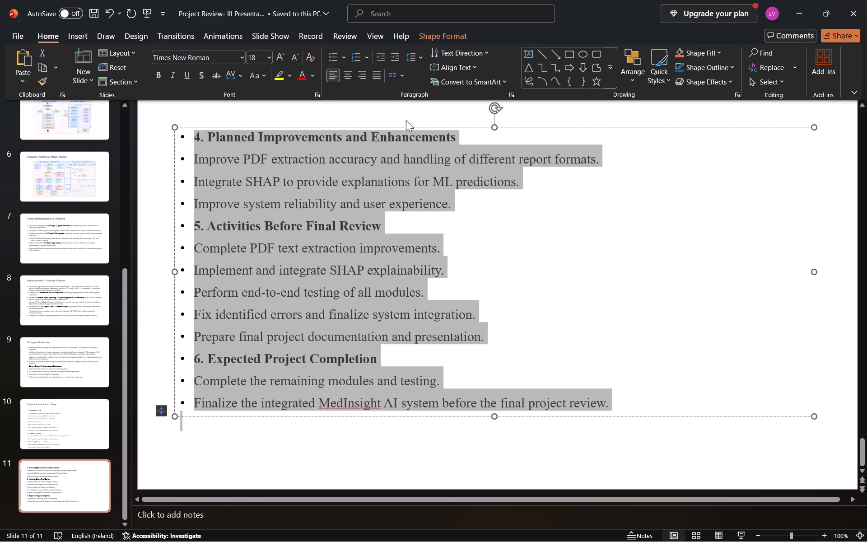
left_click(420, 56)
left_click(429, 71)
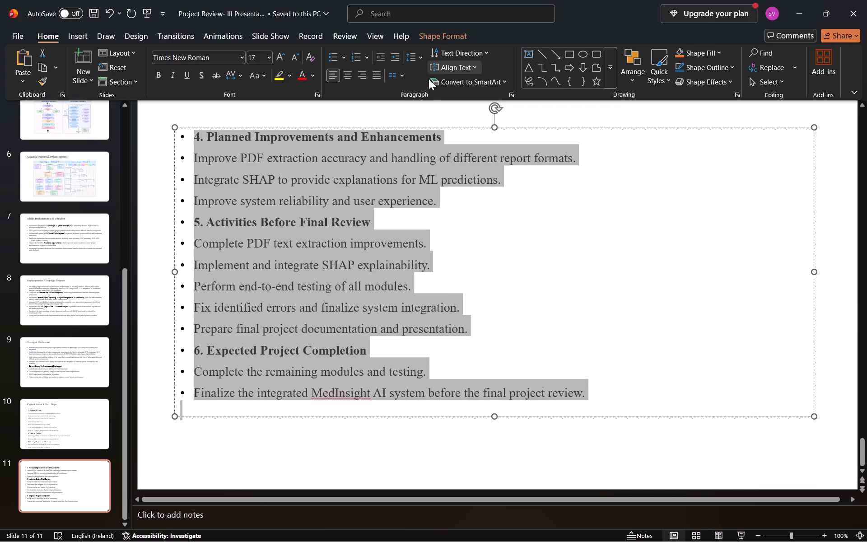
left_click(395, 172)
key("ctrl+s")
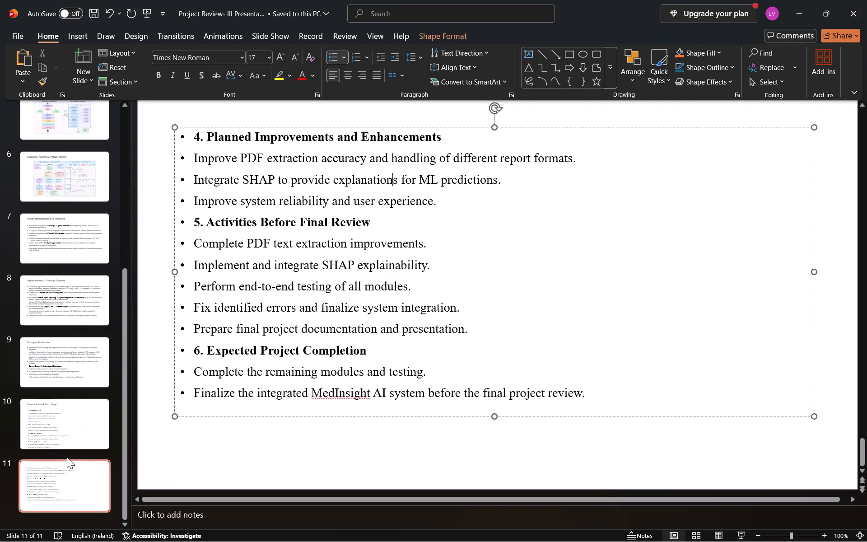
Check the line spacing of the Current Status & Next Steps list.
left_click(69, 422)
left_click(324, 258)
key("ctrl+a")
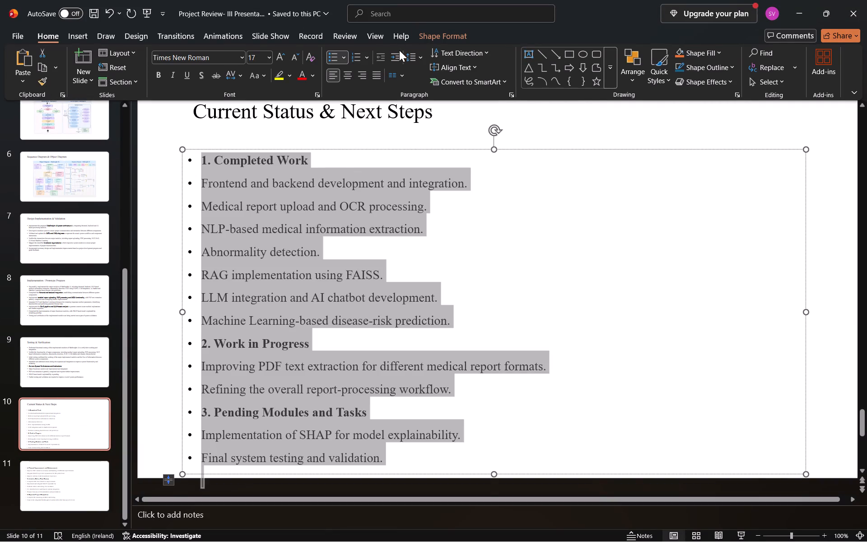
left_click(422, 57)
left_click(337, 192)
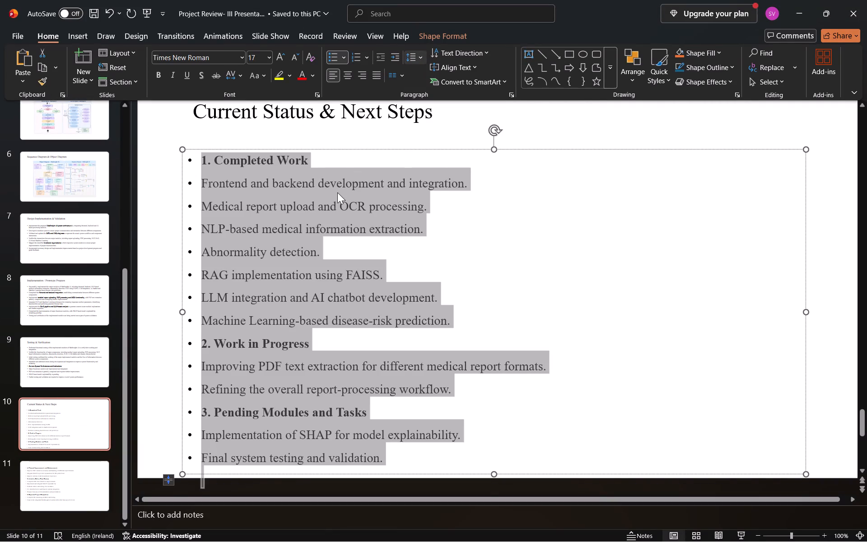
Save the presentation with the Current Status & Next Steps slide as it stands.
left_click(335, 201)
key("ctrl+s")
Reapply 1.0 line spacing to the whole list on the final slide and save the presentation.
left_click(41, 484)
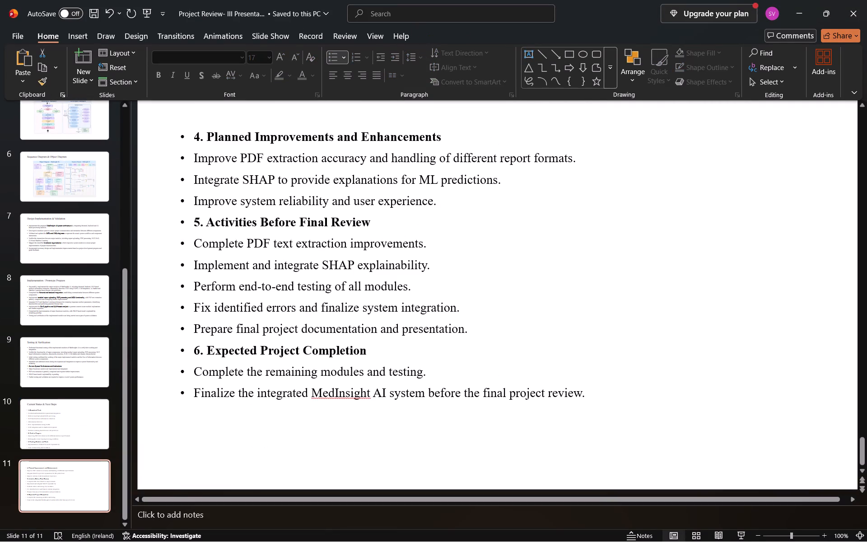
left_click(216, 312)
key("ctrl+a")
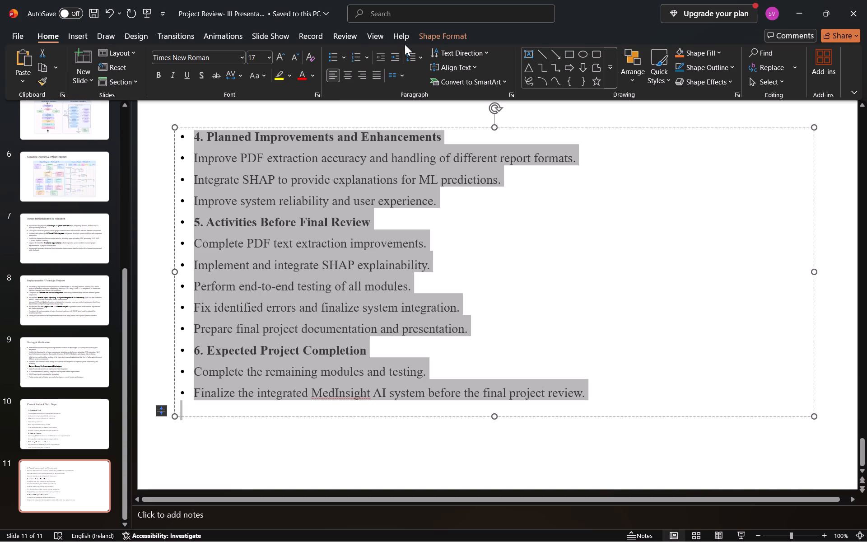
left_click(413, 55)
left_click(425, 75)
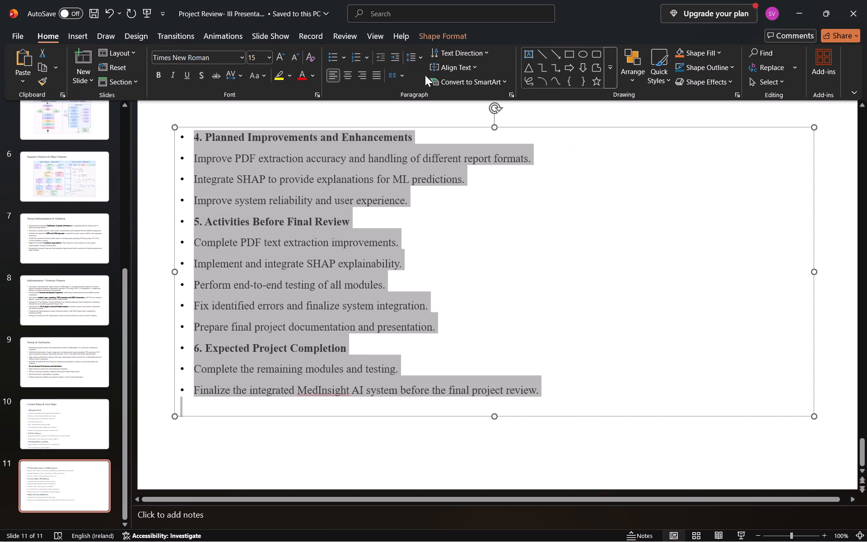
left_click(376, 187)
key("ctrl+s")
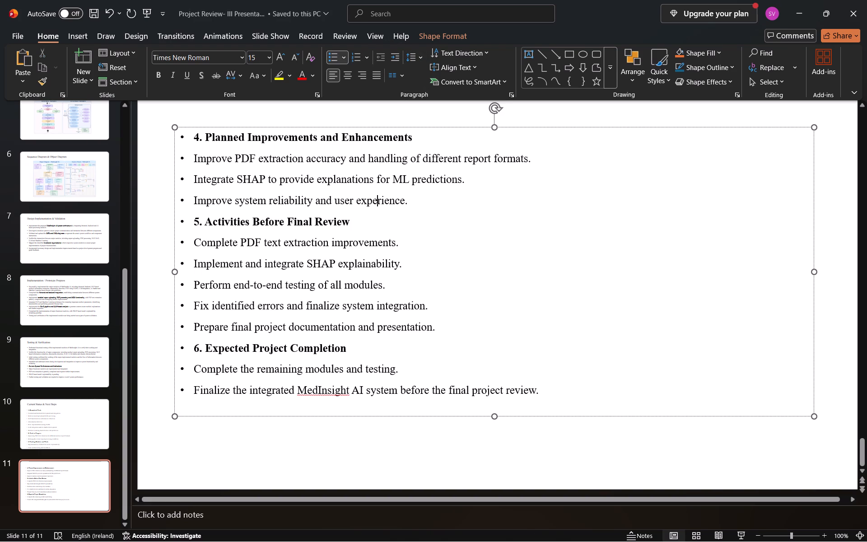
key("ctrl+s")
Stretch the final slide's list box downward by its bottom edge to give the text more room.
left_click(306, 364)
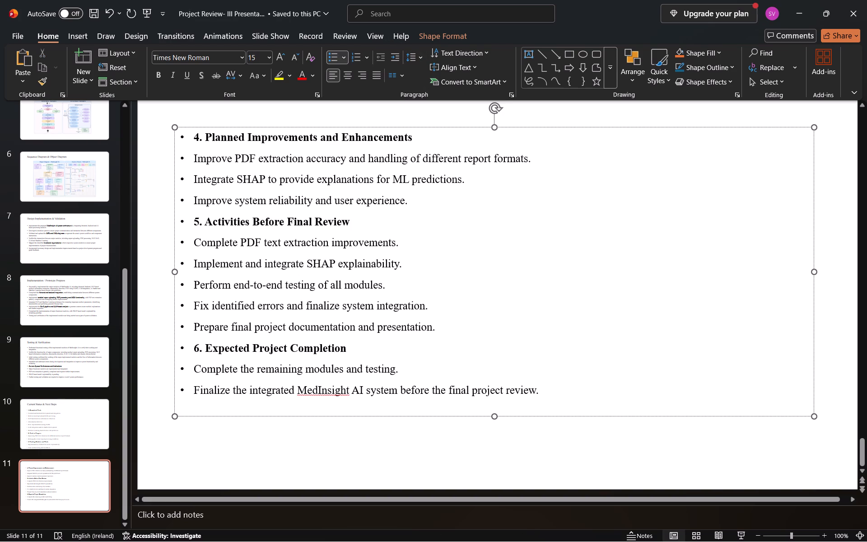
left_click_drag(497, 417, 498, 441)
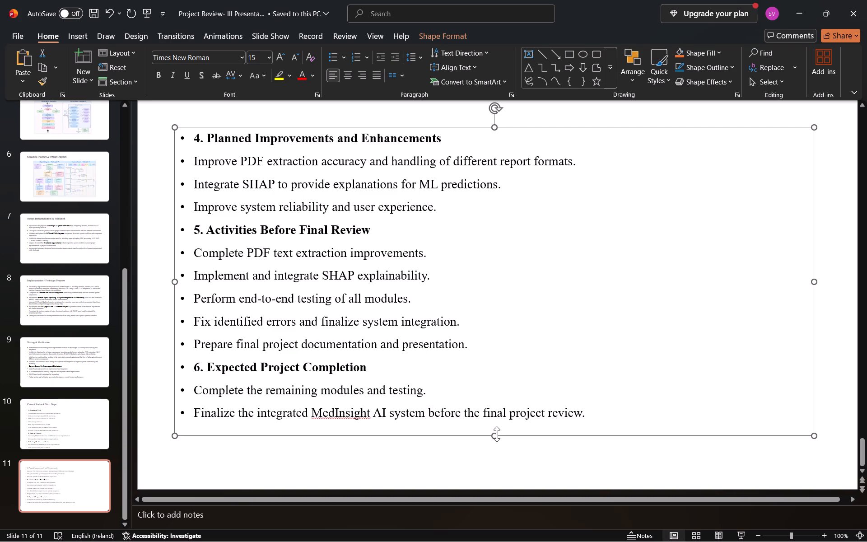
left_click_drag(497, 434, 497, 460)
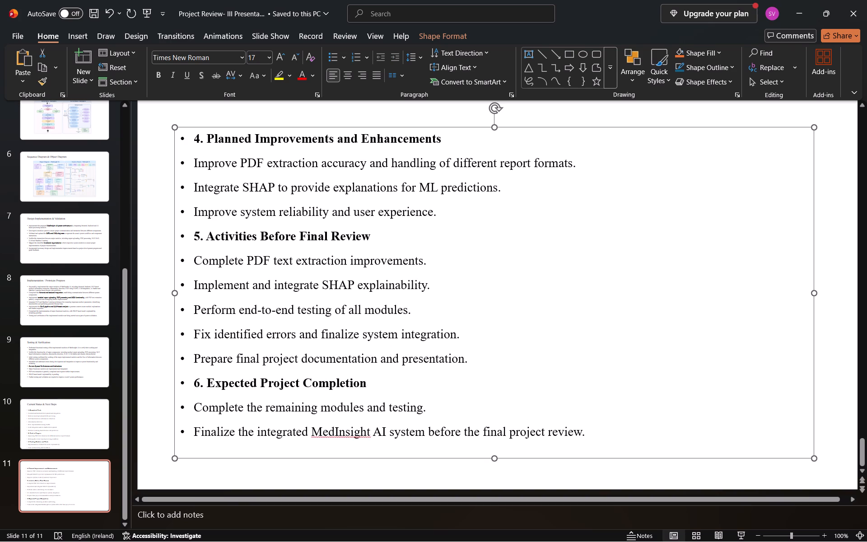
left_click_drag(493, 458, 493, 466)
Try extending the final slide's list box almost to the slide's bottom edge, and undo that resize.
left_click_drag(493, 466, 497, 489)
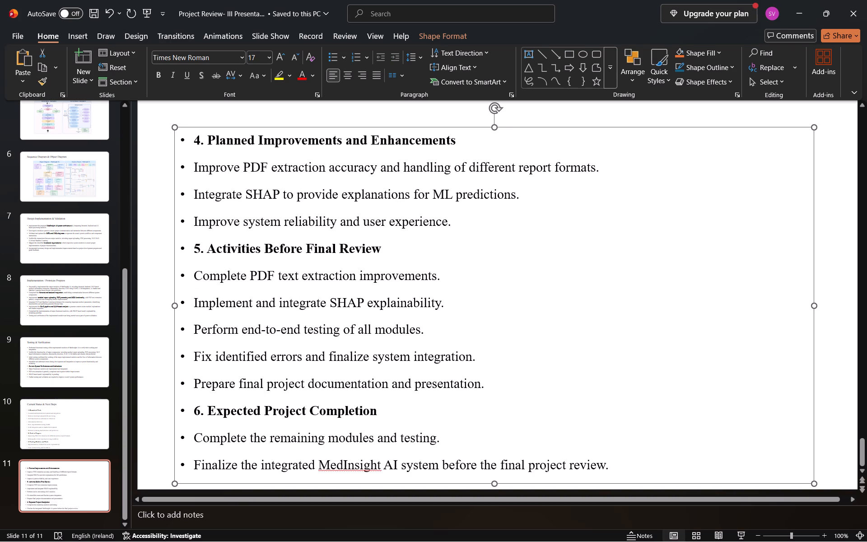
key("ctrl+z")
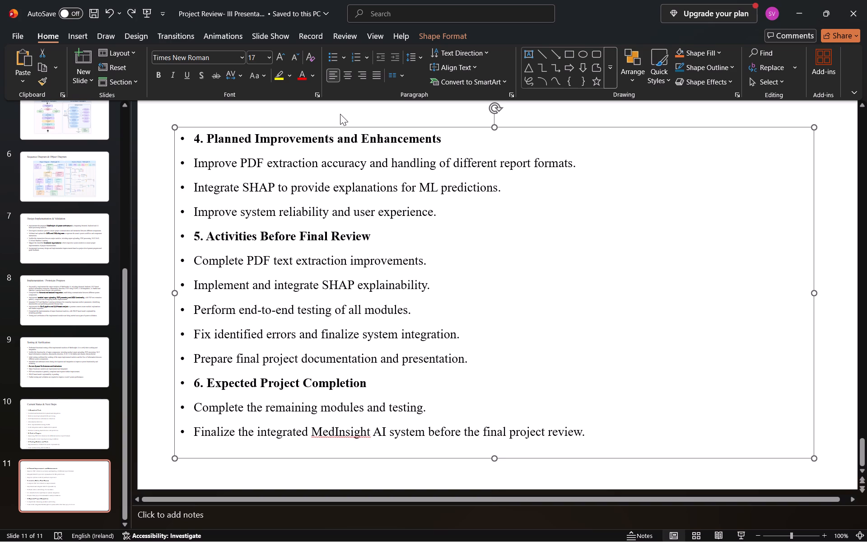
Reapply 1.0 line spacing to the whole list in the enlarged box on the final slide.
left_click(340, 114)
left_click(205, 142)
key("ctrl+a")
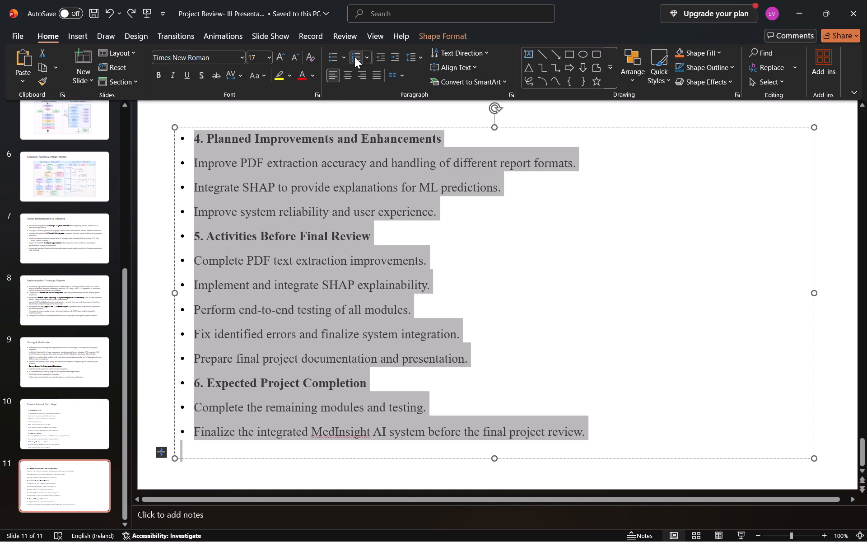
left_click(418, 67)
left_click(418, 59)
left_click(427, 74)
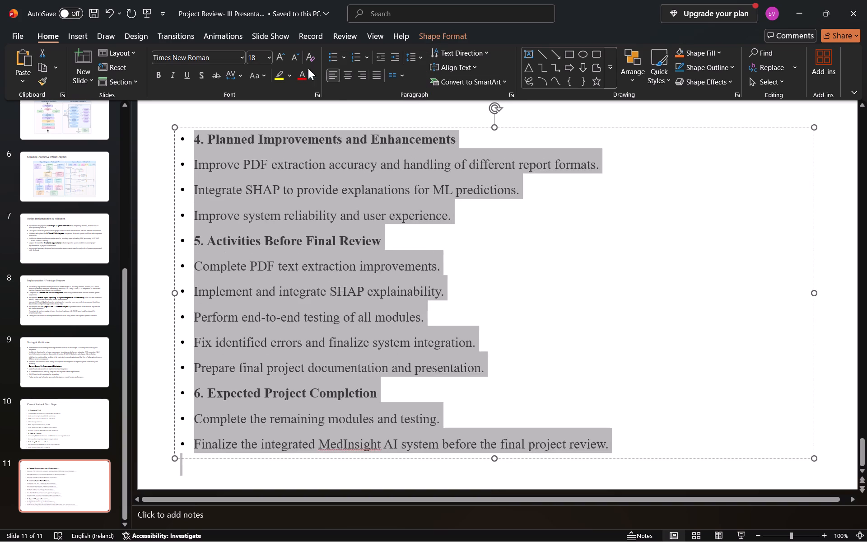
left_click(252, 225)
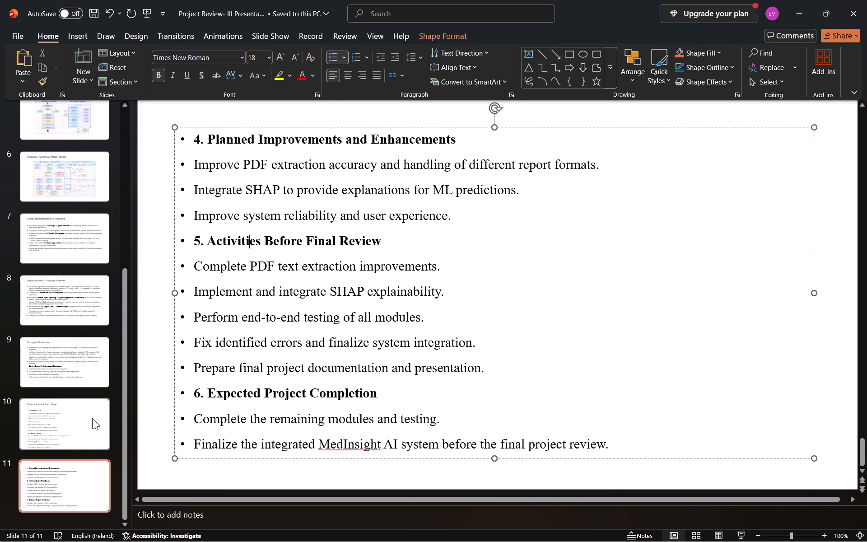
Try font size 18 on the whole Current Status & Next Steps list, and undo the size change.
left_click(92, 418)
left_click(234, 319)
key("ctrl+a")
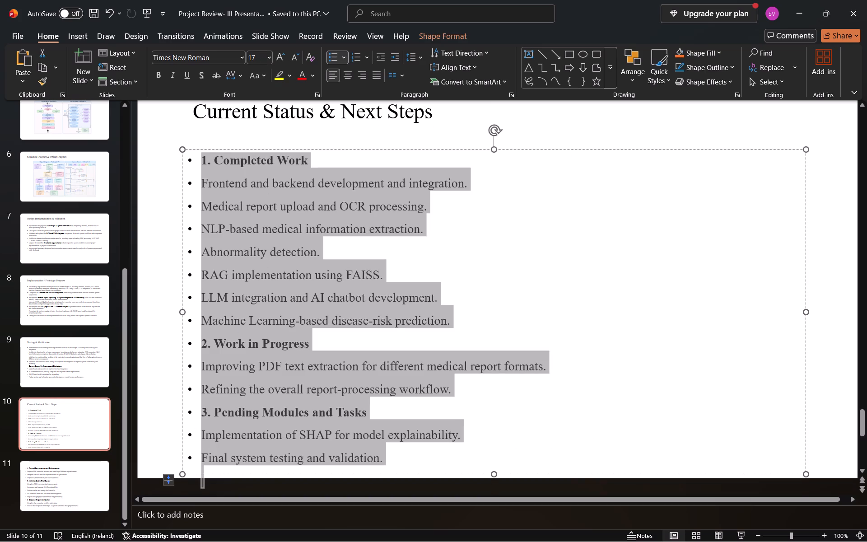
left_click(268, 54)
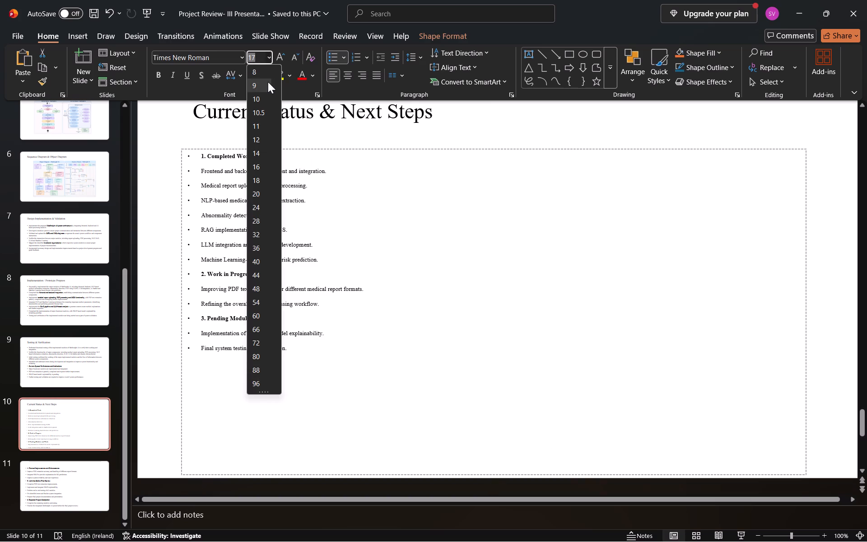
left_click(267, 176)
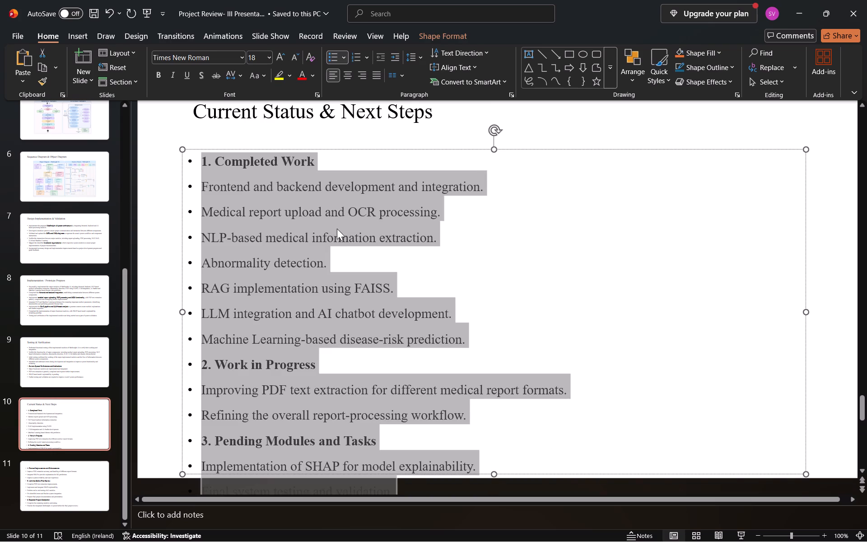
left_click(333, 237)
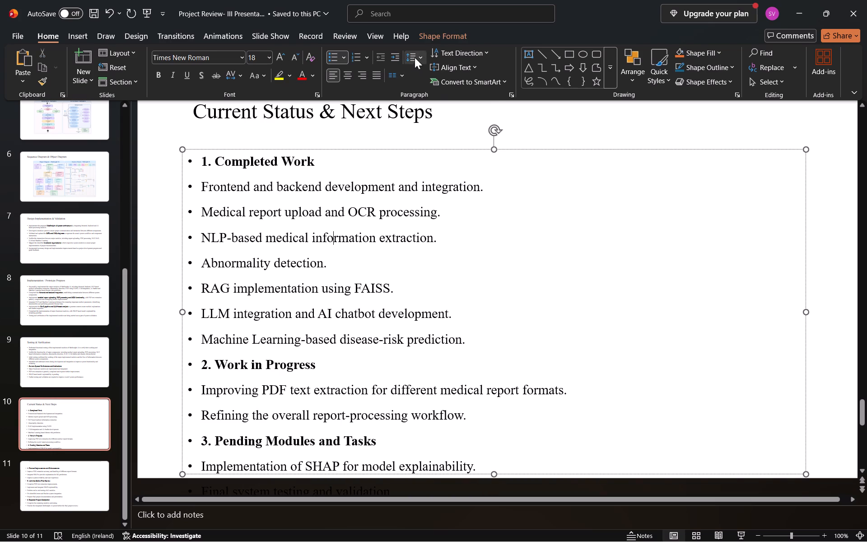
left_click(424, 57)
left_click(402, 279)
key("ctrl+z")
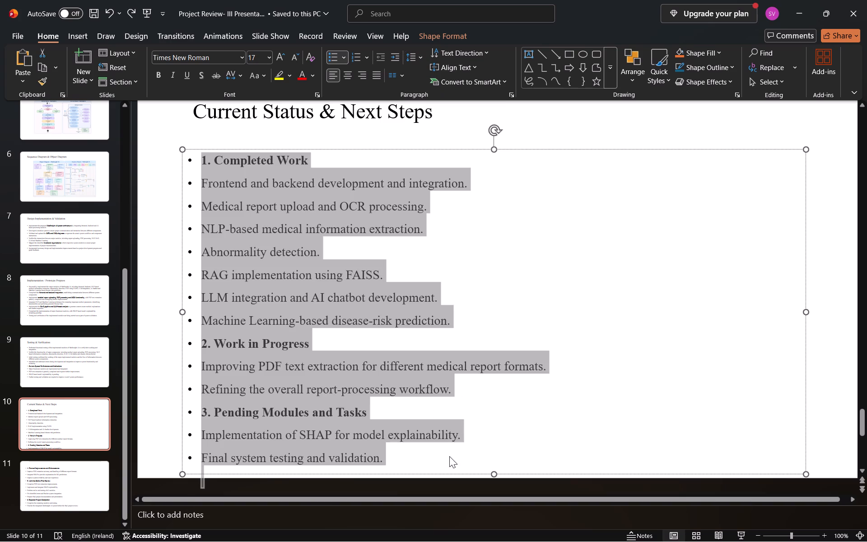
Move the Current Status & Next Steps list box slightly upward, closer to the slide title.
left_click(364, 452)
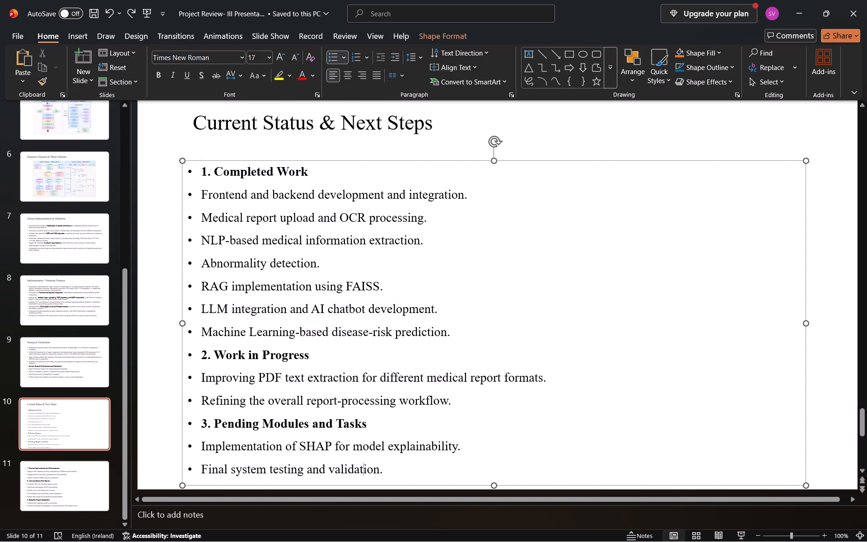
key("ctrl+a")
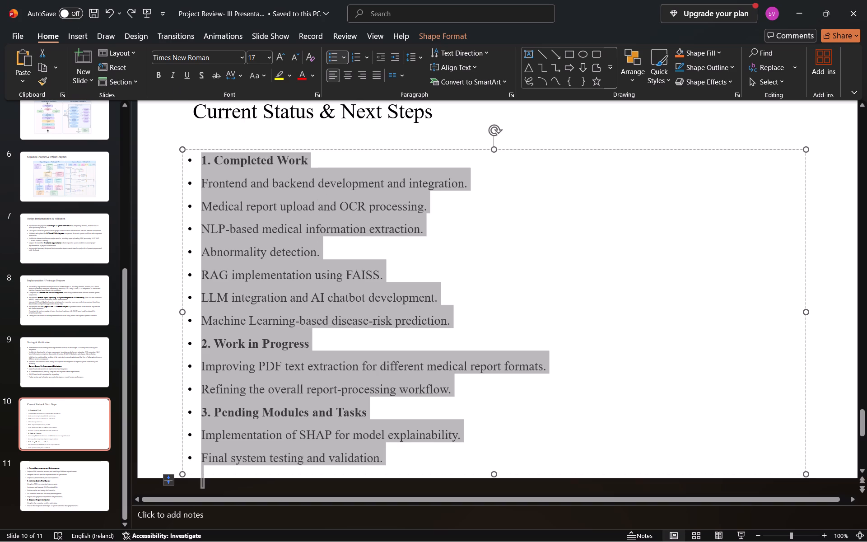
left_click(427, 149)
left_click_drag(437, 162, 435, 154)
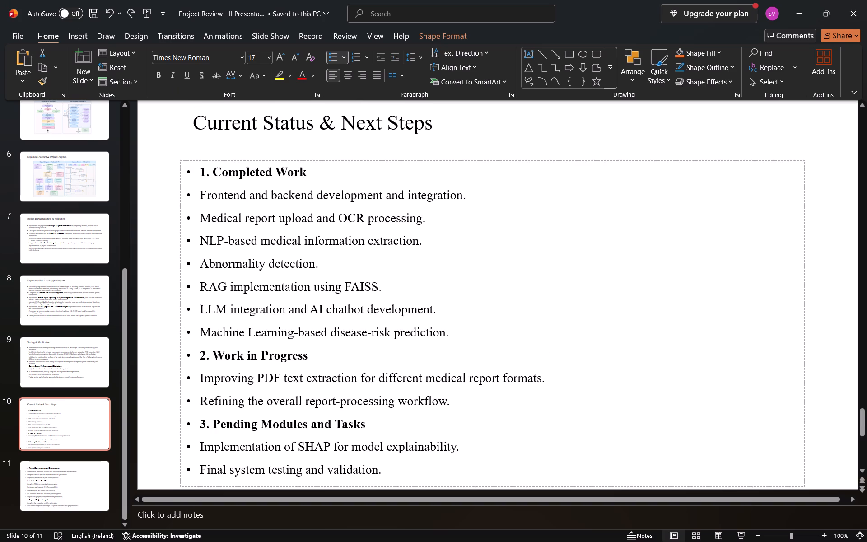
left_click_drag(435, 154, 443, 153)
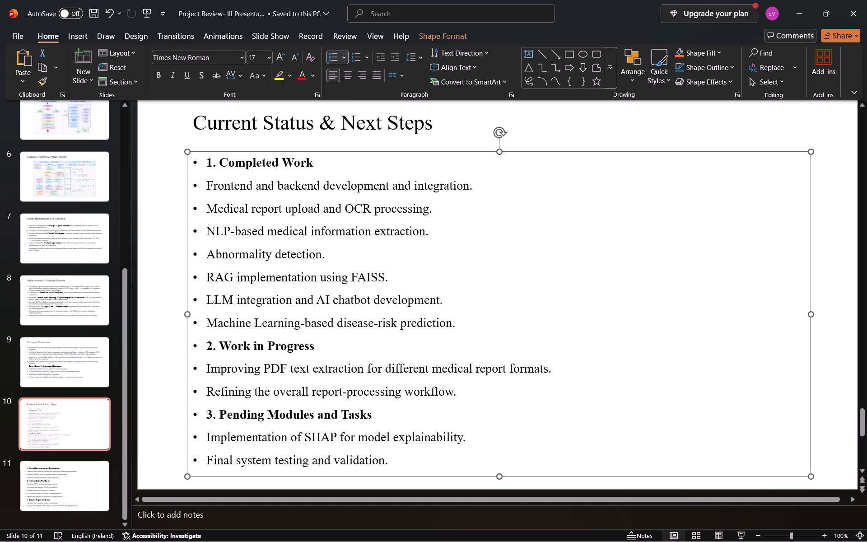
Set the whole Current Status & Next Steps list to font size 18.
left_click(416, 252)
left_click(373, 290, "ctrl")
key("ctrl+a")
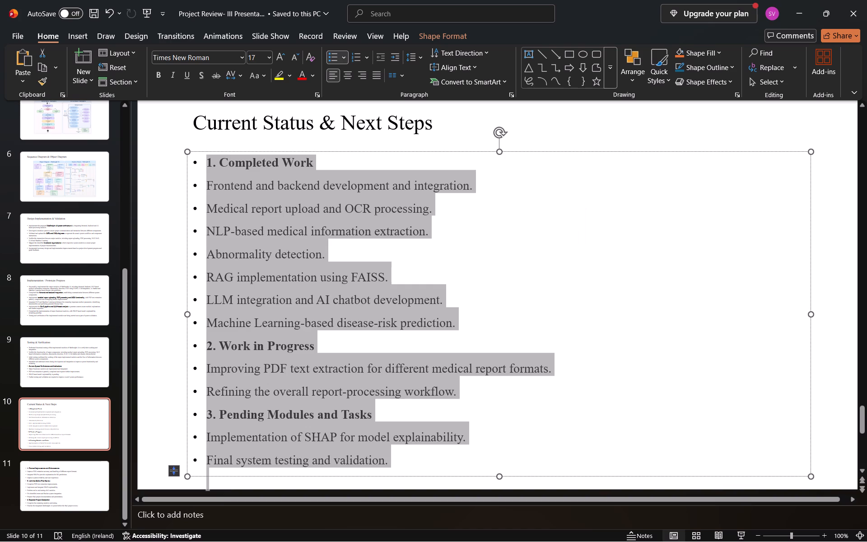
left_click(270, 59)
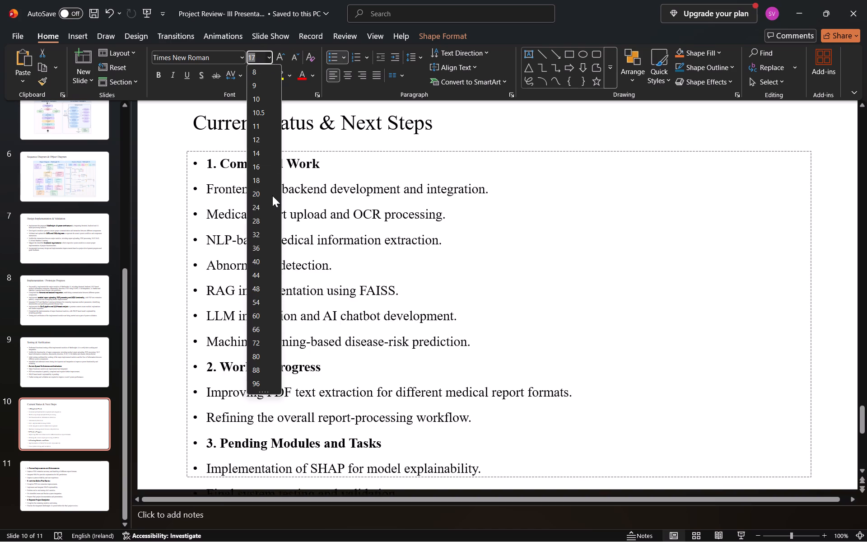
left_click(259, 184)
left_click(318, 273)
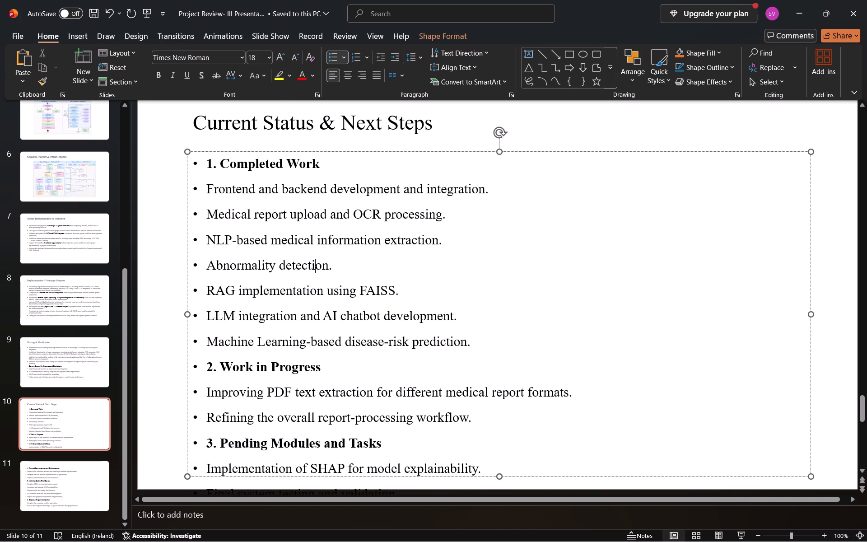
Stretch the Current Status & Next Steps list box downward past the slide's bottom edge.
left_click(459, 286)
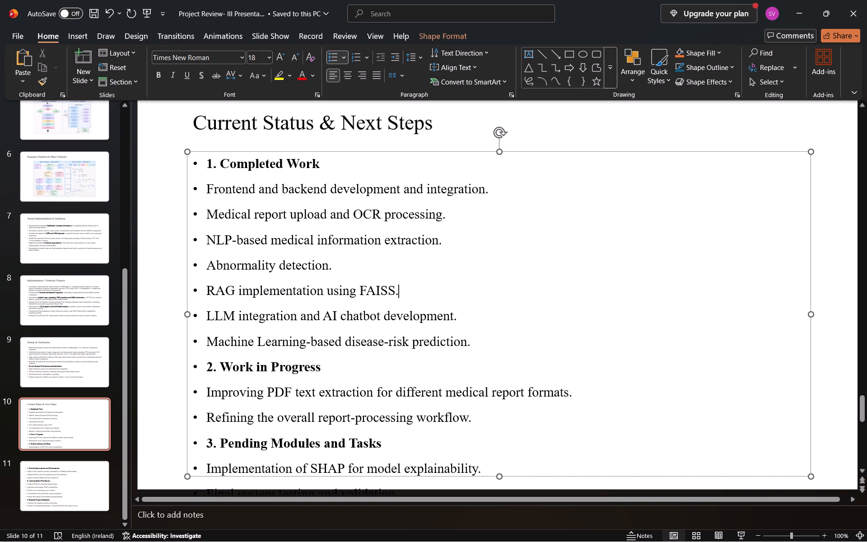
left_click_drag(502, 475, 507, 508)
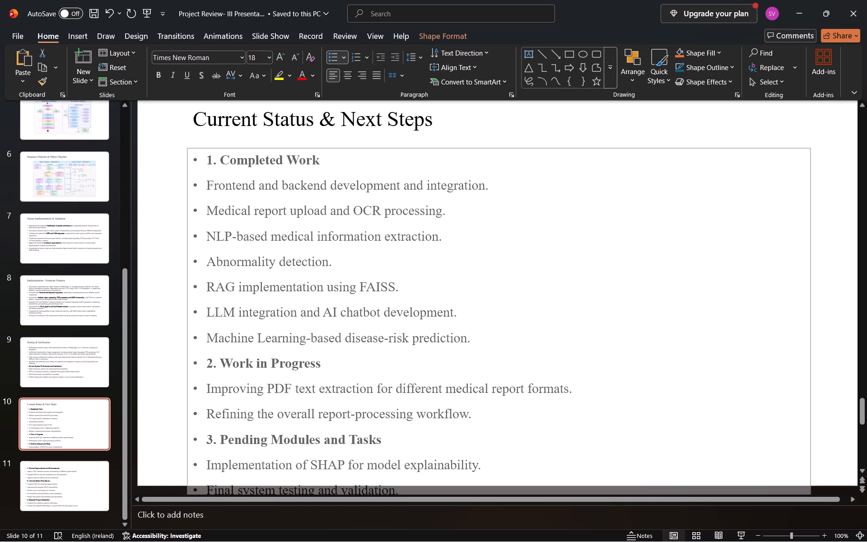
left_click_drag(507, 508, 508, 520)
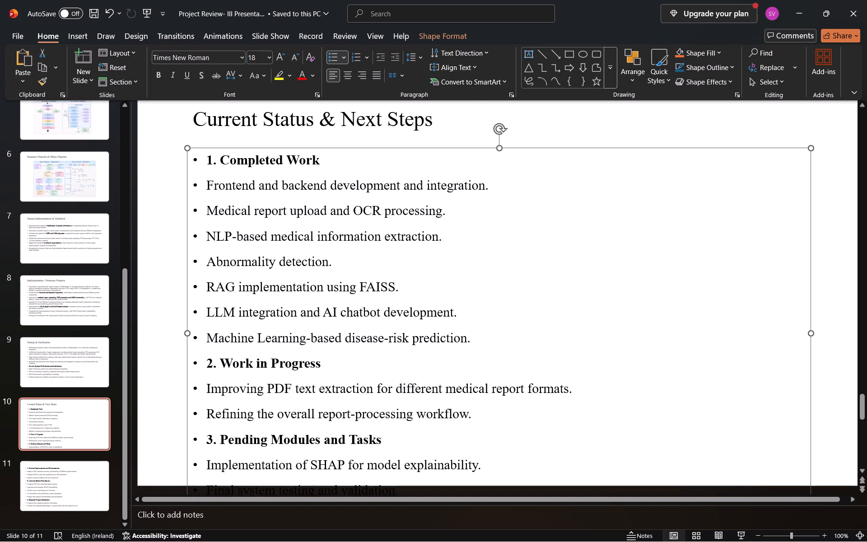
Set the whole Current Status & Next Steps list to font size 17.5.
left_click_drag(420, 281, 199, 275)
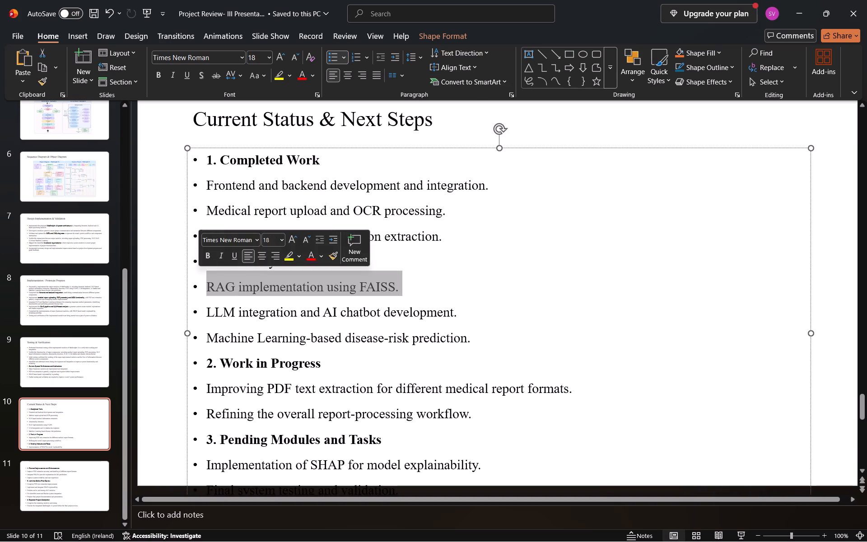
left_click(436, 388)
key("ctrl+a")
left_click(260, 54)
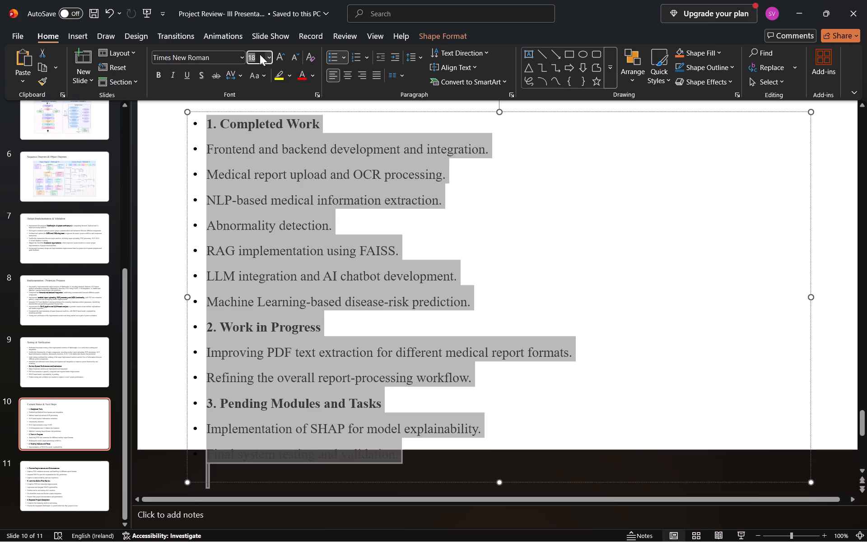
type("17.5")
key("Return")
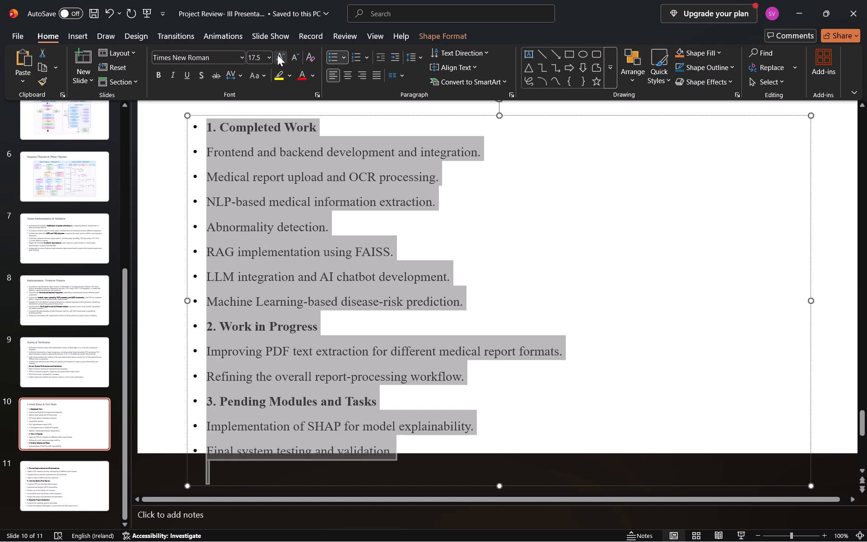
Set the whole Current Status & Next Steps list to font size 16.
left_click(266, 58)
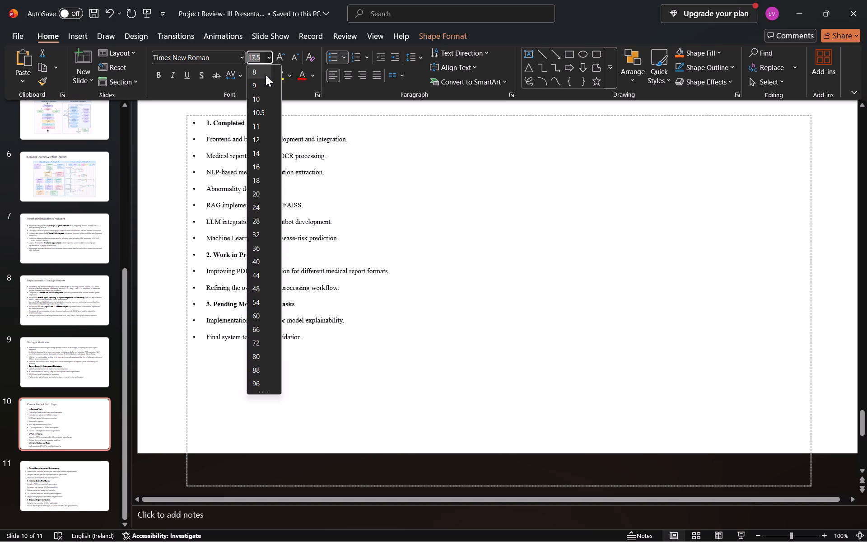
left_click(266, 165)
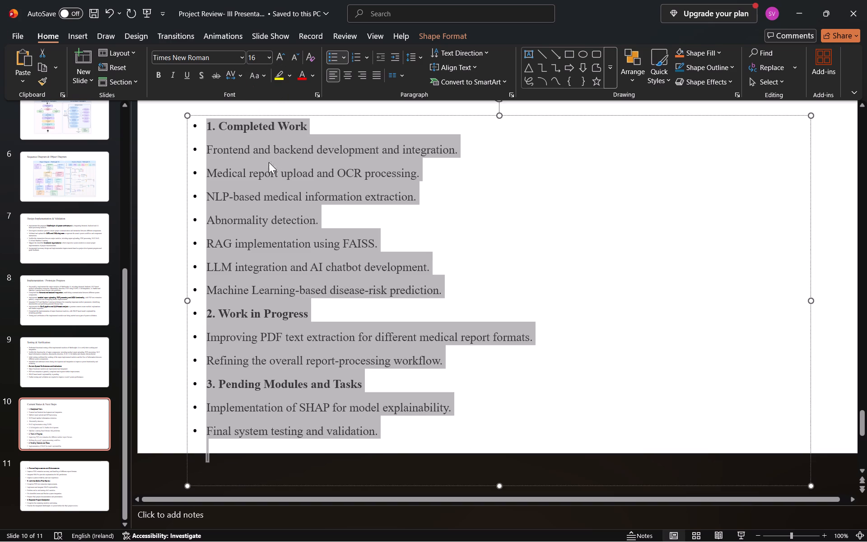
Set the whole Current Status & Next Steps list to font size 17.
left_click(263, 54)
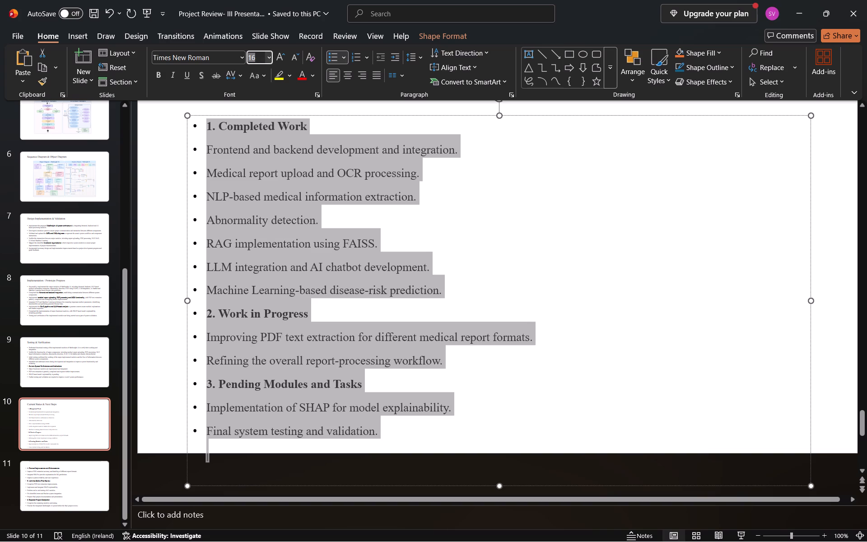
type("17")
key("Return")
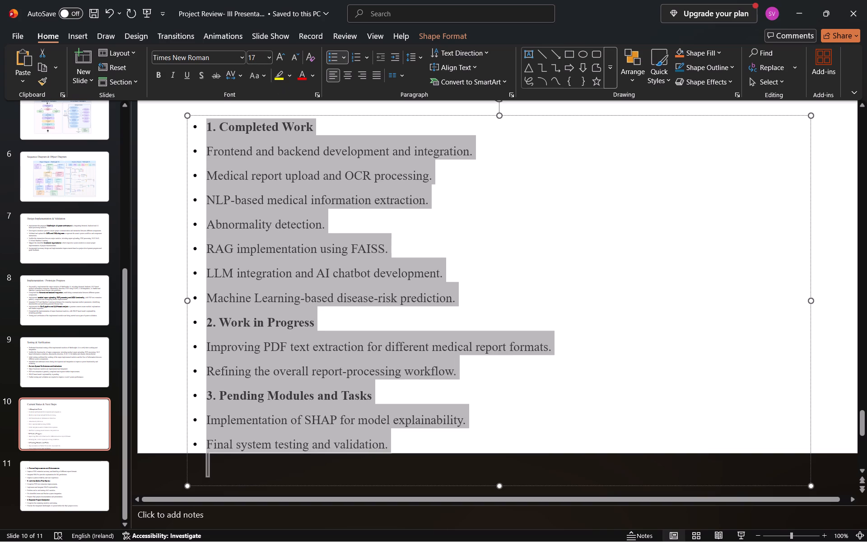
left_click(562, 331)
left_click(447, 435)
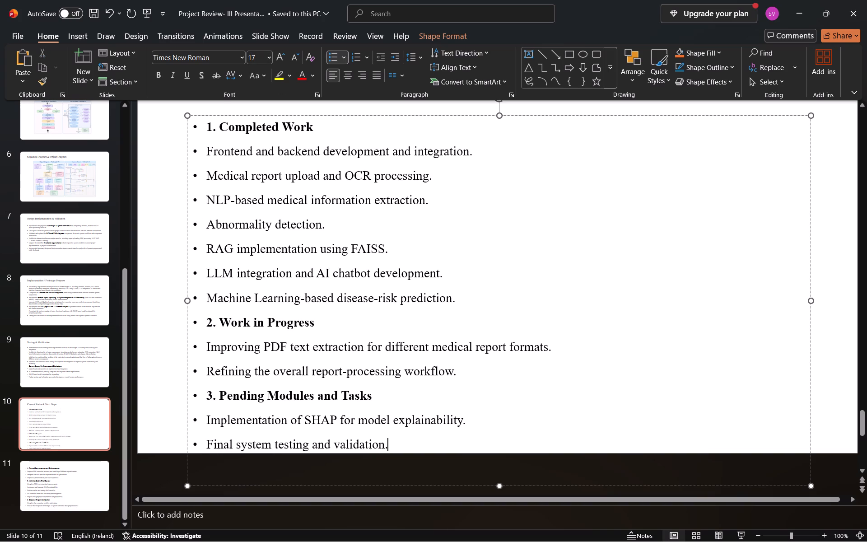
Set the line spacing of the whole list on slide 11 to 1.0 and save the presentation.
left_click(80, 467)
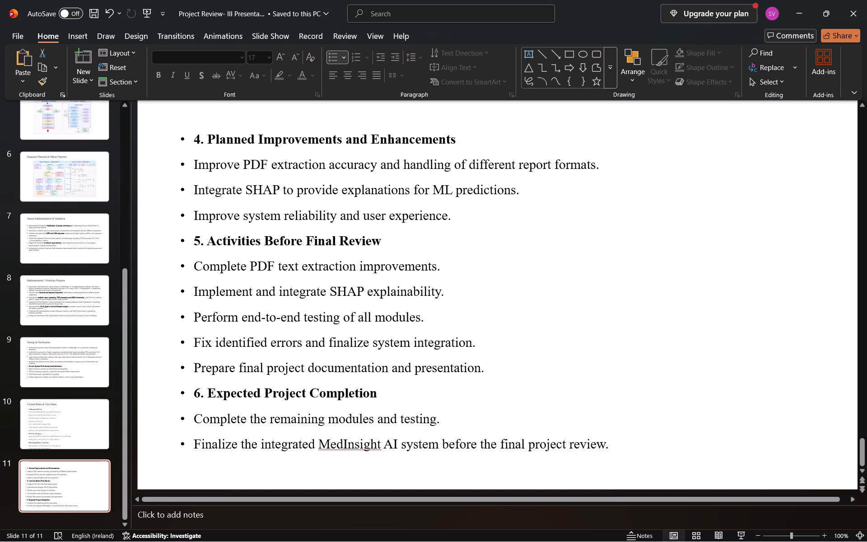
left_click(252, 431)
key("ctrl+a")
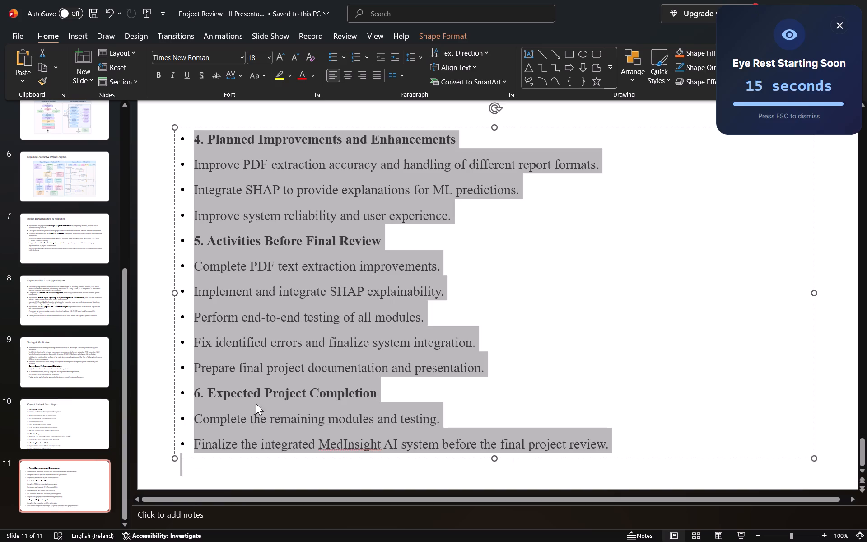
left_click(412, 62)
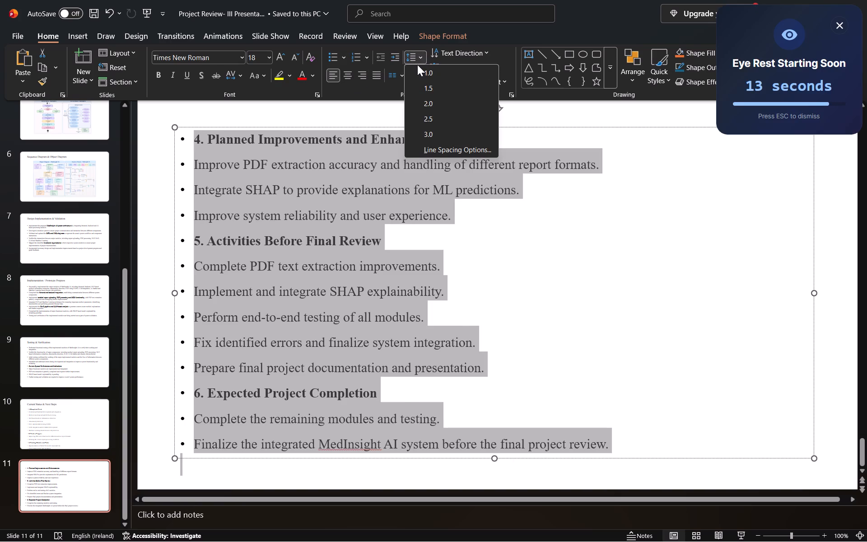
left_click(418, 70)
left_click(342, 249)
key("ctrl+s")
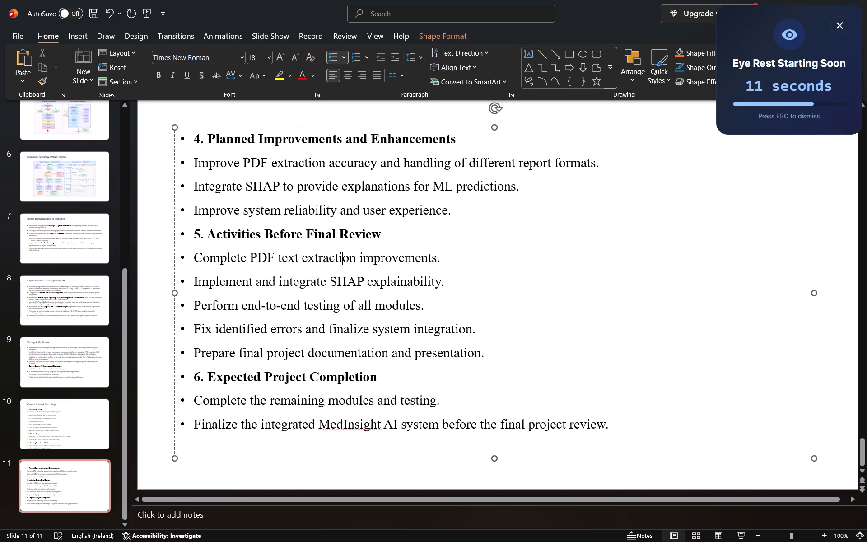
Set the line spacing of the whole Current Status & Next Steps list to 1.0 and save the presentation.
left_click(26, 435)
left_click(227, 309)
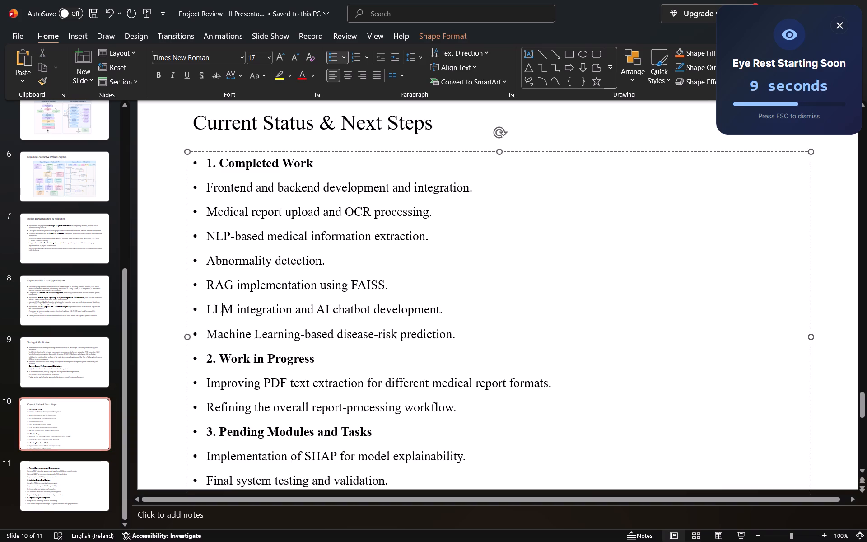
key("ctrl+a")
left_click(416, 55)
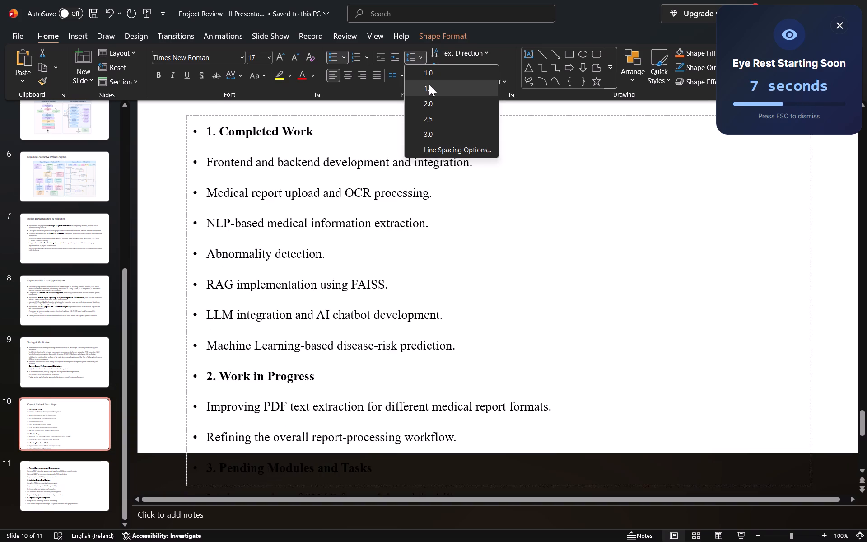
left_click(430, 79)
left_click(406, 198)
key("ctrl+s")
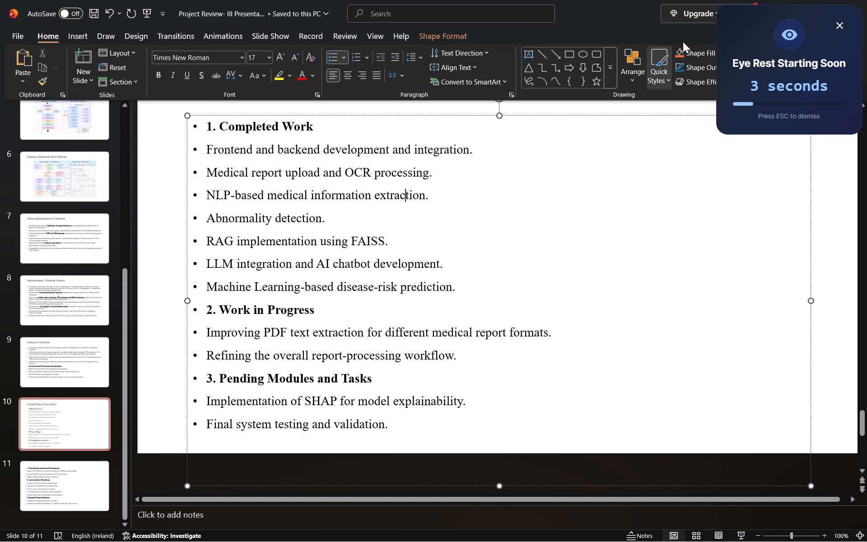
Dismiss the eye rest reminder.
left_click(831, 29)
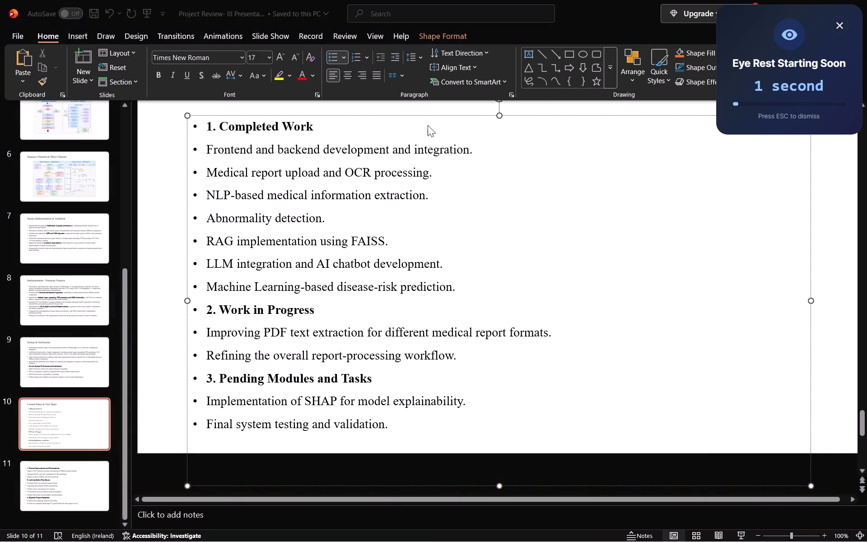
left_click(838, 30)
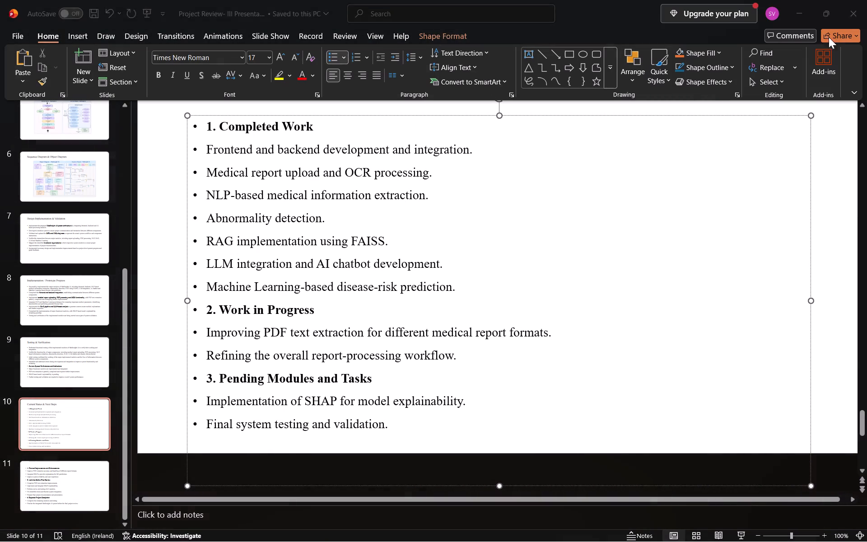
Set font size 18 at the word "extraction" in slide 10's NLP bullet and save the presentation.
left_click(267, 58)
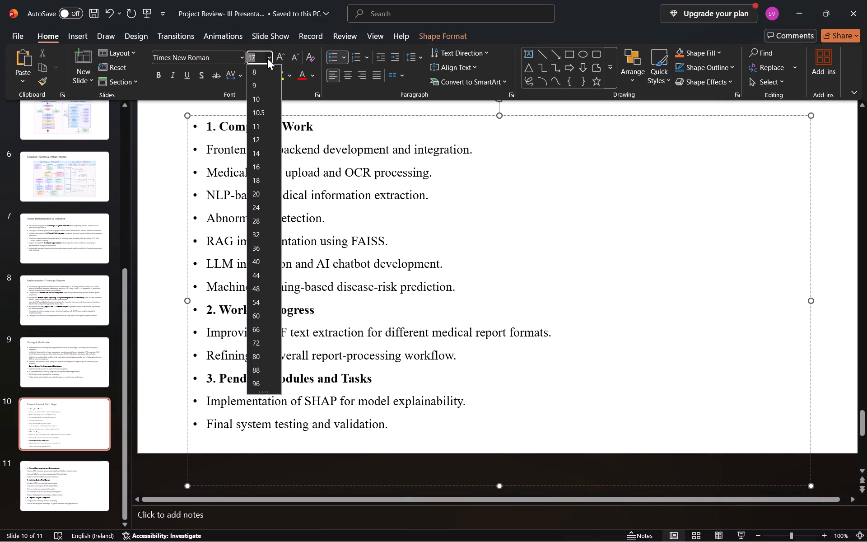
left_click(264, 180)
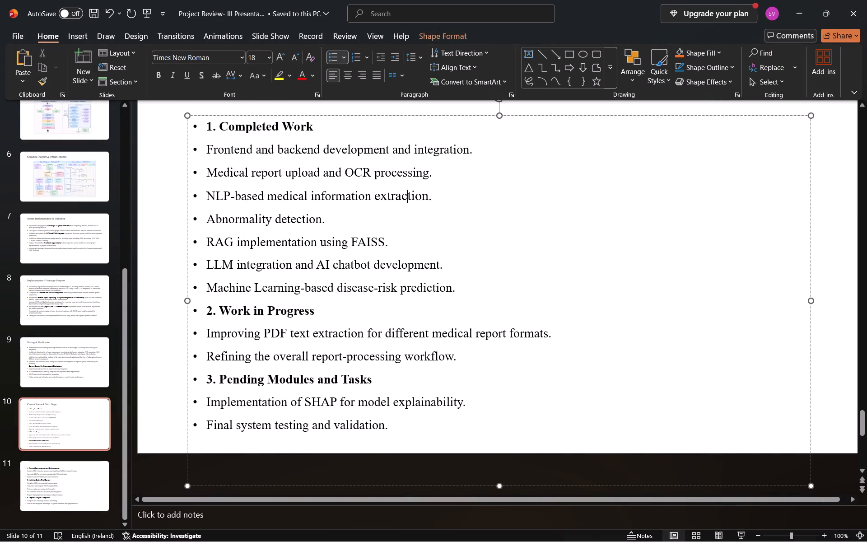
left_click(511, 353)
key("ctrl+s")
Set the line spacing of the whole Testing & Verification bullet list on slide 9 to 1.0.
left_click(28, 369)
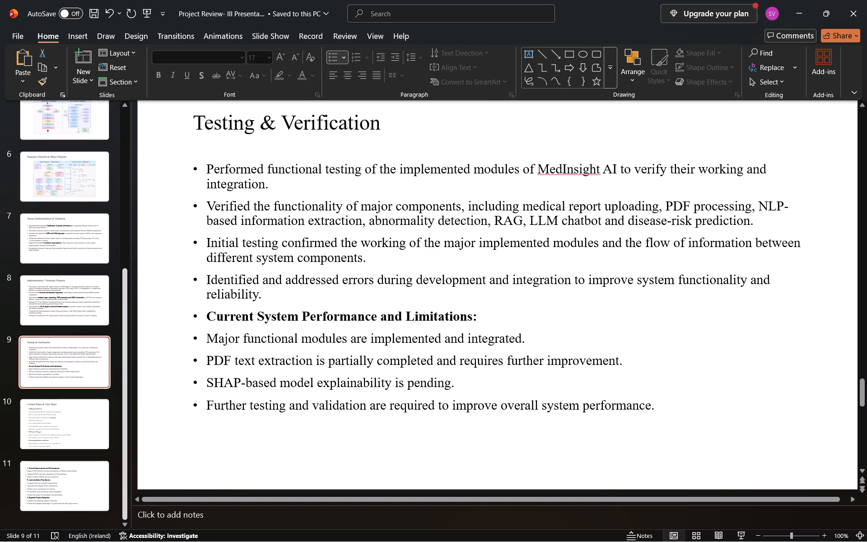
left_click(350, 384)
key("ctrl+a")
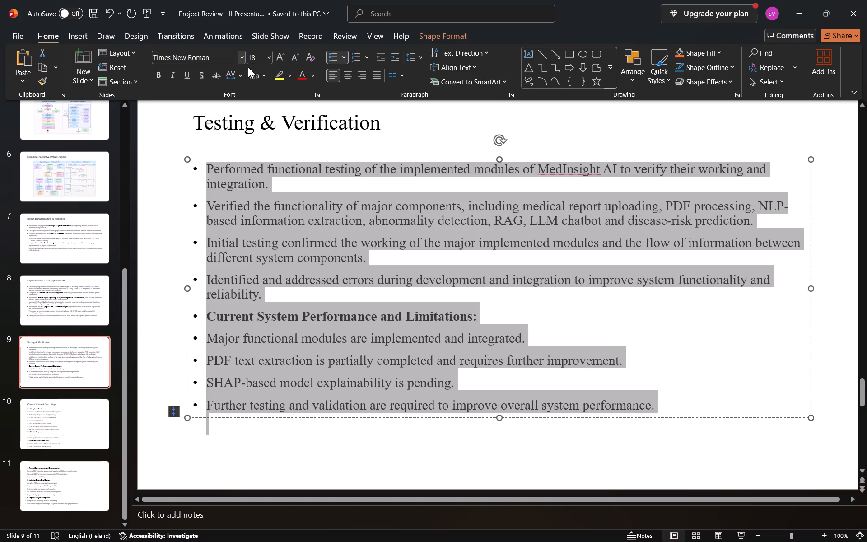
left_click(424, 56)
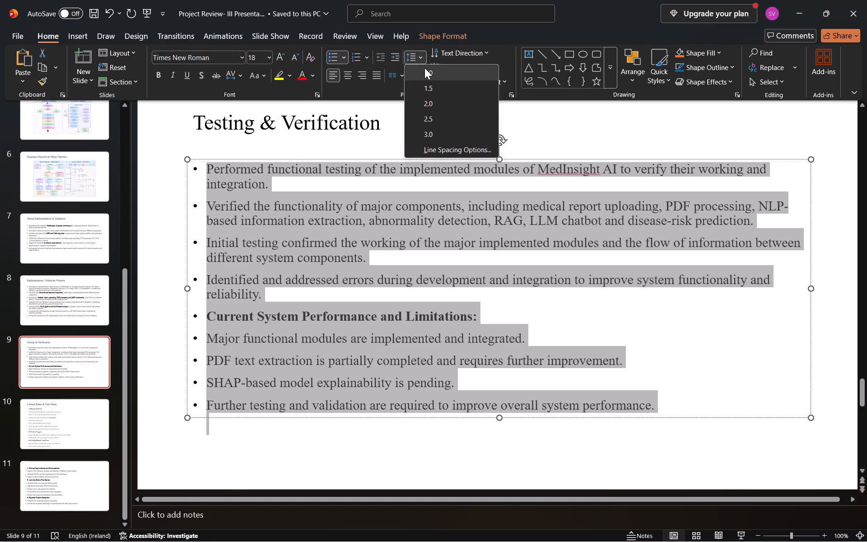
left_click(424, 68)
left_click(423, 217)
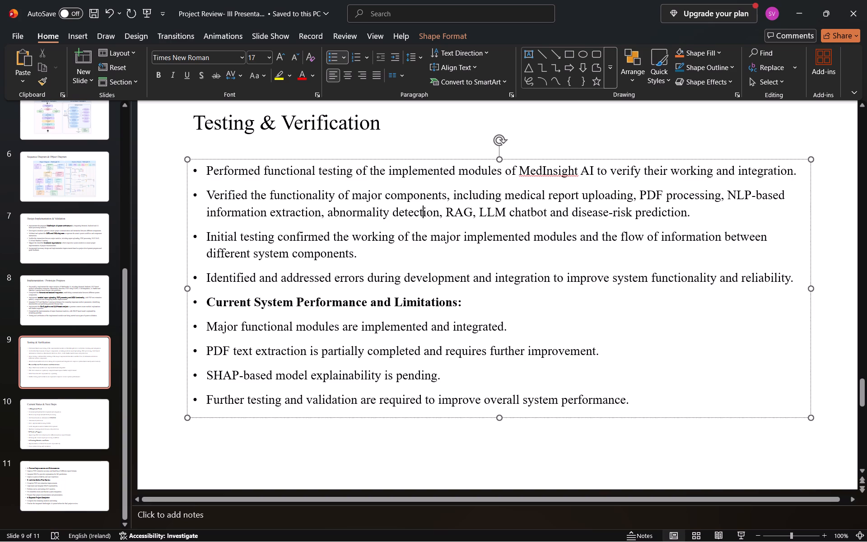
Set the whole Testing & Verification bullet list to font size 18 and save the presentation.
left_click(286, 306)
key("ctrl+a")
left_click(268, 57)
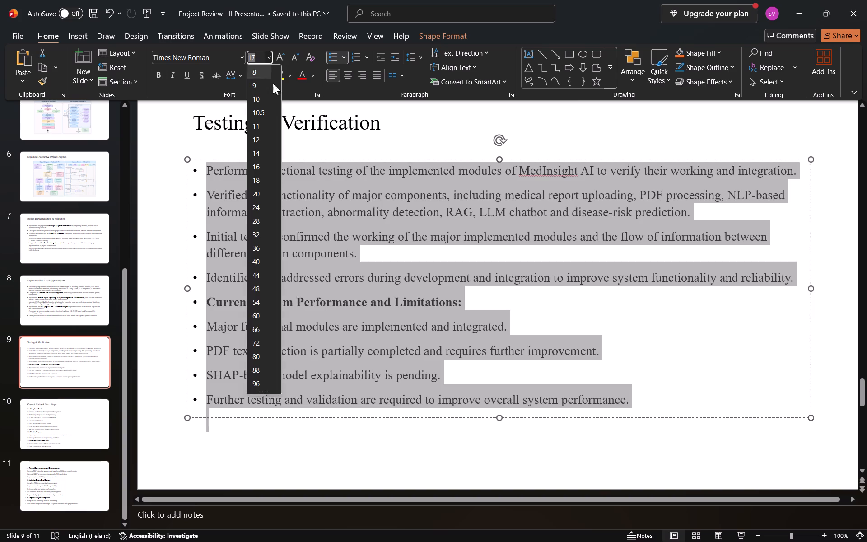
left_click(266, 177)
left_click(342, 236)
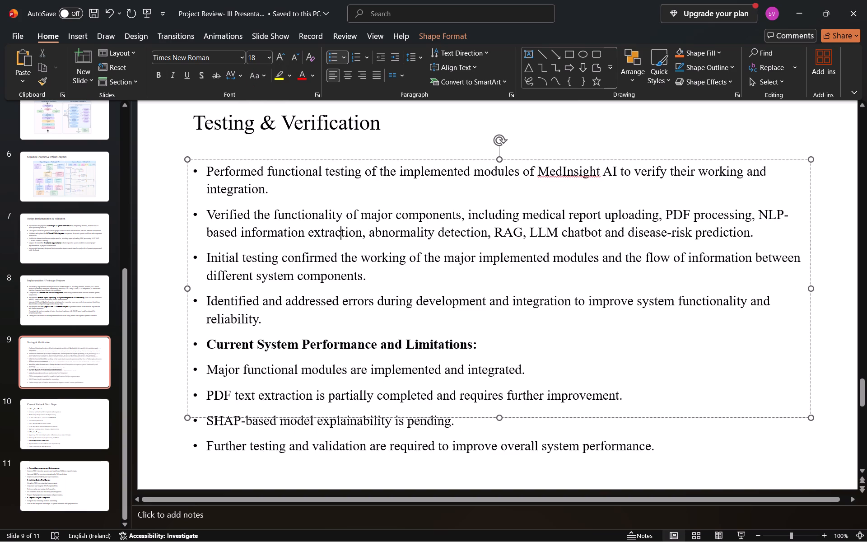
key("ctrl+s")
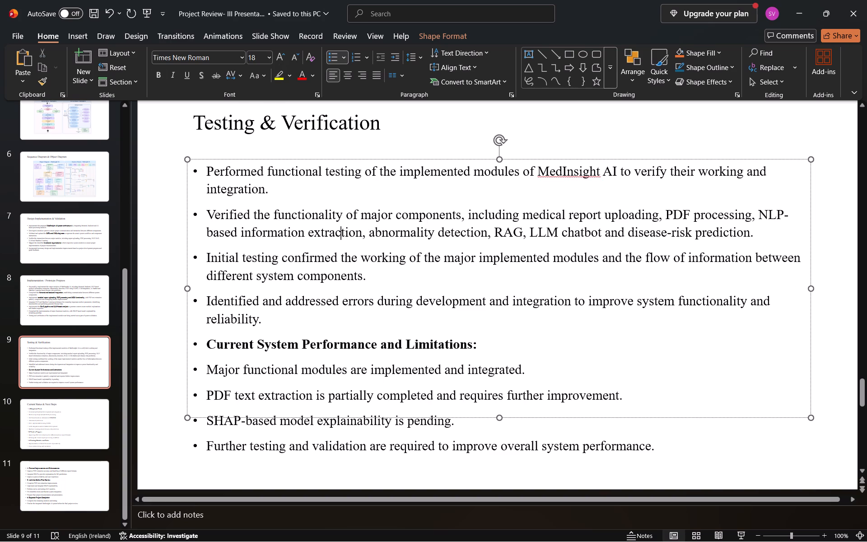
Stretch the Testing & Verification text box downward until it encloses the last bullet.
left_click(499, 414)
left_click_drag(499, 414, 500, 447)
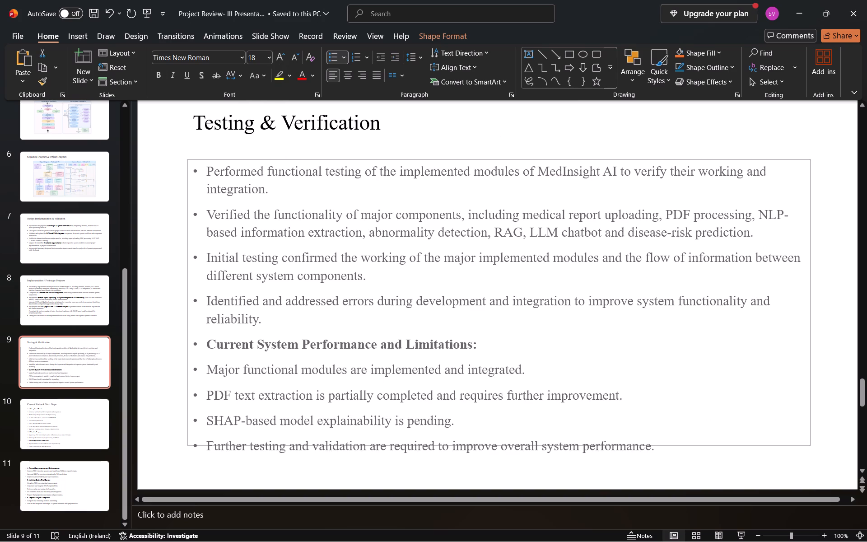
left_click_drag(500, 447, 501, 476)
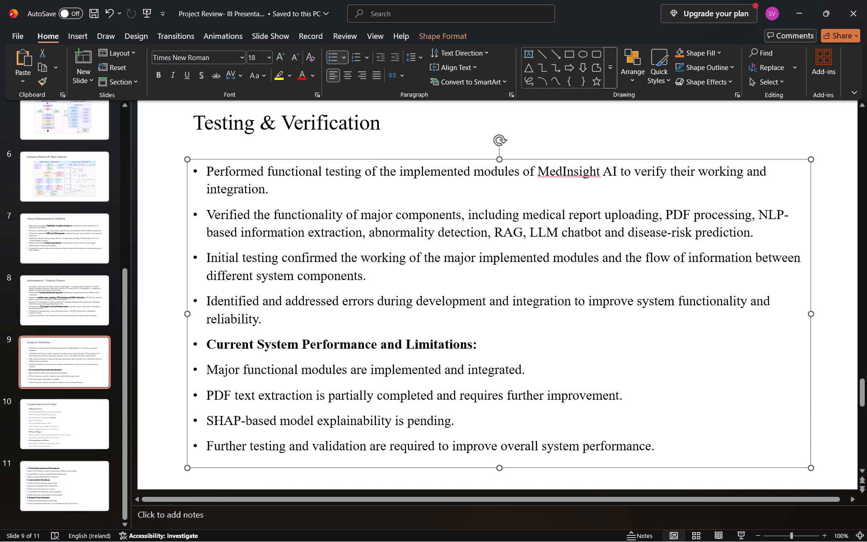
Compare the body text placement and spacing of the Design Implementation & Validation and Implementation / Prototype Progress slides.
left_click(28, 310)
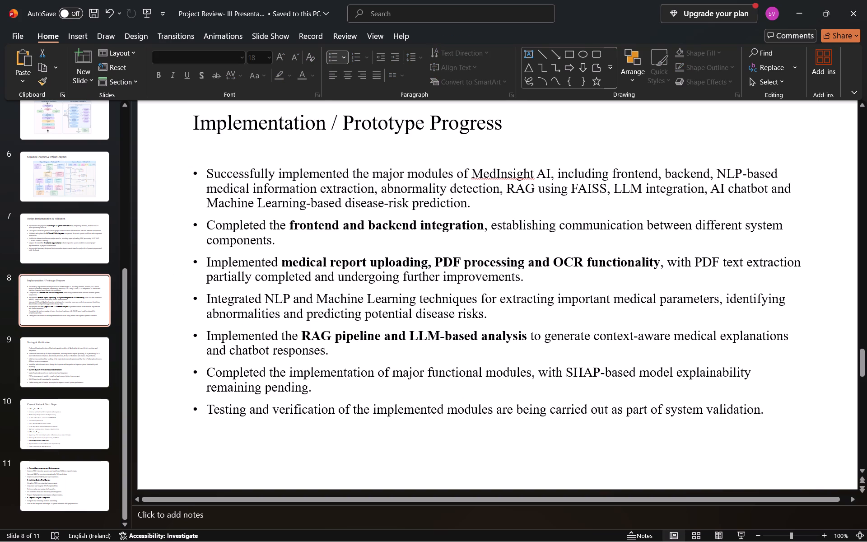
left_click_drag(104, 243, 98, 240)
left_click(82, 291)
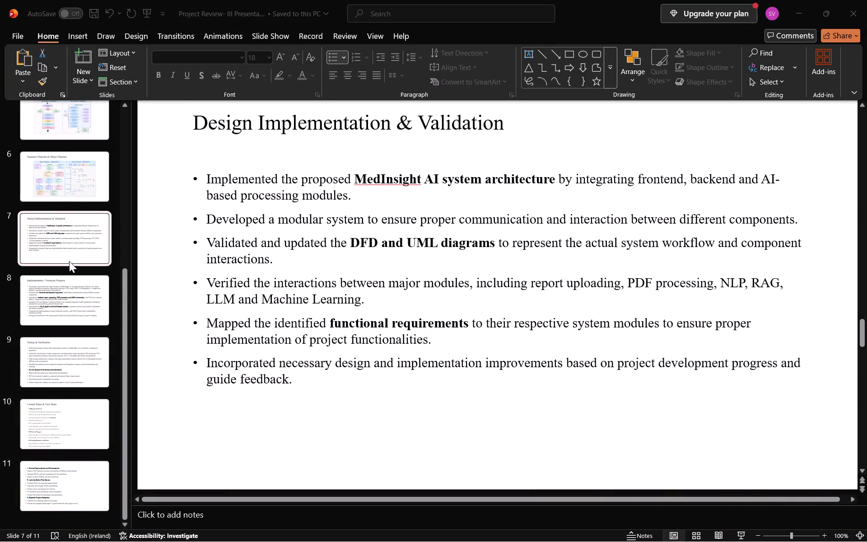
left_click(71, 292)
left_click(79, 298)
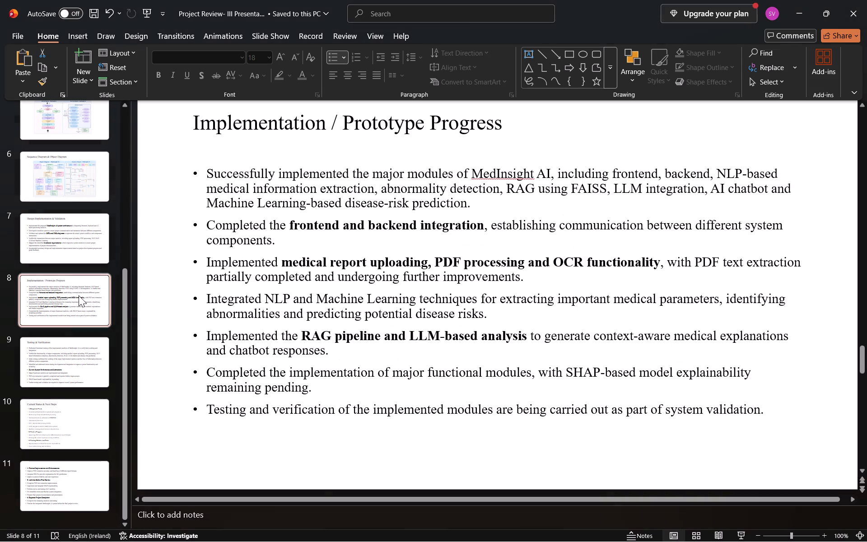
left_click(73, 263)
left_click(73, 318)
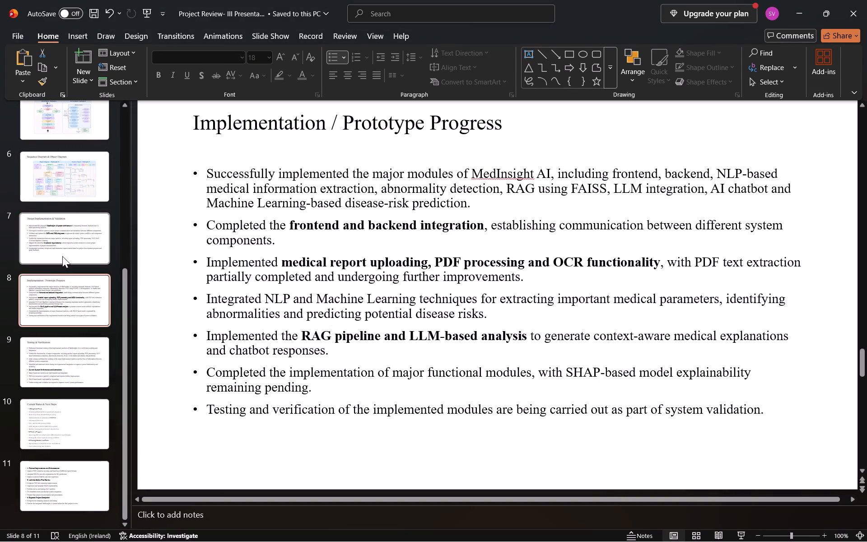
left_click(62, 256)
left_click(74, 295)
left_click(74, 257)
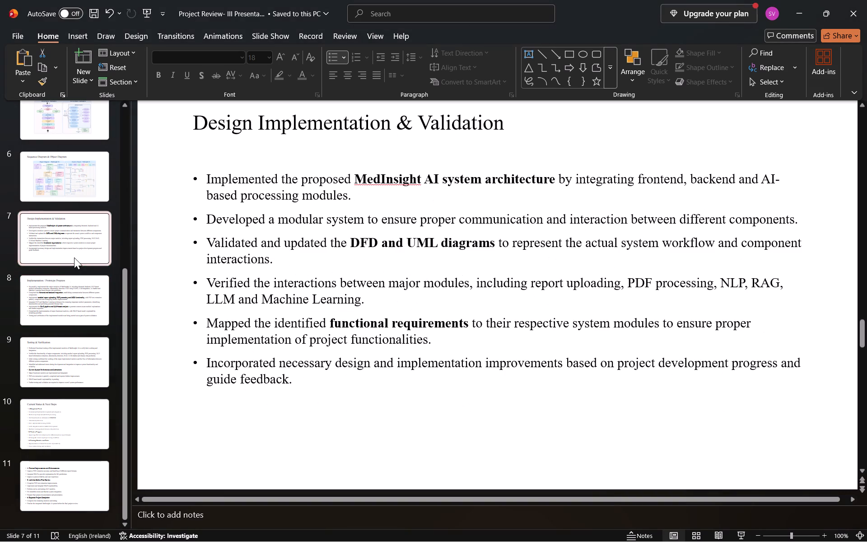
left_click(99, 319)
left_click(85, 285)
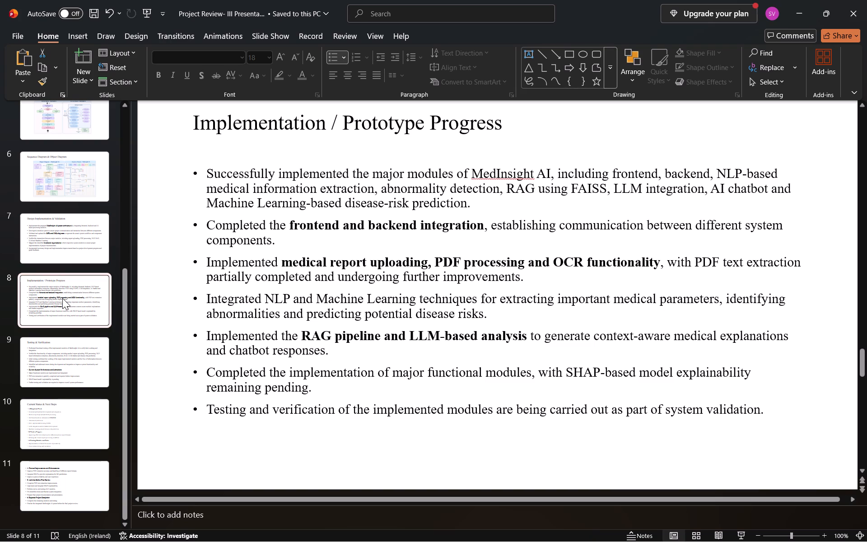
left_click(62, 298)
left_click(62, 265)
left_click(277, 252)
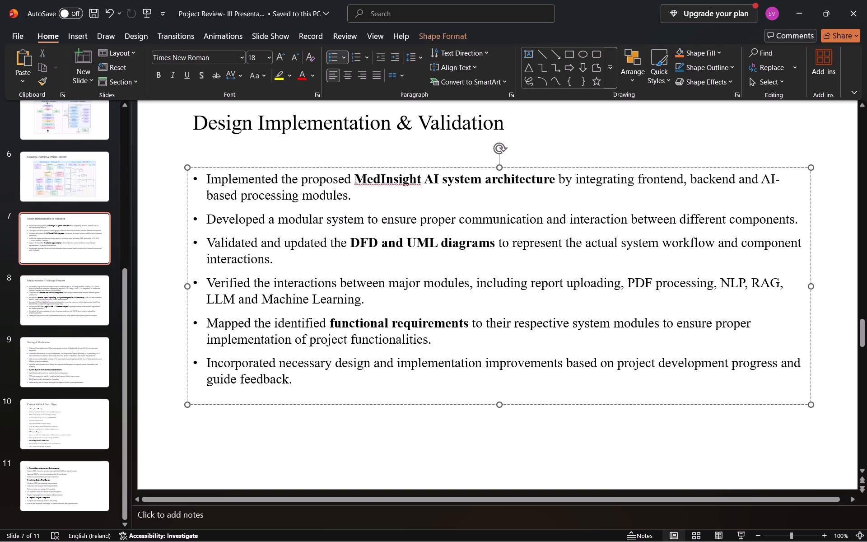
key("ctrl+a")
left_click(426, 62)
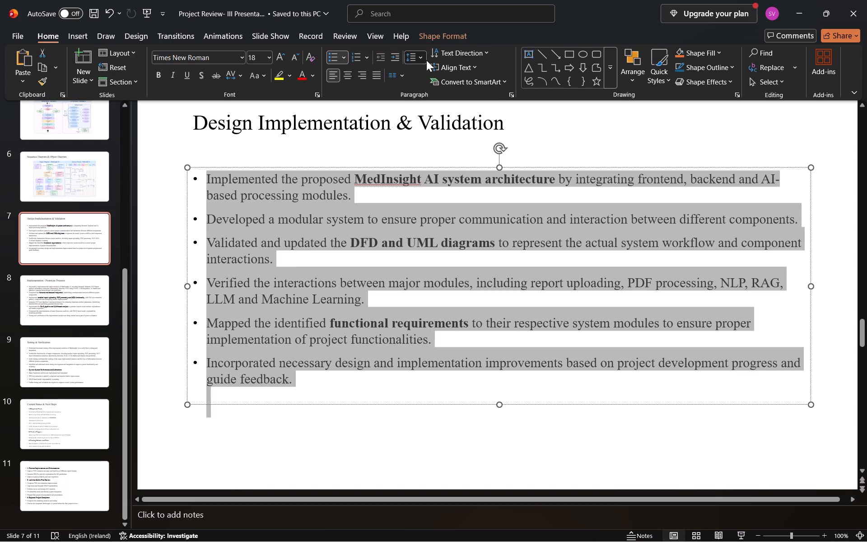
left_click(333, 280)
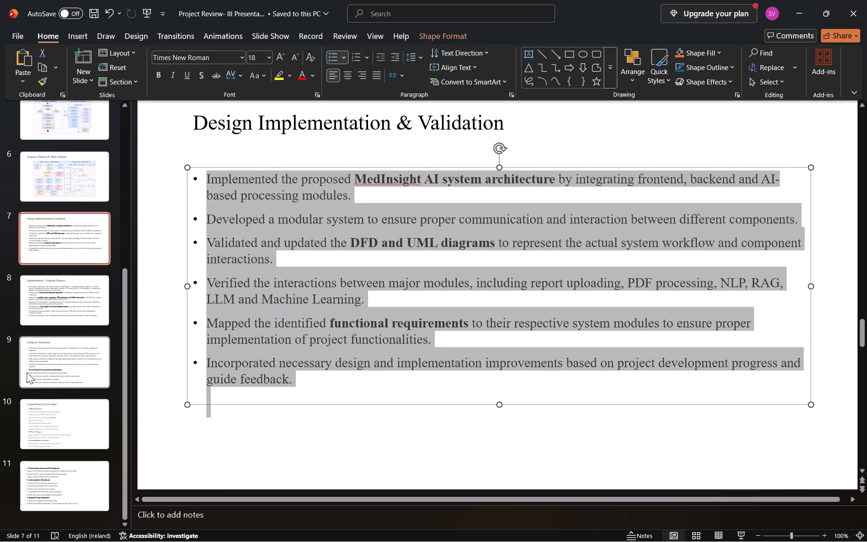
Set the line spacing of the whole Implementation / Prototype Progress bullet list on slide 8 to 1.0.
left_click(42, 294)
left_click(244, 275, "ctrl")
key("ctrl+a")
left_click(264, 248)
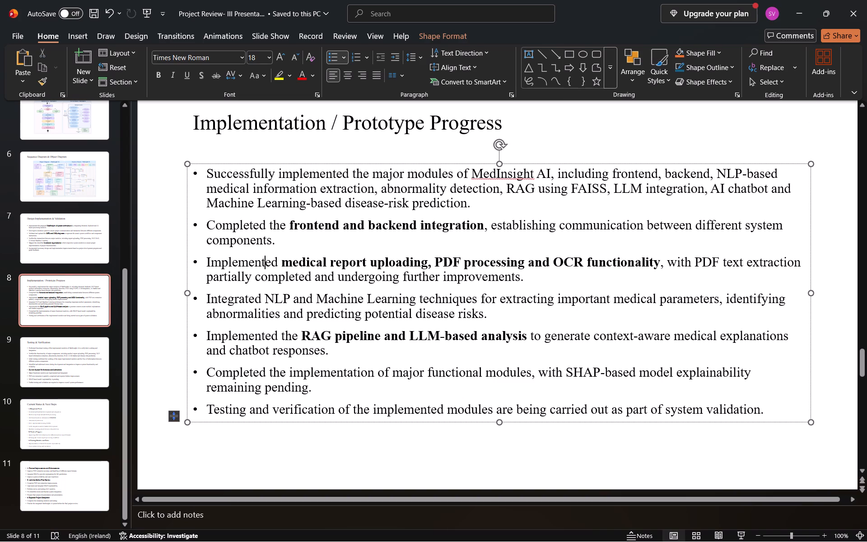
key("ctrl+a")
left_click(410, 56)
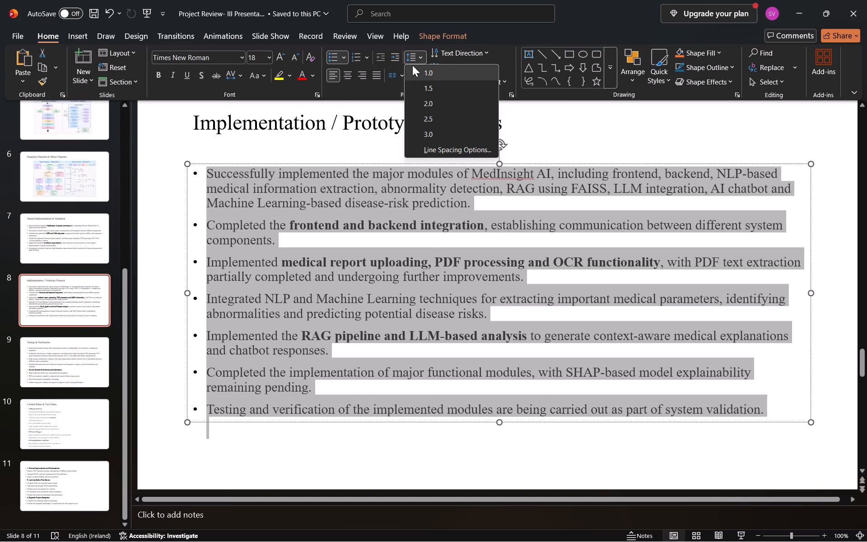
left_click(412, 65)
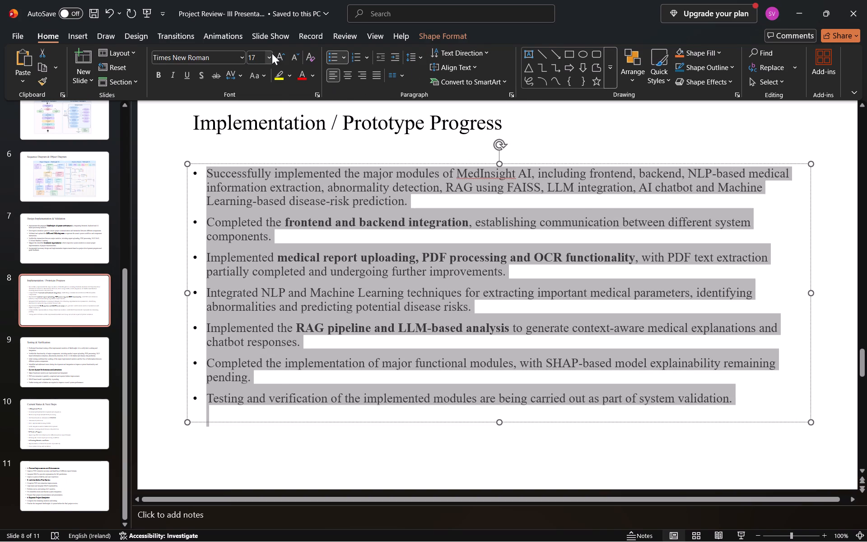
left_click(272, 53)
left_click(380, 238)
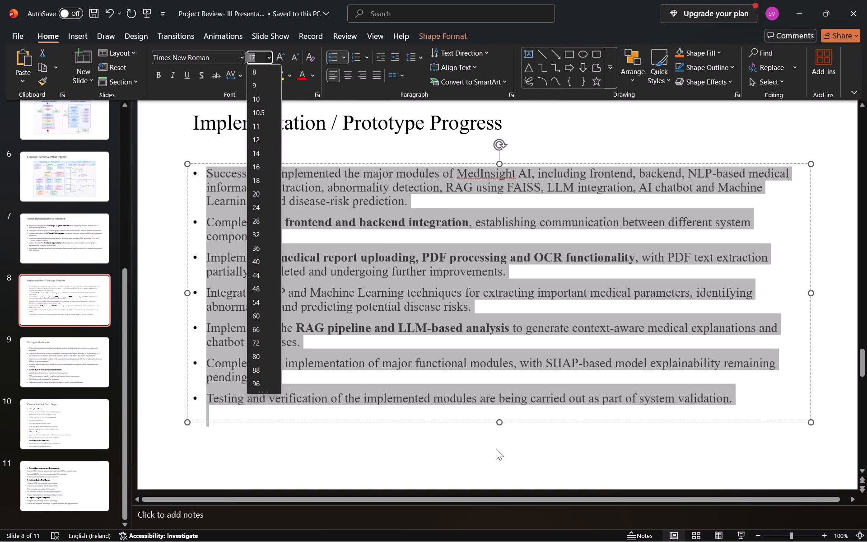
Stretch the Implementation / Prototype Progress text box downward to give the bullet list more room.
left_click(496, 425)
left_click_drag(498, 424, 500, 478)
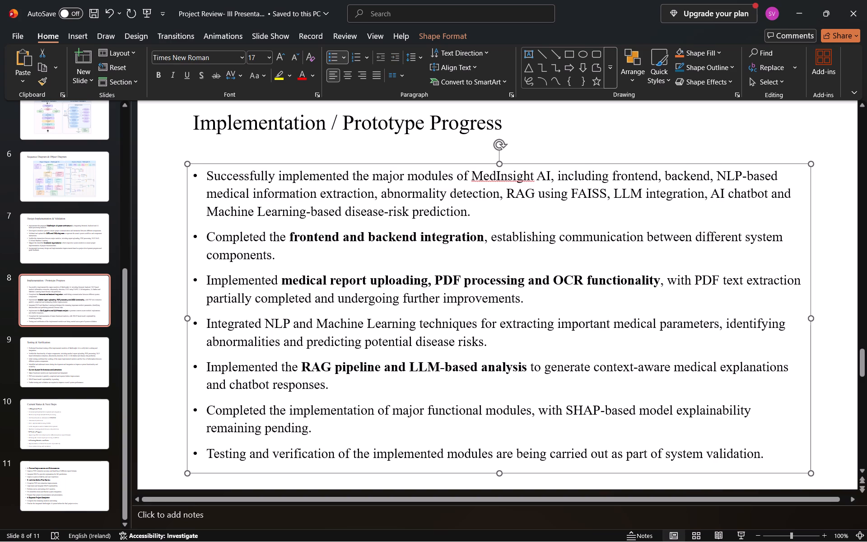
Set the line spacing of all bullets in the enlarged Implementation / Prototype Progress text box to 1.0 again.
left_click(528, 235)
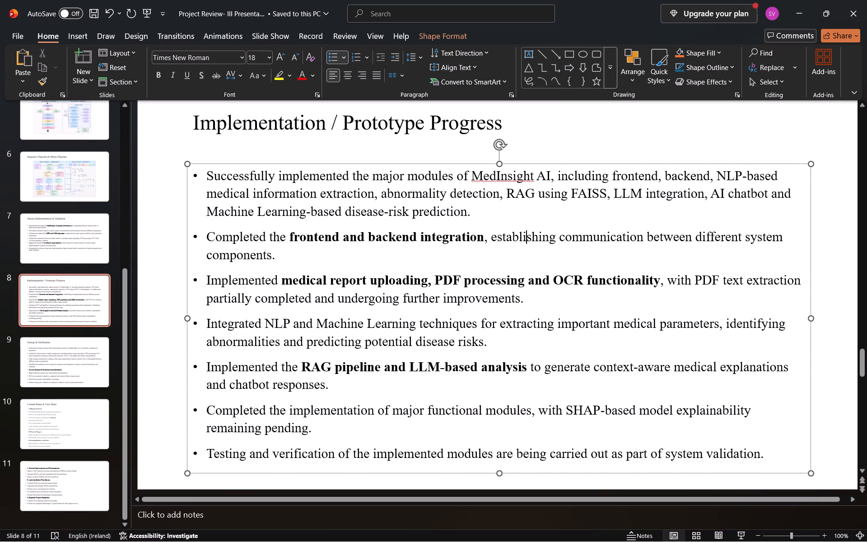
key("ctrl+a")
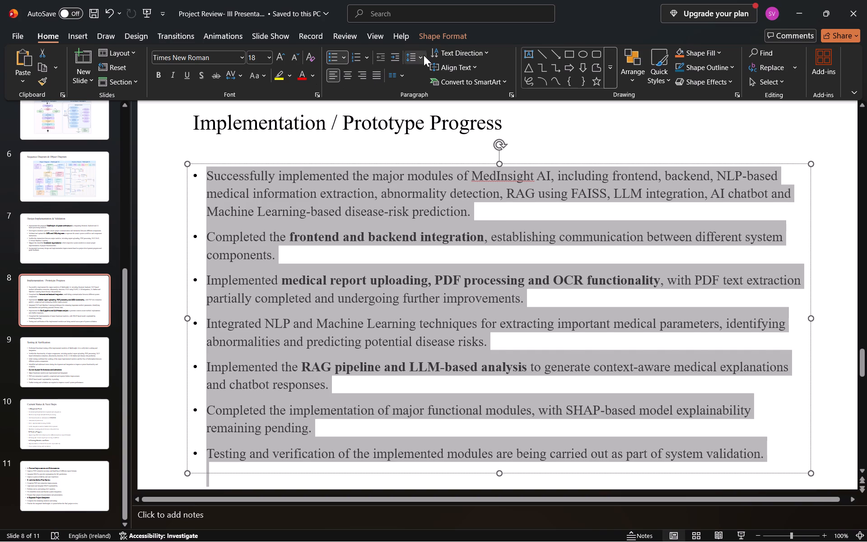
left_click(424, 55)
left_click(422, 70)
left_click_drag(410, 258, 402, 259)
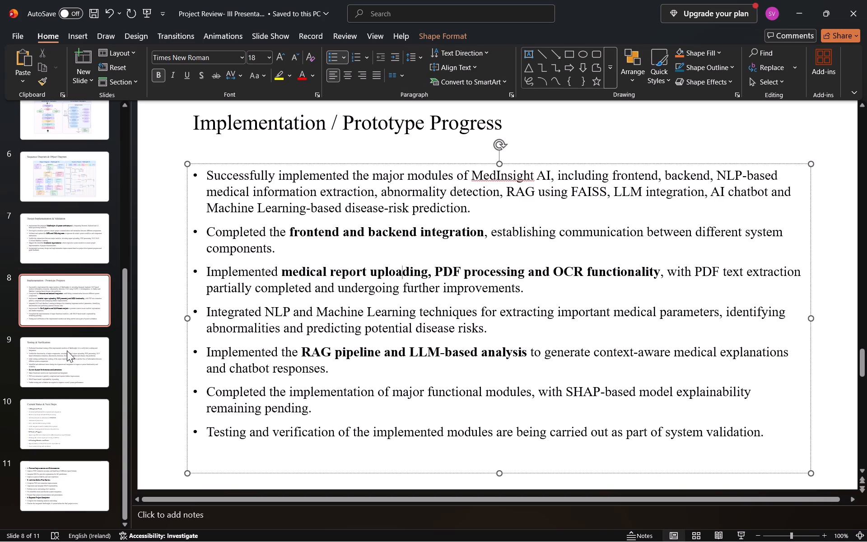
Stretch the Design Implementation & Validation text box on slide 7 downward, leaving free space below the last bullet.
left_click(84, 240)
left_click(347, 355)
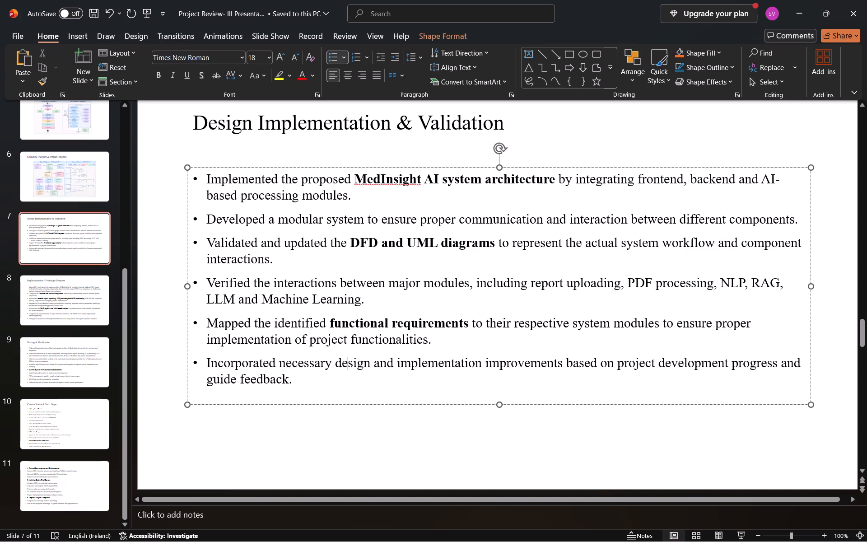
left_click_drag(499, 406, 503, 434)
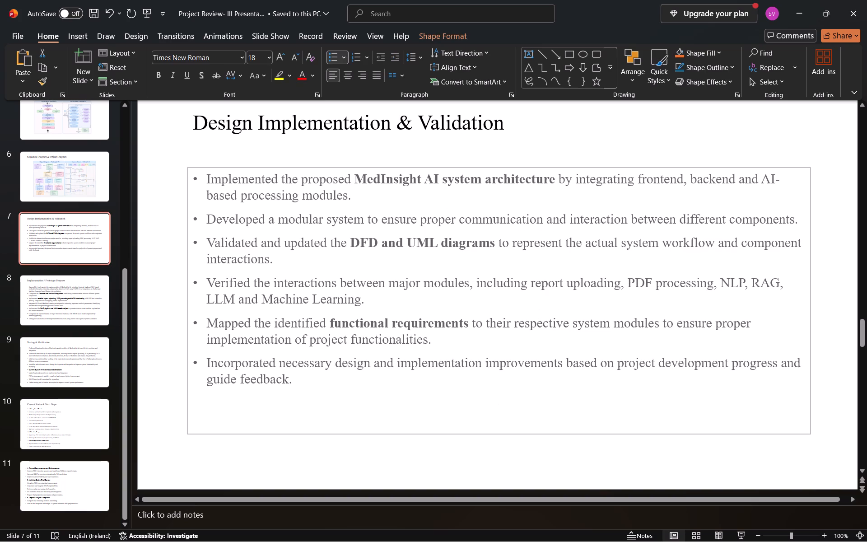
left_click_drag(503, 434, 503, 450)
Delete the empty bullet at the end of the Design Implementation & Validation list.
left_click(470, 394)
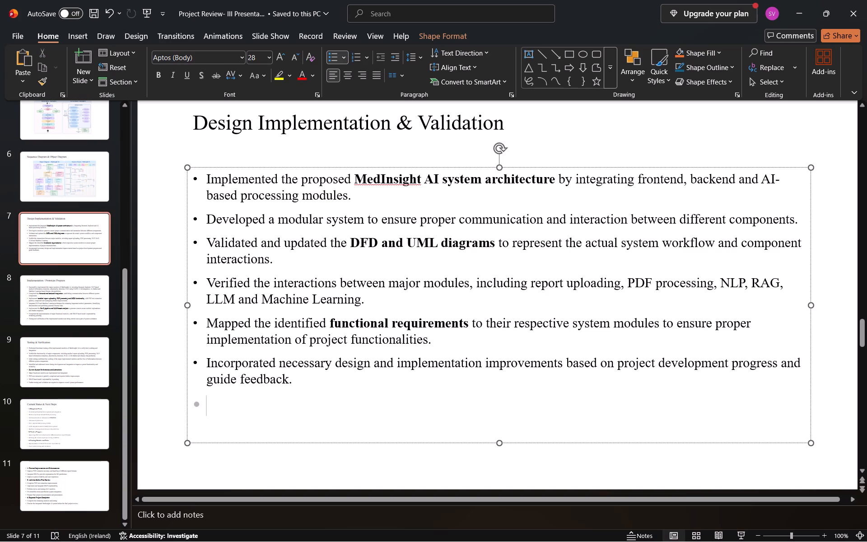
key("BackSpace")
key("BackSpace")
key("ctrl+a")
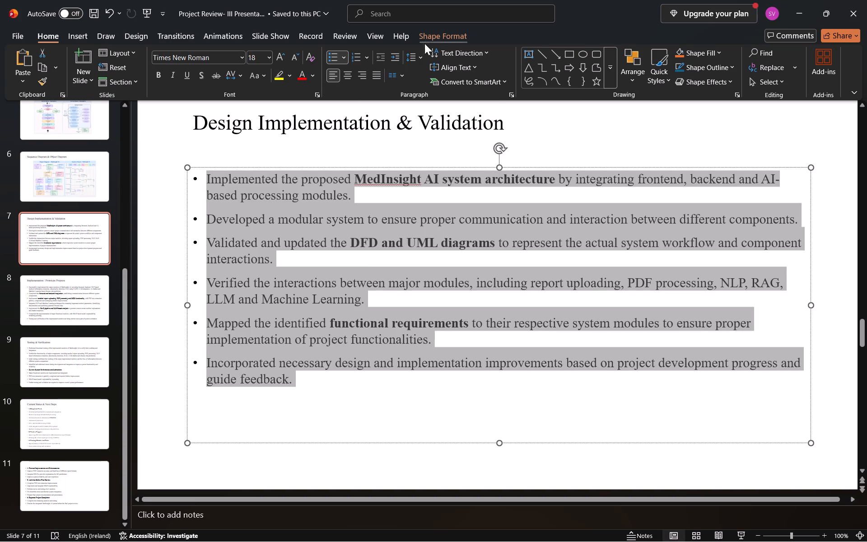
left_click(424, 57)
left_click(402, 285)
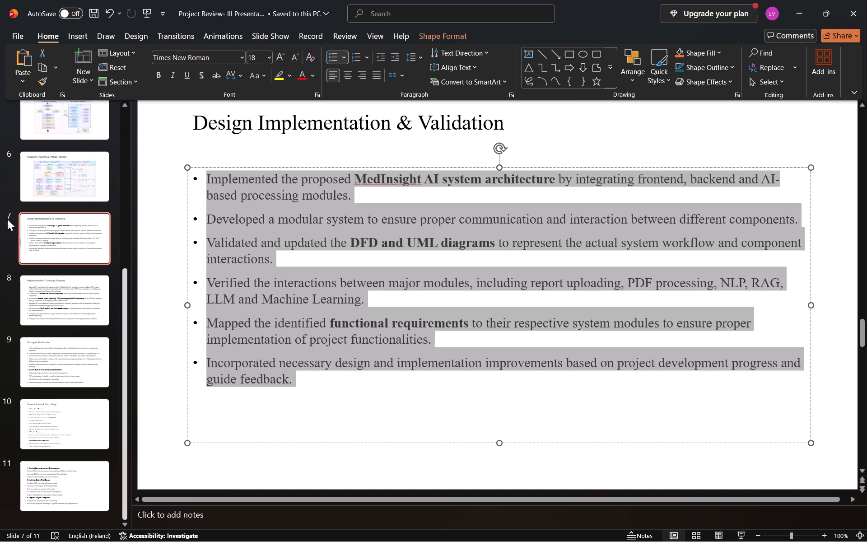
Review the layout of the Sequence Diagram & Object Diagram slide and the Progress After Review-III slide.
left_click(49, 182)
scroll(49, 182, "up", 1)
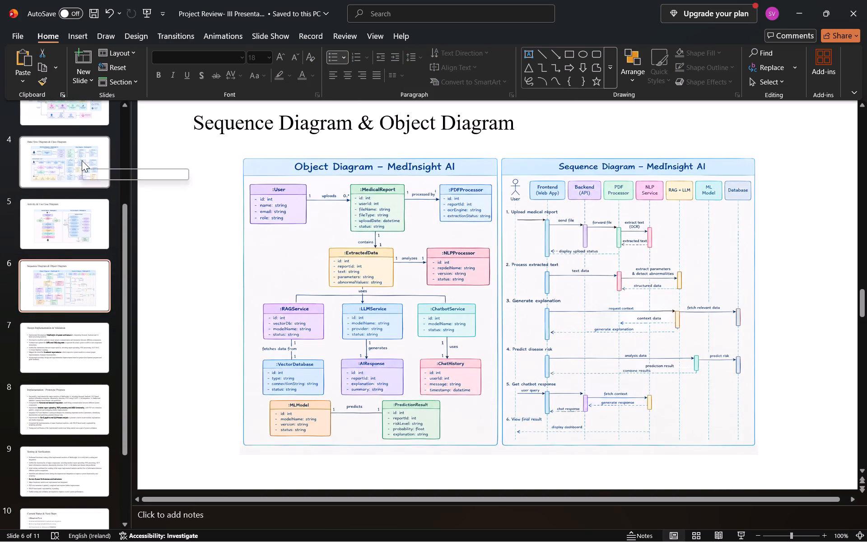
scroll(82, 160, "up", 1)
left_click(82, 160)
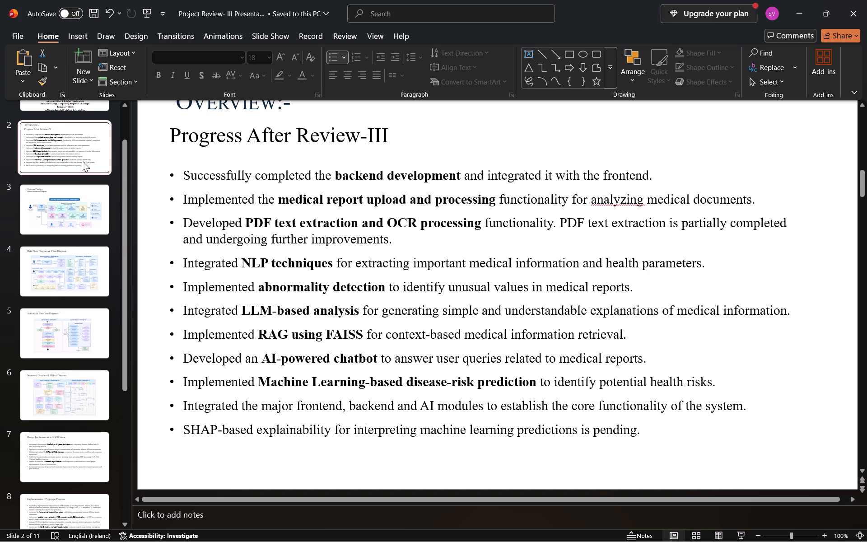
scroll(866, 541, "down", 1)
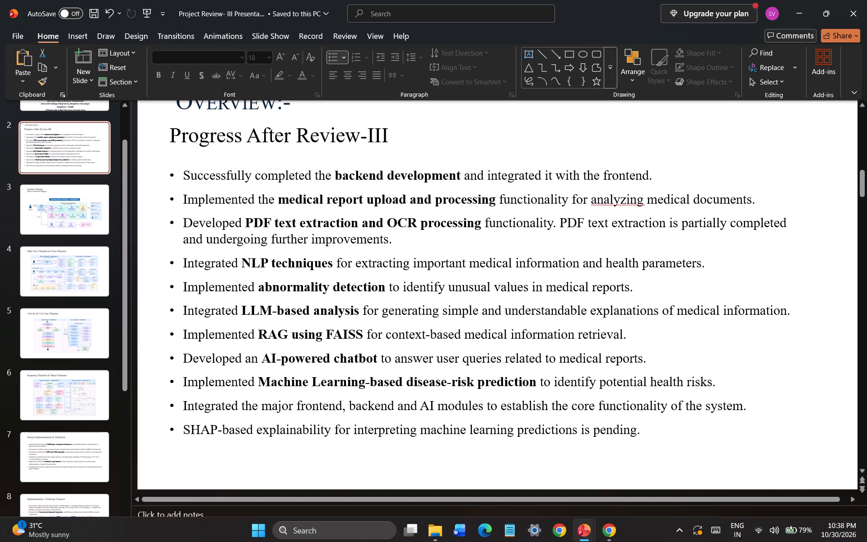
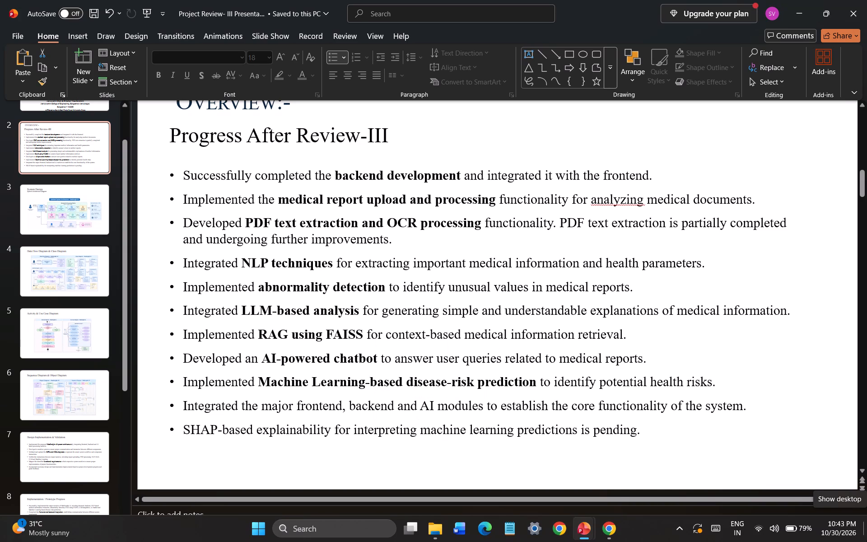
scroll(866, 541, "up", 7)
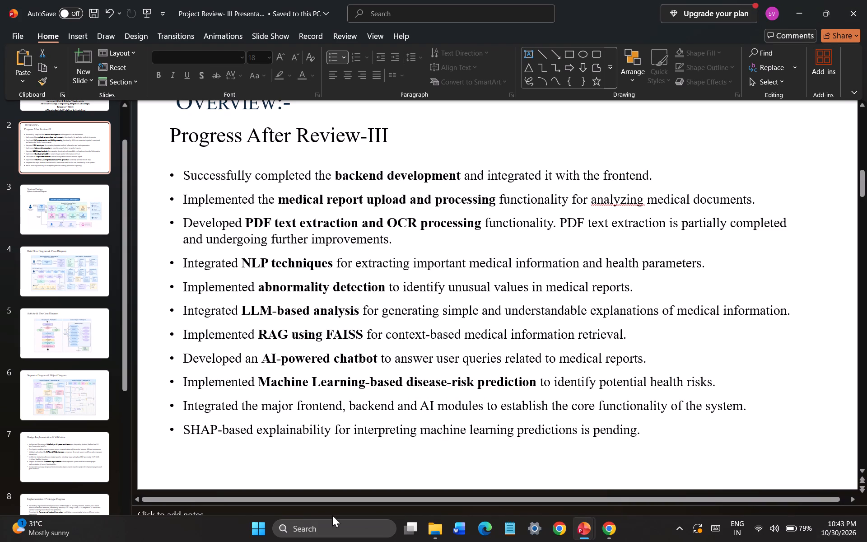
left_click(122, 221)
left_click(34, 177)
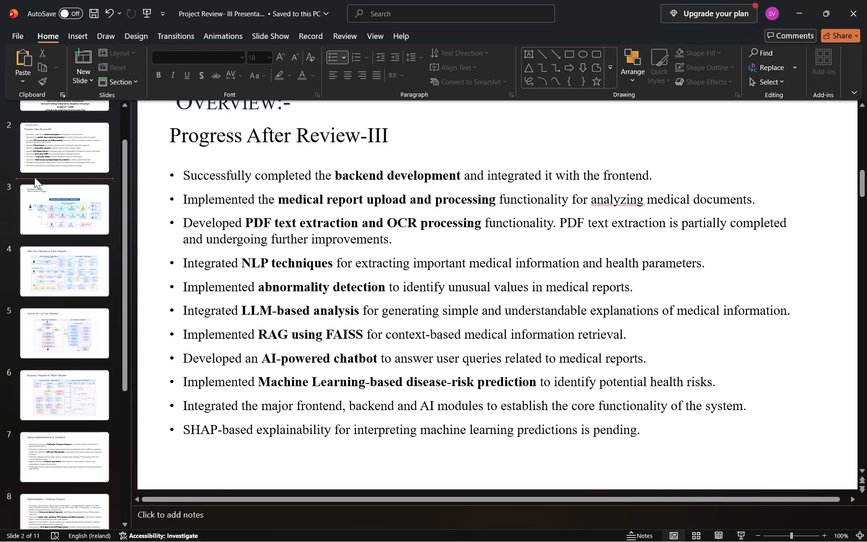
left_click(63, 251)
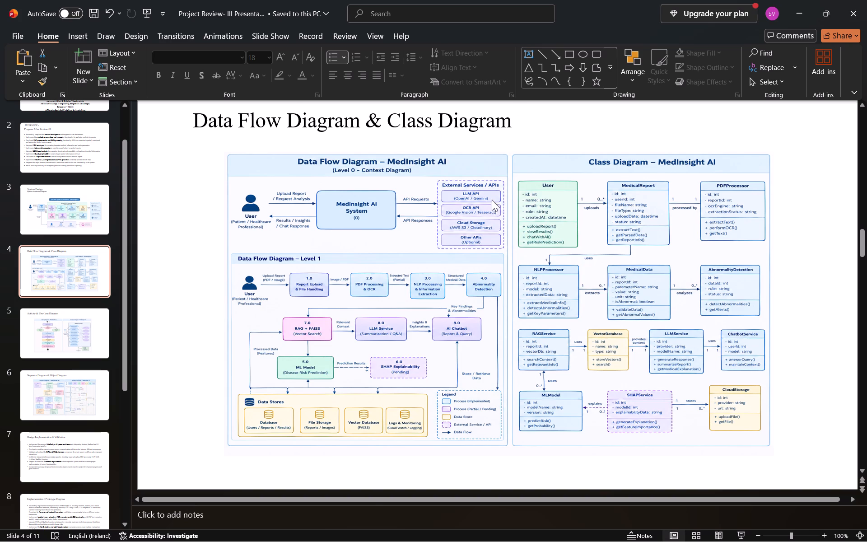
scroll(492, 200, "up", 4, "ctrl")
scroll(492, 200, "down", 5, "ctrl")
left_click(456, 316)
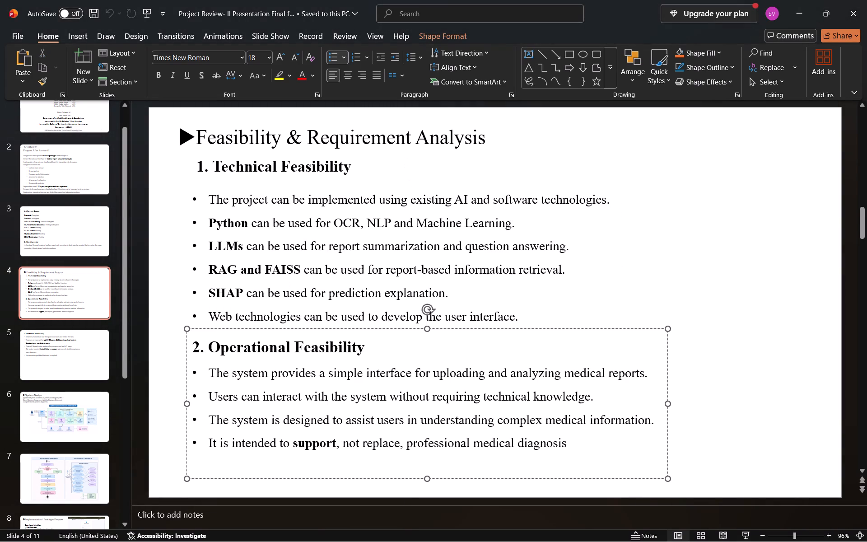
left_click(66, 472)
scroll(52, 345, "down", 1)
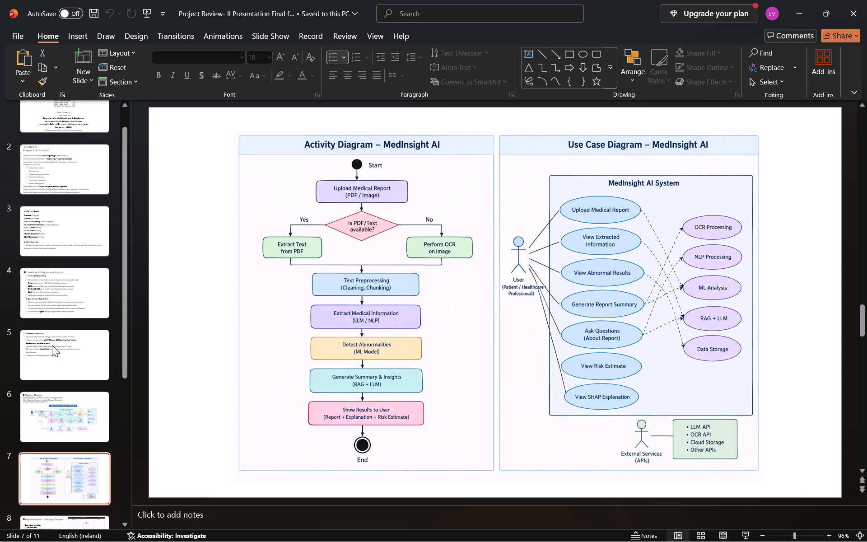
scroll(52, 345, "down", 1)
scroll(68, 232, "up", 1)
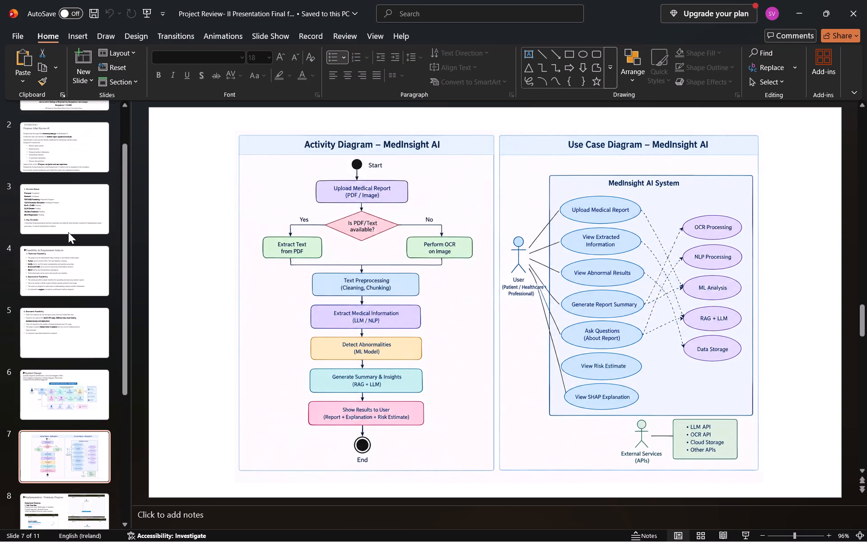
scroll(68, 232, "up", 8)
scroll(68, 232, "down", 1)
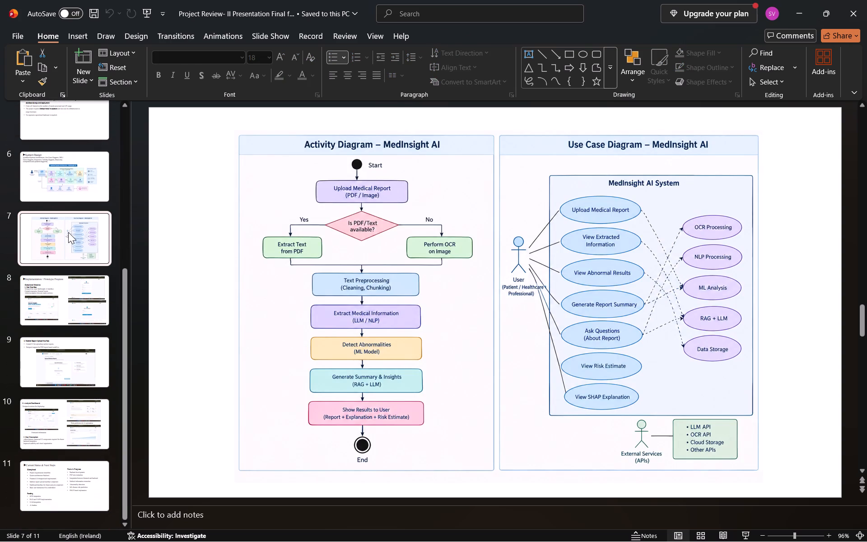
scroll(68, 232, "down", 1)
scroll(58, 418, "up", 4)
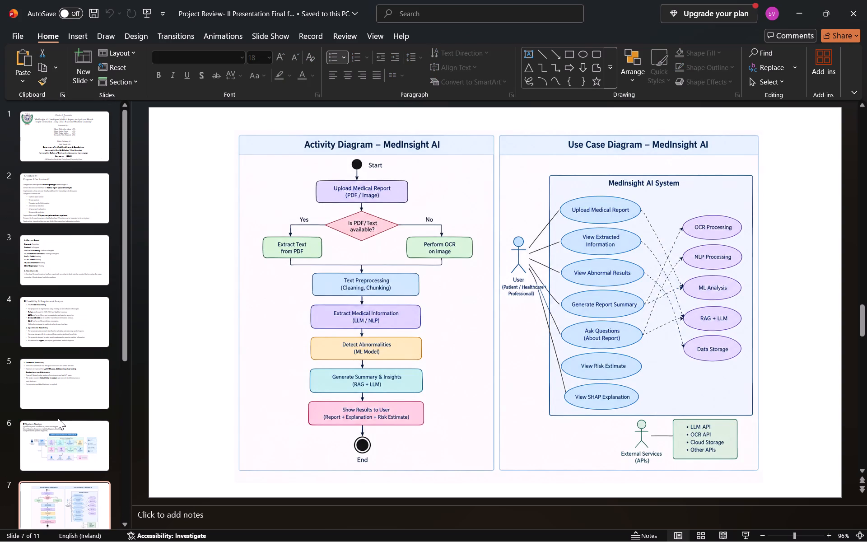
scroll(58, 418, "up", 5)
left_click(56, 145)
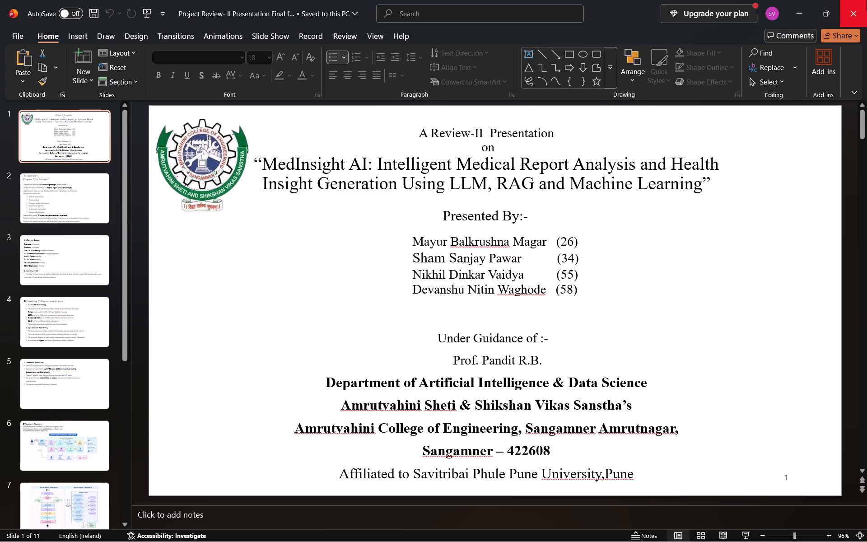
left_click(866, 0)
Examine the Data Flow Diagram and Class Diagram image on slide 4 of the Review-III presentation up close.
key("alt+Tab")
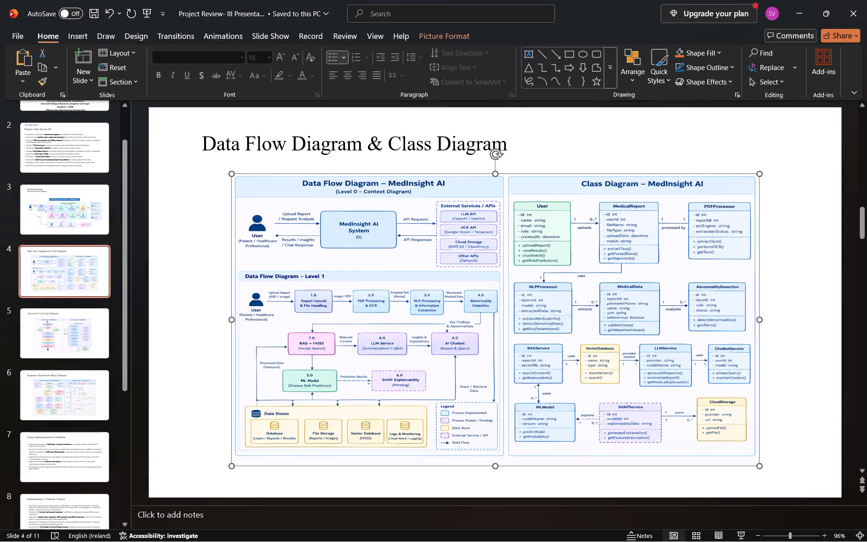
scroll(389, 343, "up", 2, "ctrl")
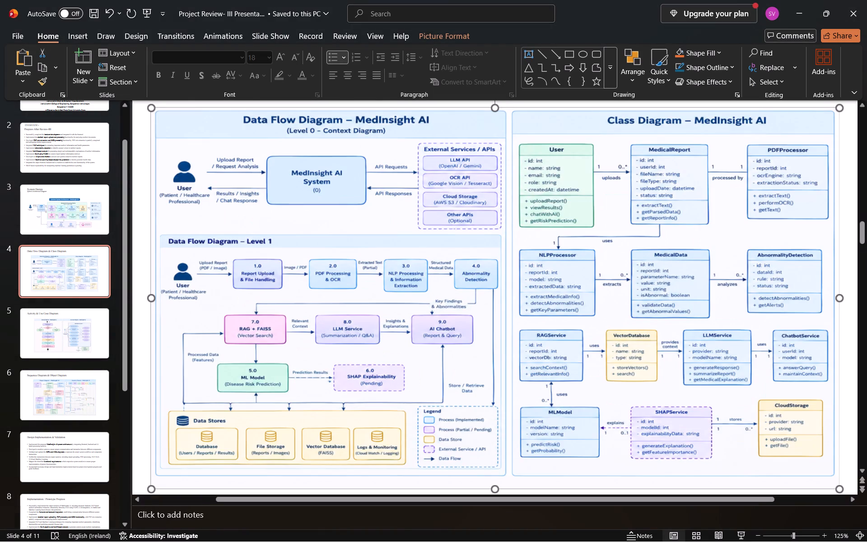
scroll(453, 264, "up", 1)
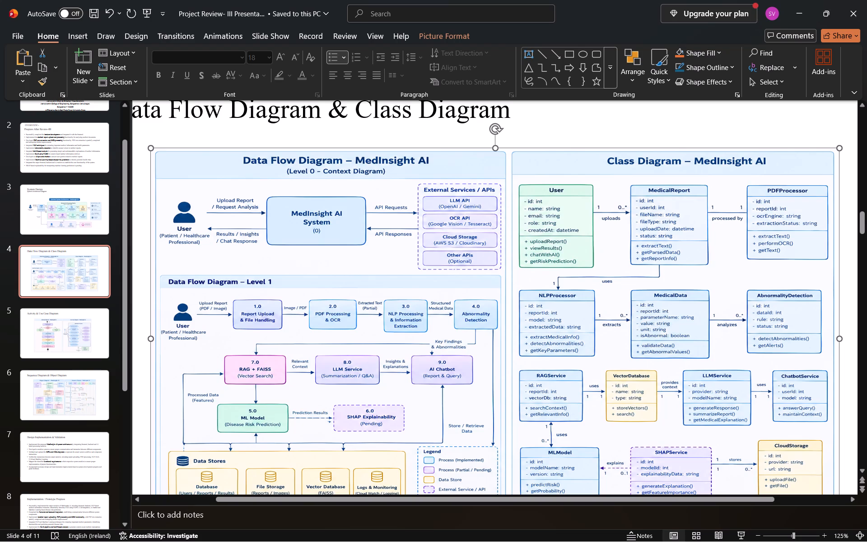
scroll(453, 264, "down", 1)
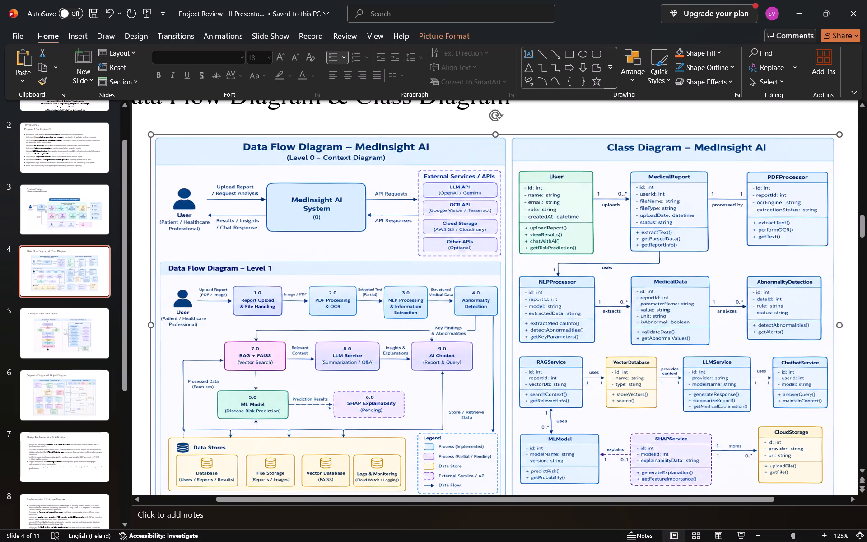
scroll(461, 198, "up", 1, "ctrl")
scroll(461, 198, "up", 1)
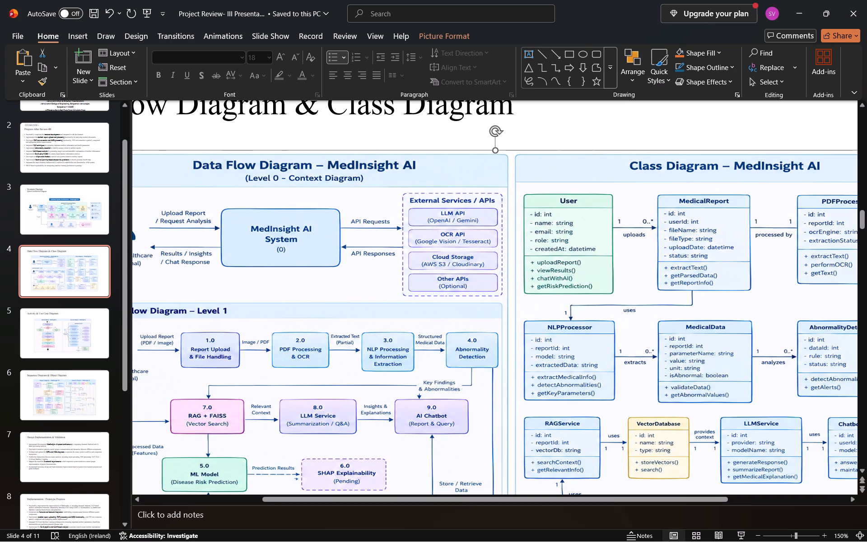
scroll(461, 198, "right", 2)
scroll(461, 198, "left", 2)
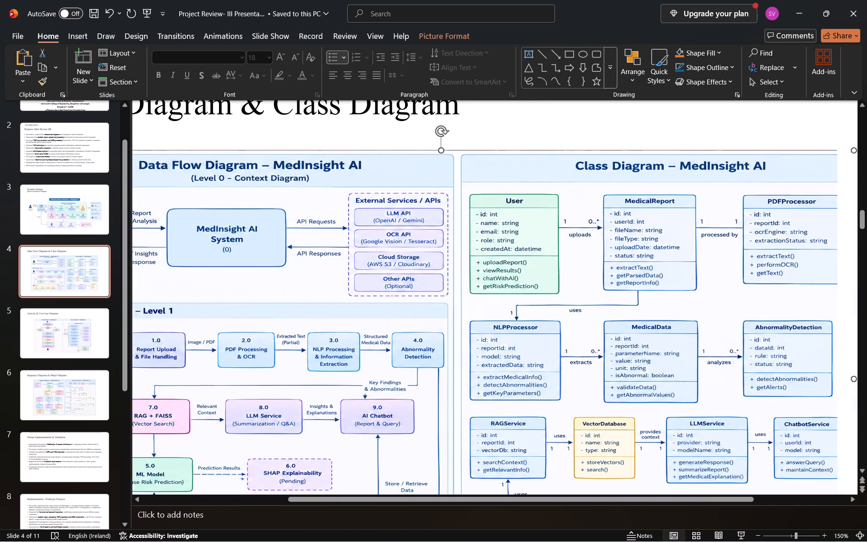
scroll(461, 198, "left", 2)
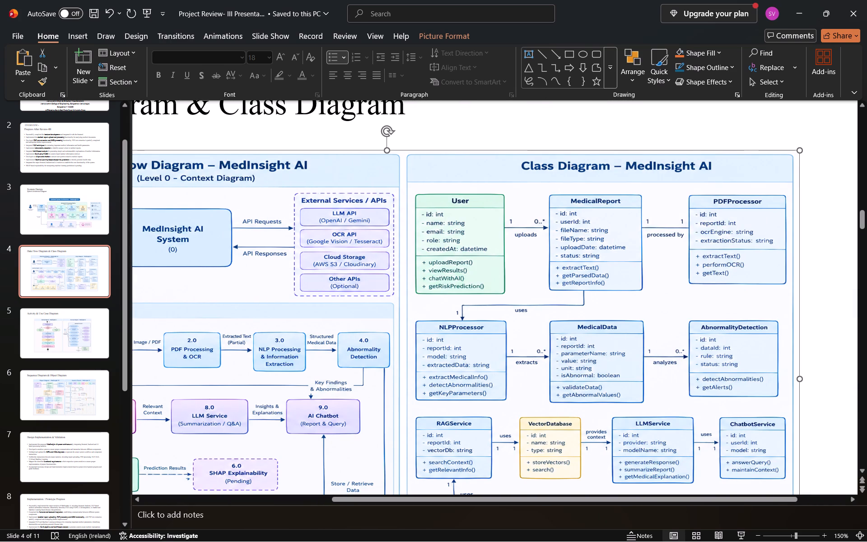
scroll(459, 299, "up", 1)
scroll(459, 299, "up", 2, "ctrl")
scroll(459, 299, "down", 2, "ctrl")
scroll(459, 299, "up", 2)
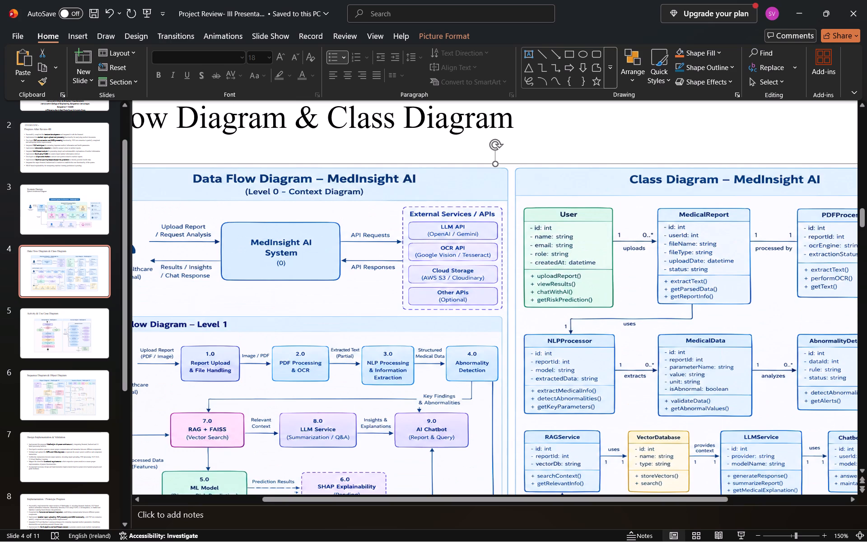
scroll(461, 224, "up", 1, "ctrl")
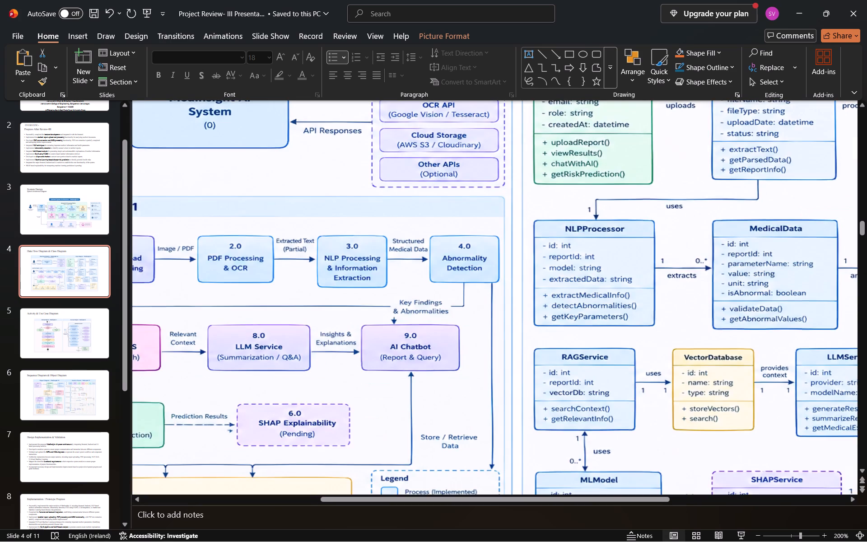
scroll(461, 224, "up", 3)
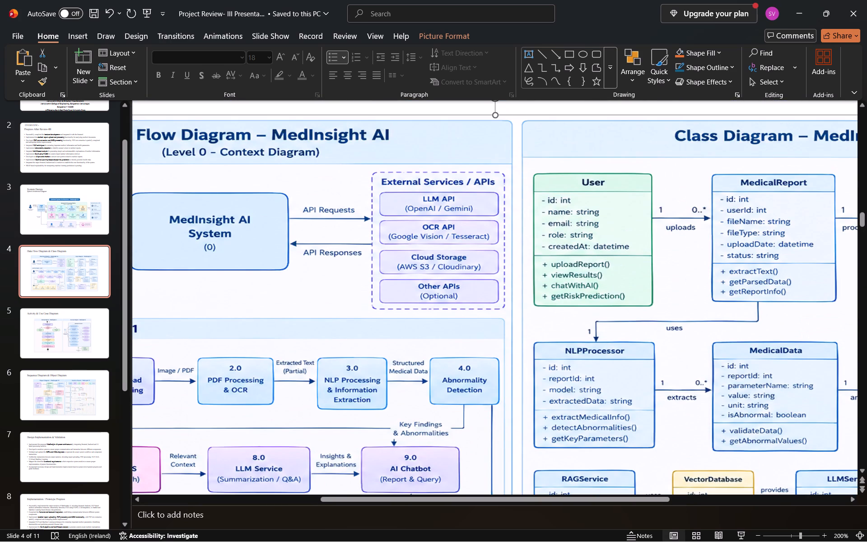
key("alt+Tab")
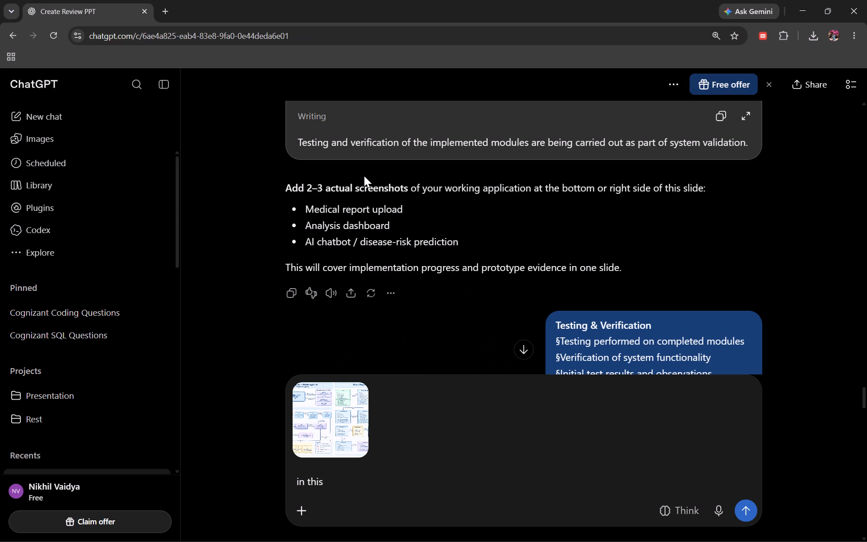
key("alt+Tab")
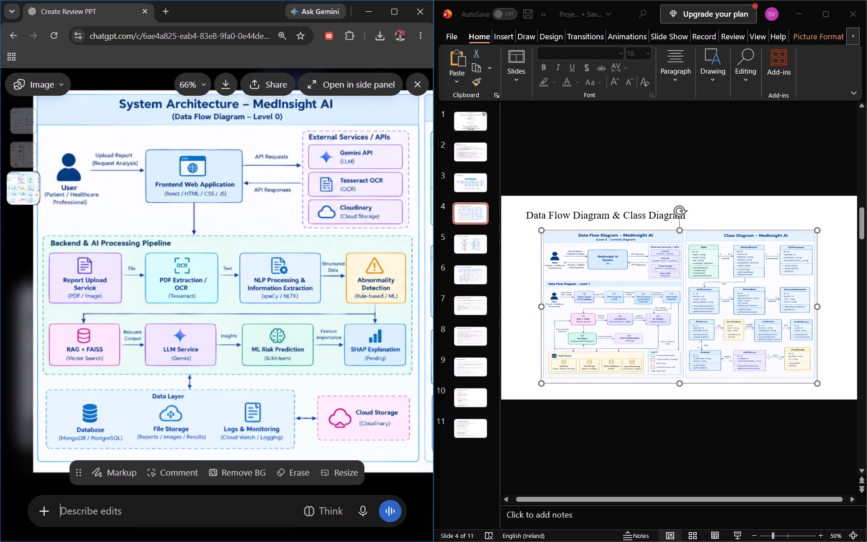
scroll(151, 201, "right", 1)
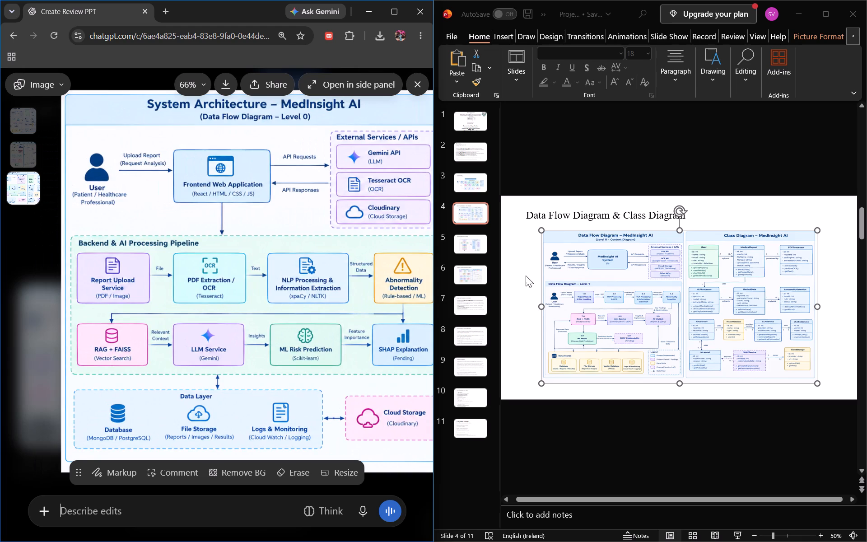
scroll(560, 284, "up", 2, "ctrl")
scroll(560, 284, "right", 10)
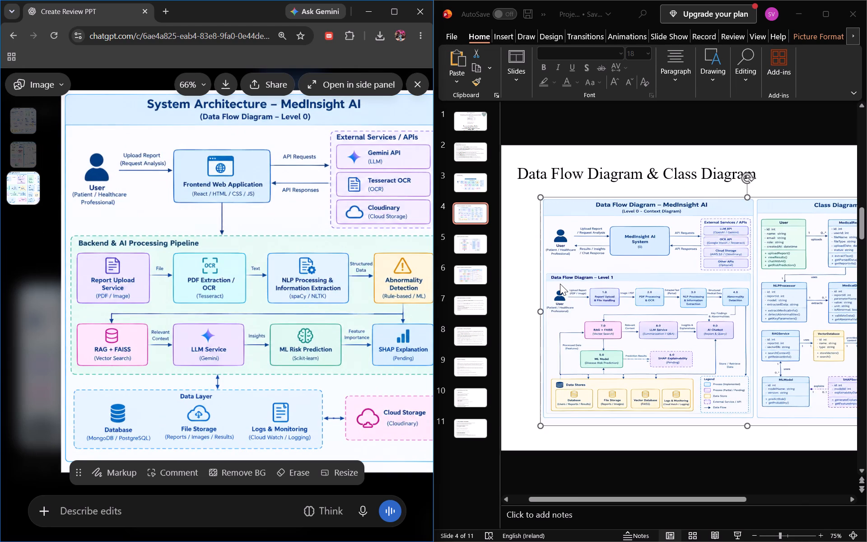
scroll(560, 284, "up", 3, "ctrl")
scroll(560, 284, "right", 5)
scroll(560, 284, "up", 1)
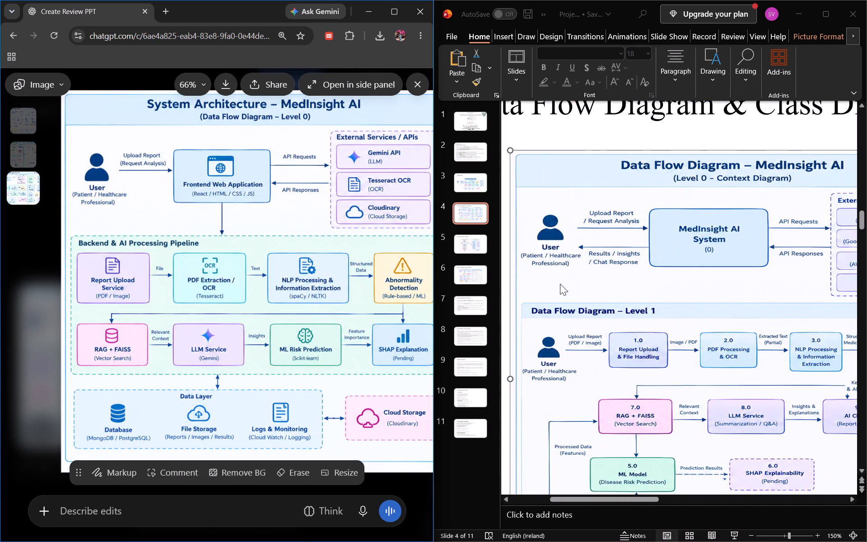
scroll(560, 284, "left", 1)
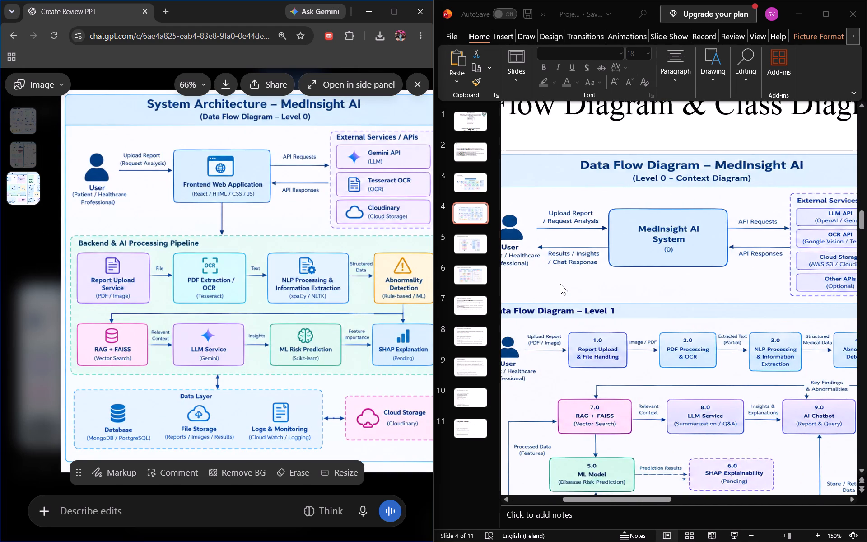
Compare the Class Diagram half of the regenerated image with the Class Diagram on slide 4.
right_click(560, 284)
scroll(257, 262, "left", 1)
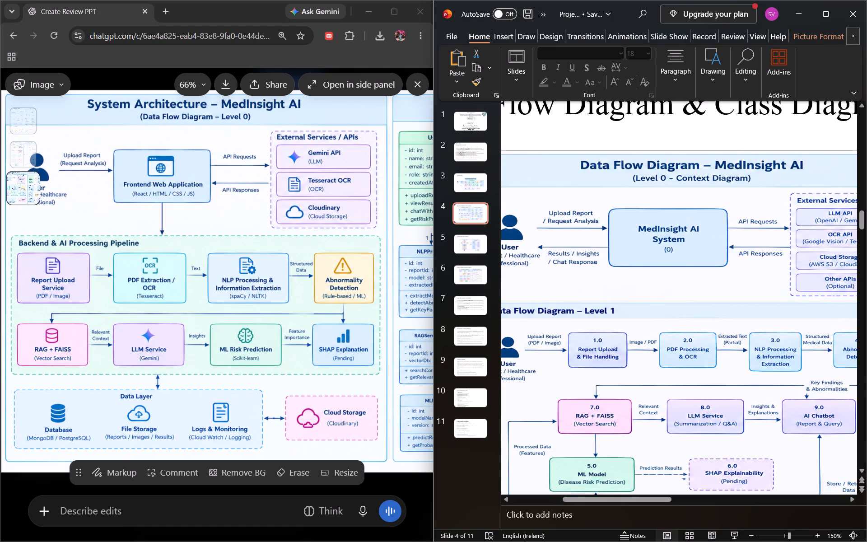
scroll(800, 213, "left", 3)
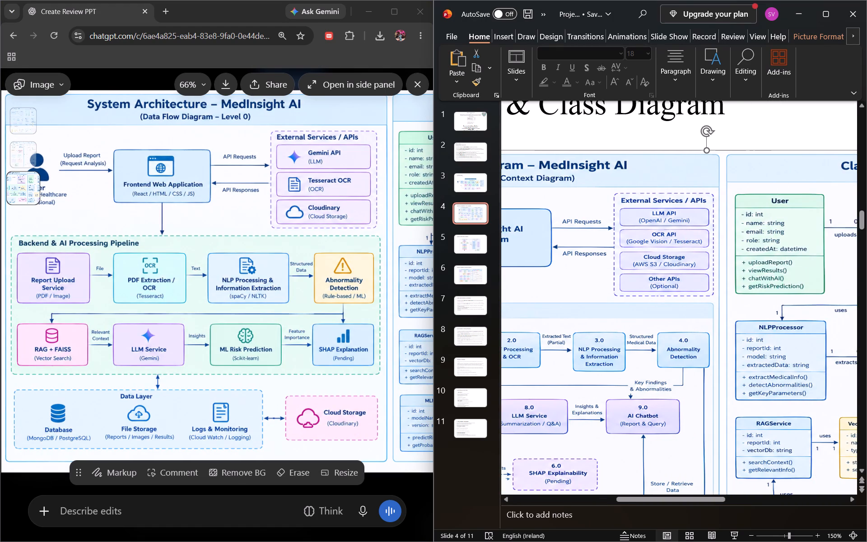
scroll(322, 205, "left", 5)
scroll(707, 239, "left", 1)
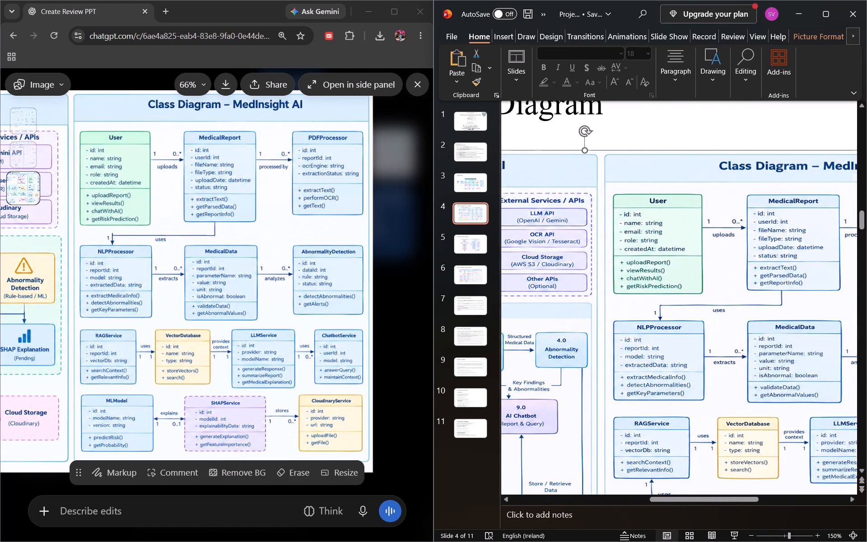
scroll(707, 239, "left", 4)
scroll(707, 239, "right", 1)
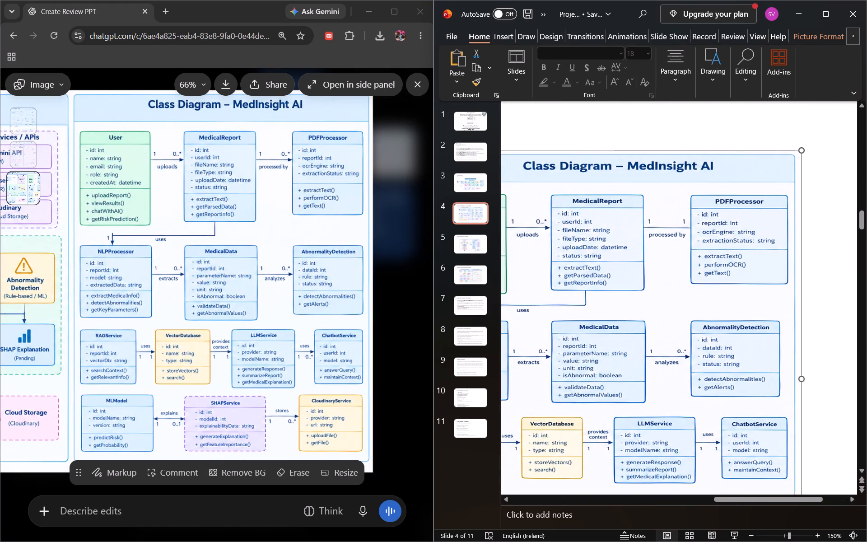
scroll(226, 247, "down", 2)
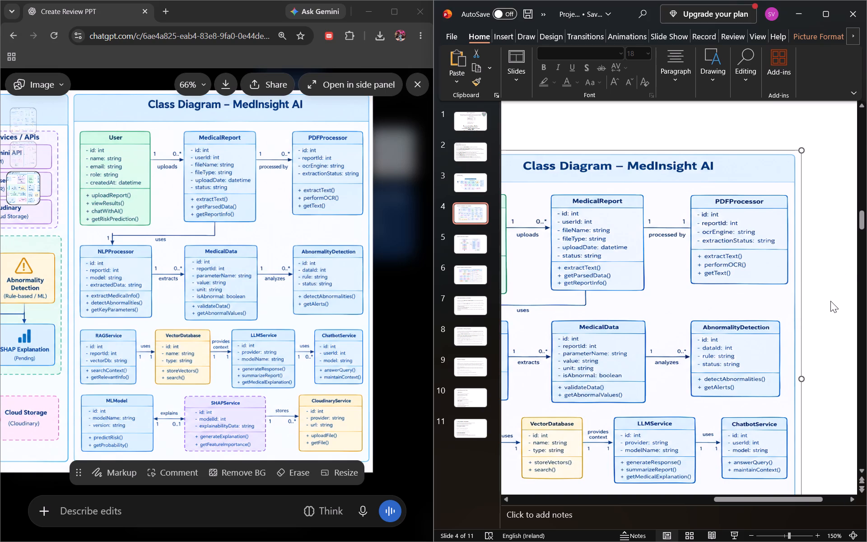
scroll(830, 301, "down", 3)
scroll(731, 274, "down", 3)
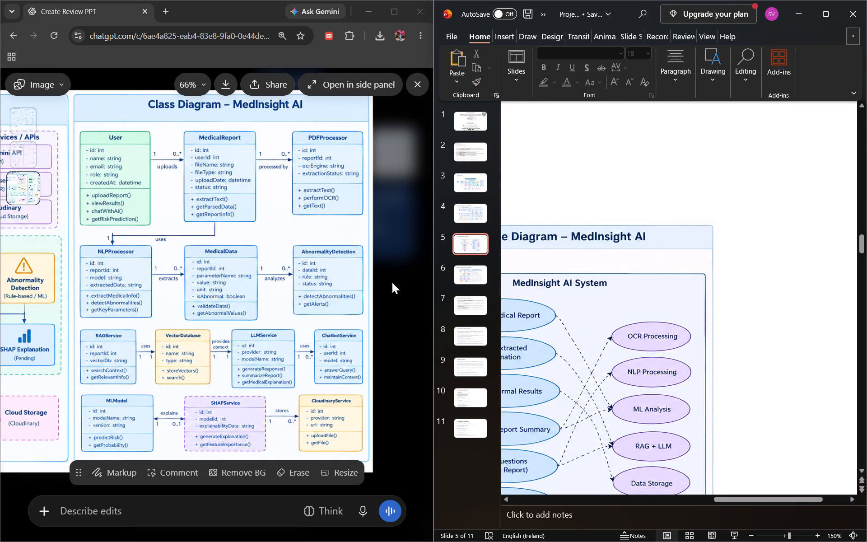
Compare the regenerated image's System Architecture half with slide 4's Level 0 and Level 1 data flow diagrams.
scroll(640, 267, "up", 1)
scroll(640, 267, "right", 3)
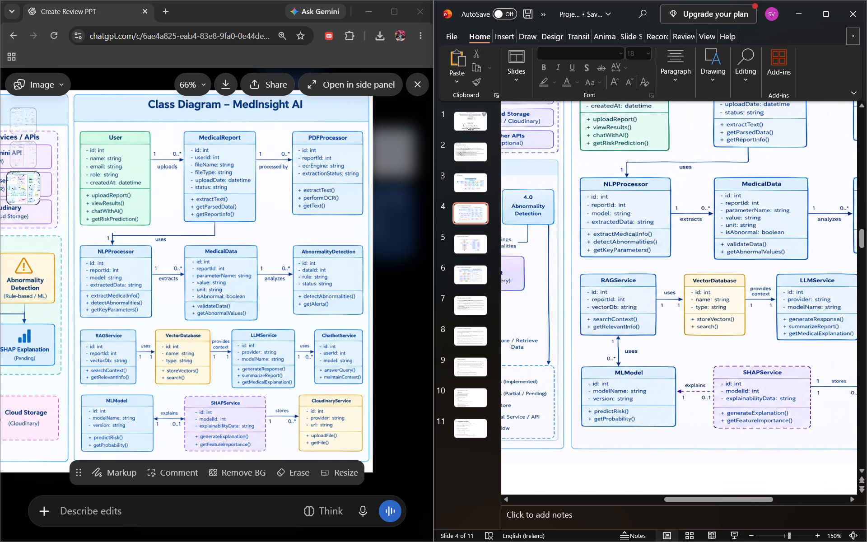
scroll(141, 225, "right", 4)
scroll(740, 290, "right", 1)
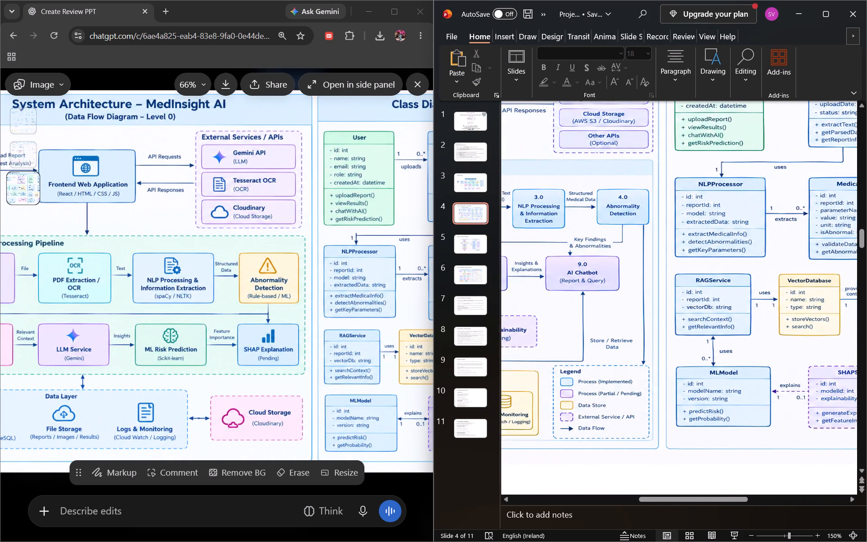
scroll(740, 290, "right", 2)
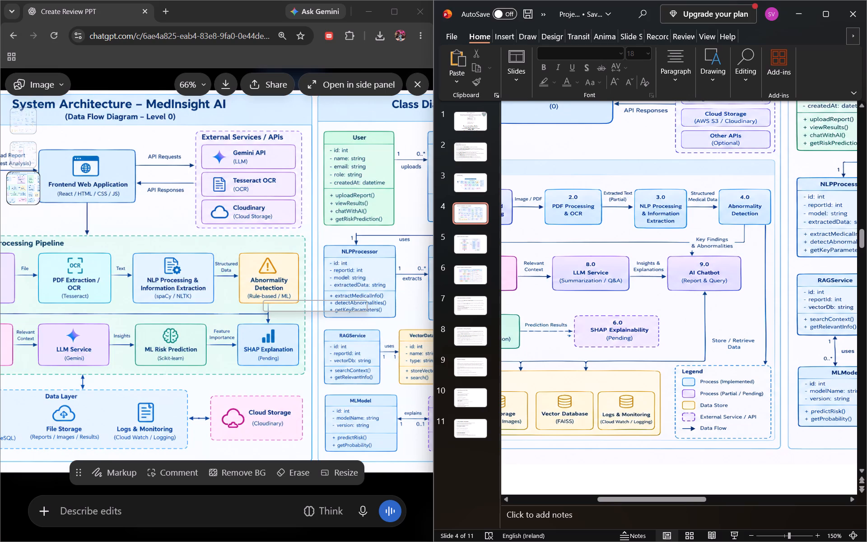
scroll(261, 298, "right", 2)
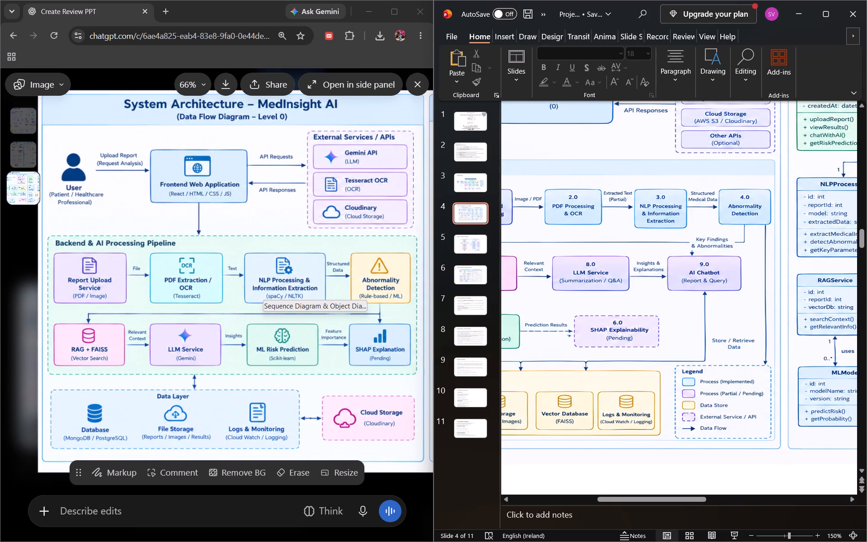
scroll(686, 216, "right", 2)
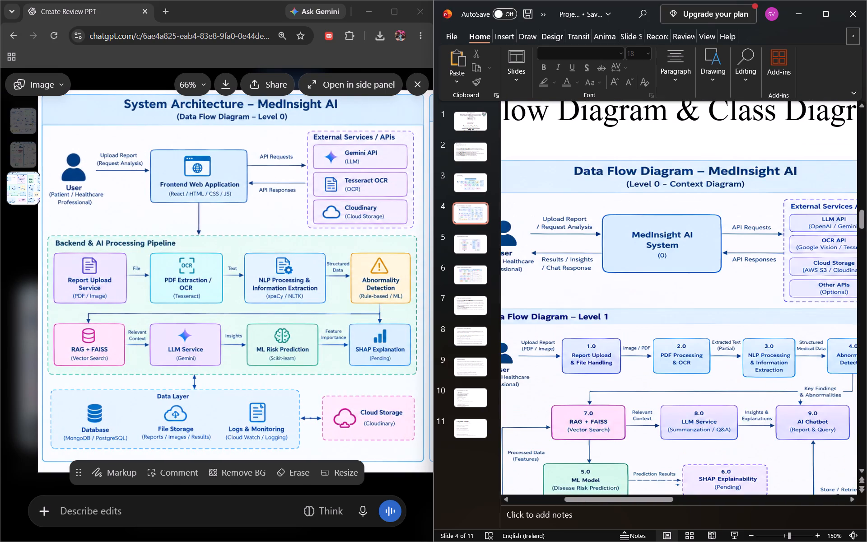
scroll(686, 216, "right", 1)
scroll(686, 216, "down", 1)
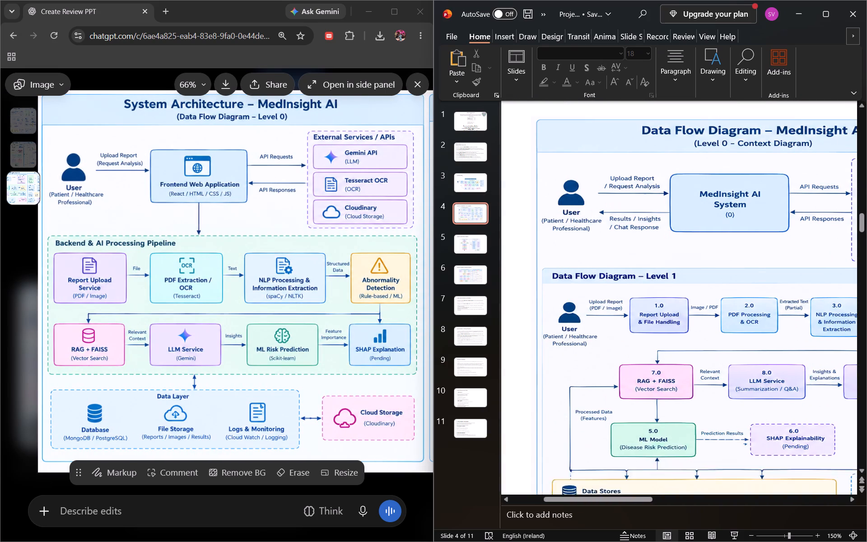
scroll(686, 216, "down", 1)
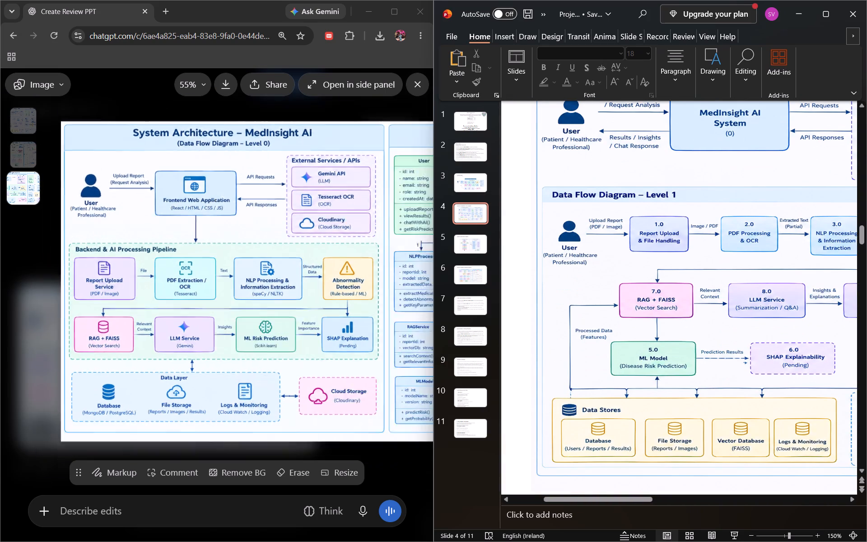
scroll(339, 255, "right", 2)
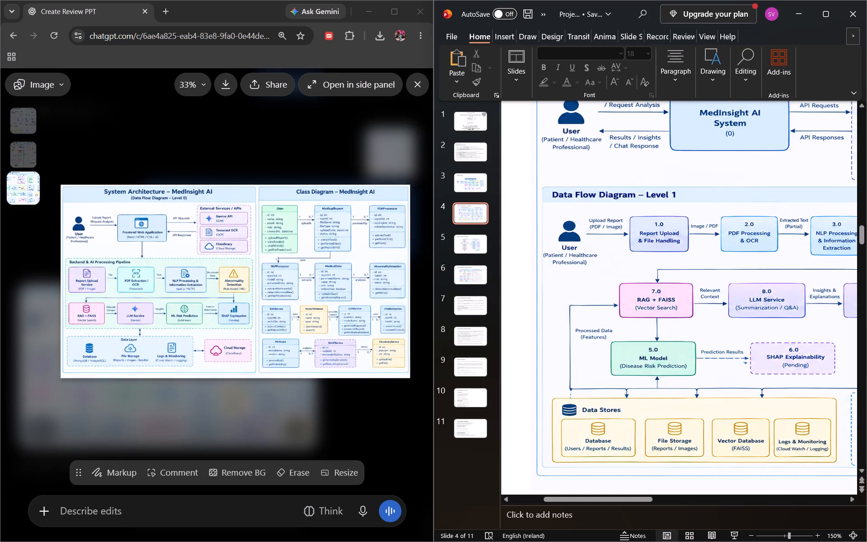
Compare the overall layout, processing pipeline and data layer of the regenerated image with slide 4's Level 1 flow and Data Stores.
scroll(624, 229, "down", 3, "ctrl")
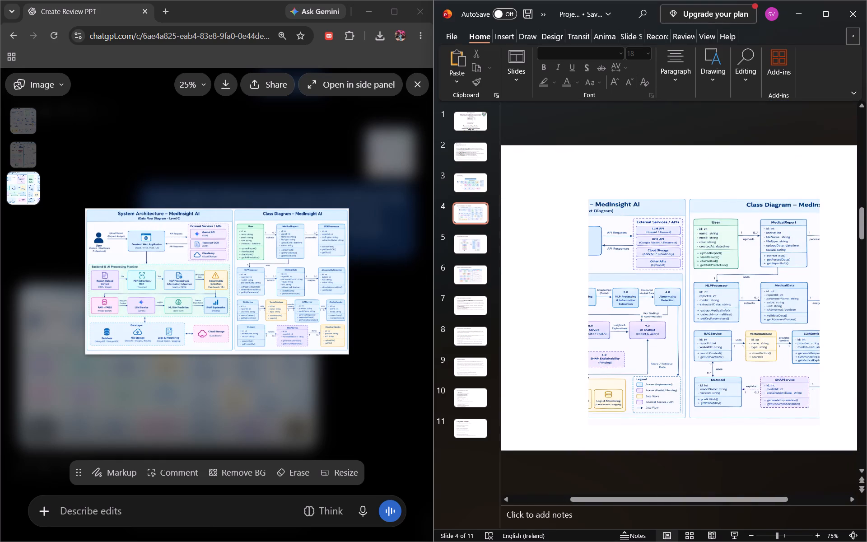
scroll(624, 229, "right", 2)
scroll(624, 229, "up", 1, "ctrl")
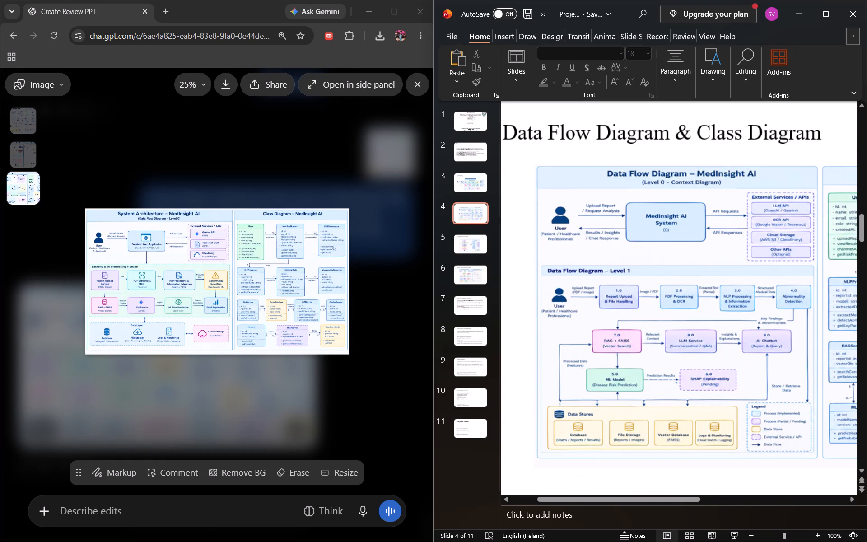
scroll(338, 215, "left", 1)
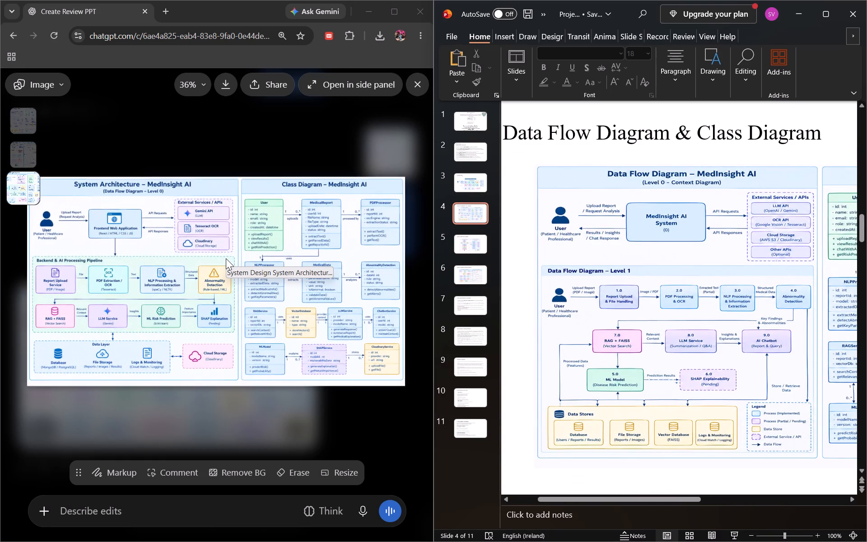
scroll(226, 258, "right", 1)
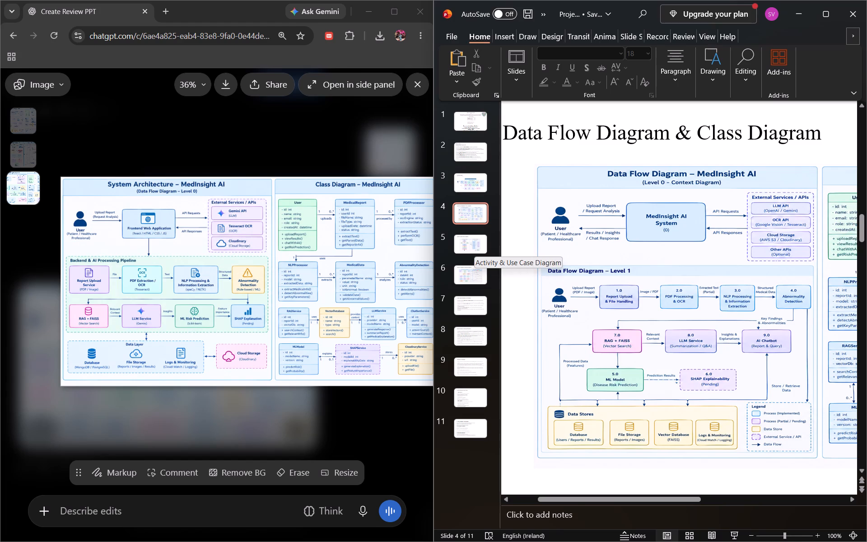
scroll(687, 248, "up", 3, "ctrl")
scroll(687, 248, "right", 2)
scroll(687, 248, "down", 2)
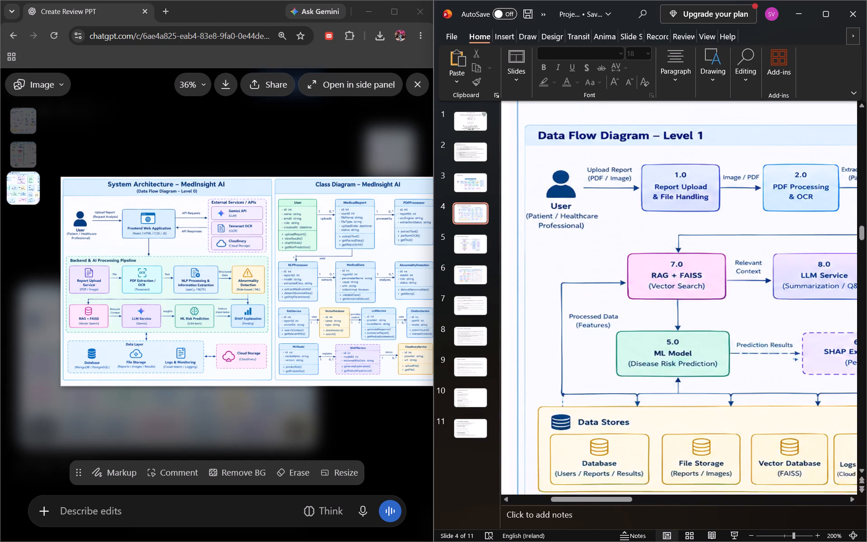
scroll(687, 248, "down", 1)
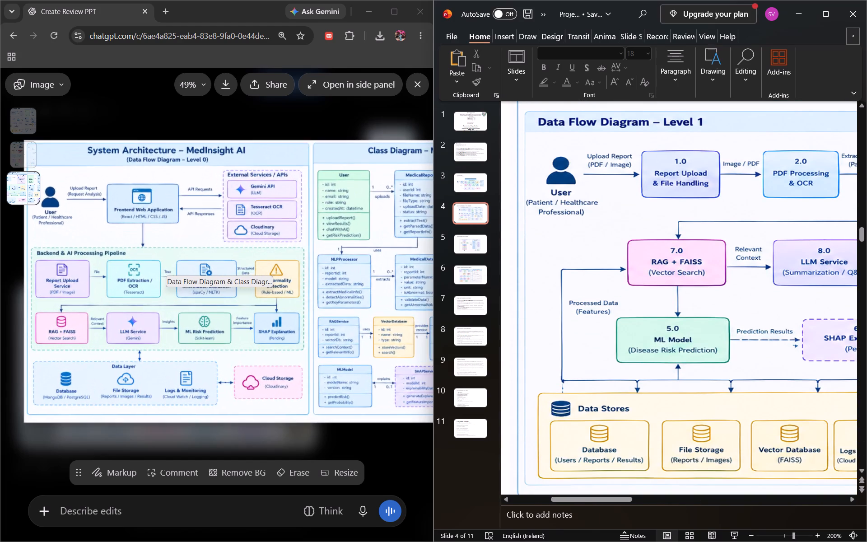
scroll(166, 267, "right", 2)
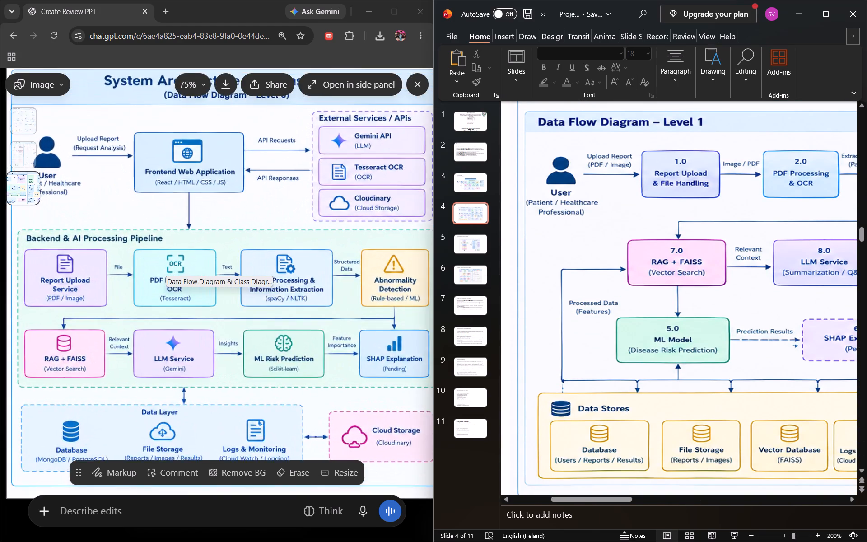
scroll(166, 267, "right", 1)
scroll(673, 322, "down", 1)
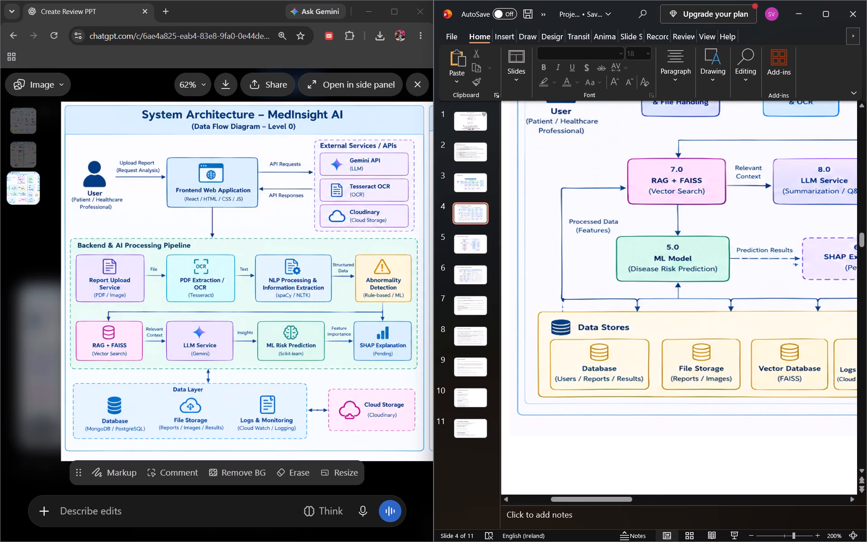
scroll(673, 322, "down", 2)
scroll(673, 322, "down", 3, "ctrl")
scroll(673, 322, "left", 1)
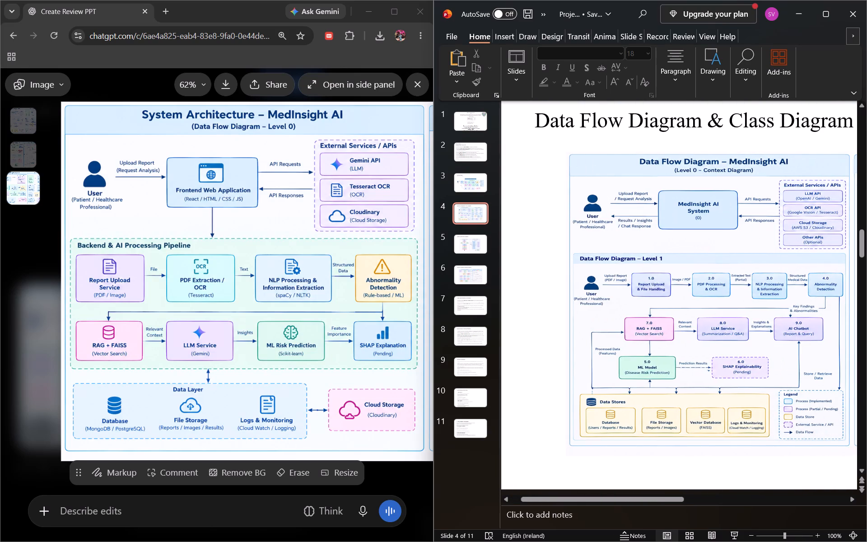
scroll(673, 322, "left", 1)
Examine slide 4's Level 0 and Level 1 data flow diagrams, including External Services/APIs, against the regenerated System Architecture.
scroll(652, 403, "up", 2, "ctrl")
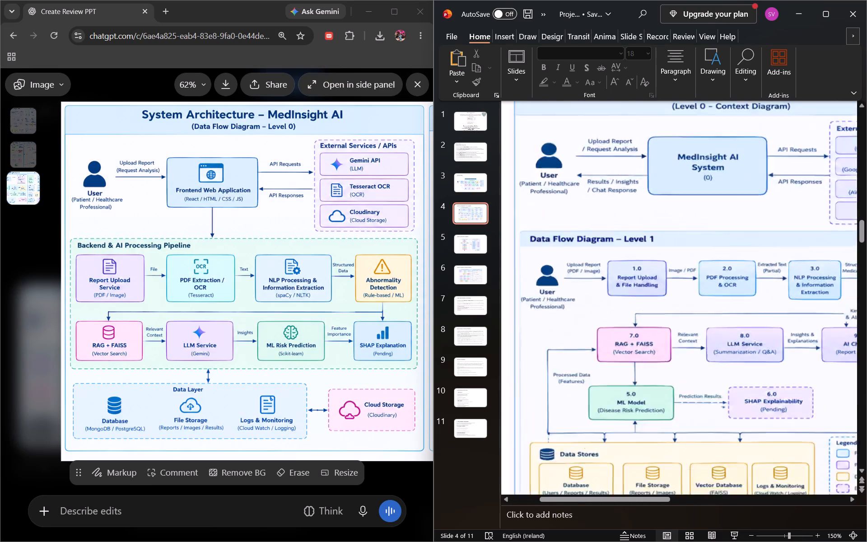
scroll(652, 403, "up", 2, "ctrl")
scroll(652, 403, "down", 7)
scroll(652, 403, "left", 2)
scroll(652, 403, "down", 4, "ctrl")
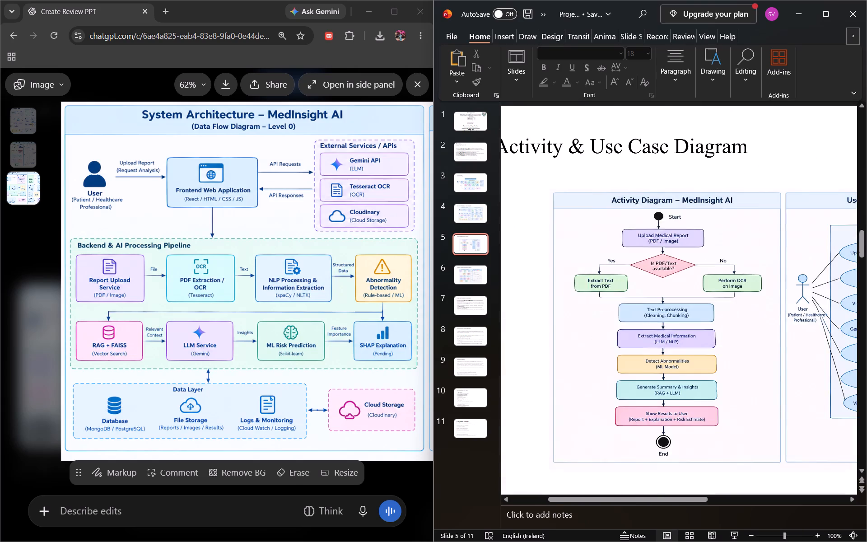
scroll(652, 403, "up", 2)
scroll(652, 403, "down", 1, "ctrl")
scroll(652, 403, "down", 1)
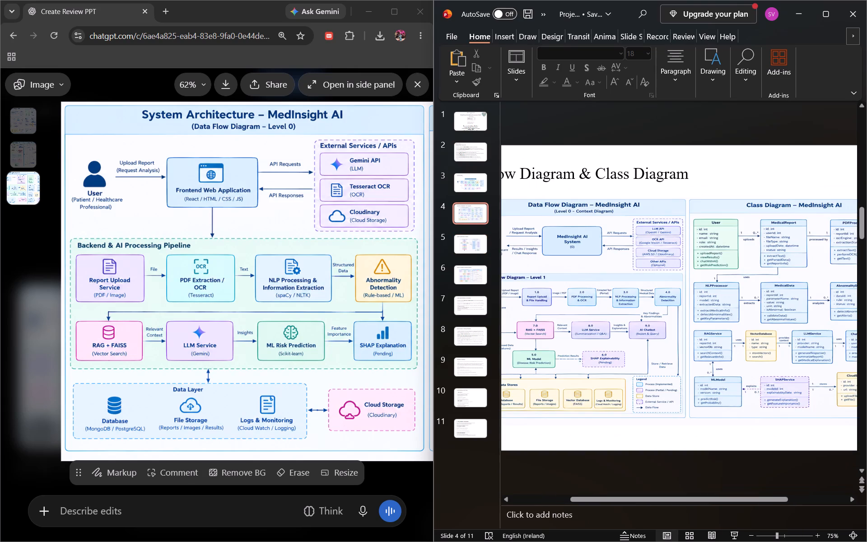
scroll(652, 403, "up", 4, "ctrl")
scroll(652, 403, "down", 1)
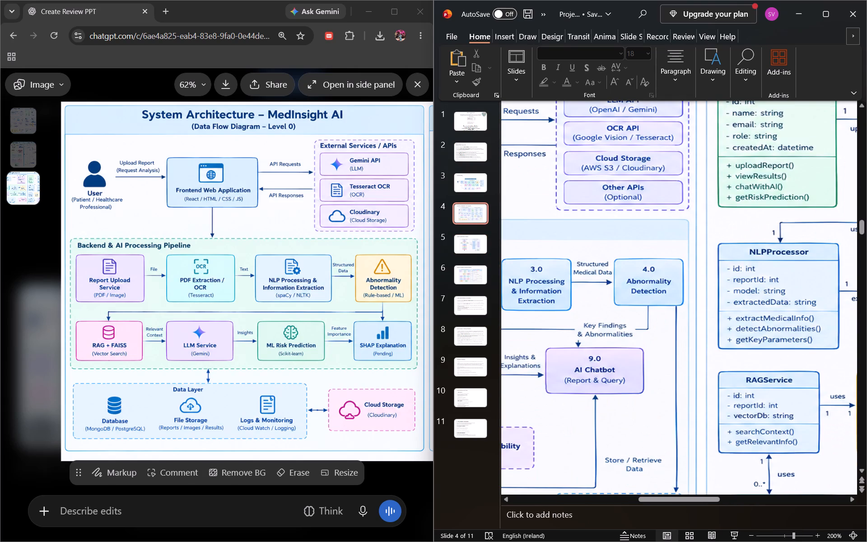
scroll(568, 319, "right", 3)
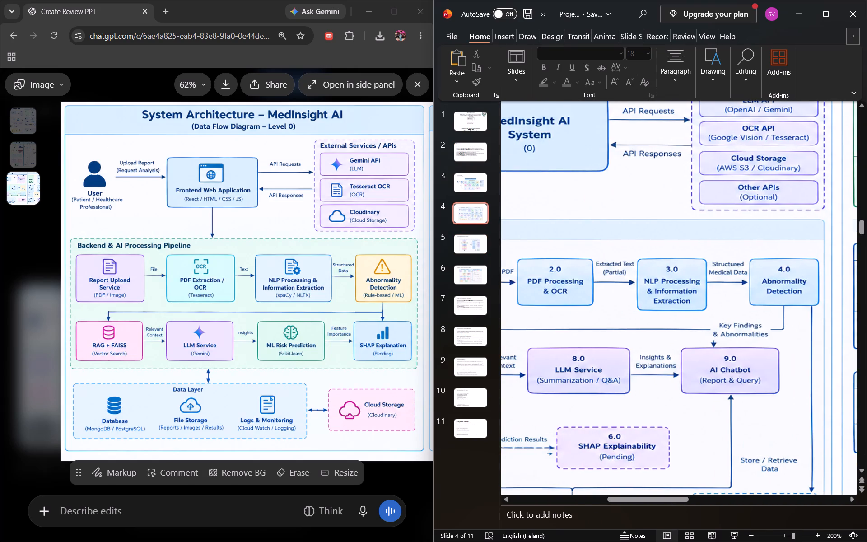
scroll(568, 319, "right", 3)
scroll(568, 319, "left", 1)
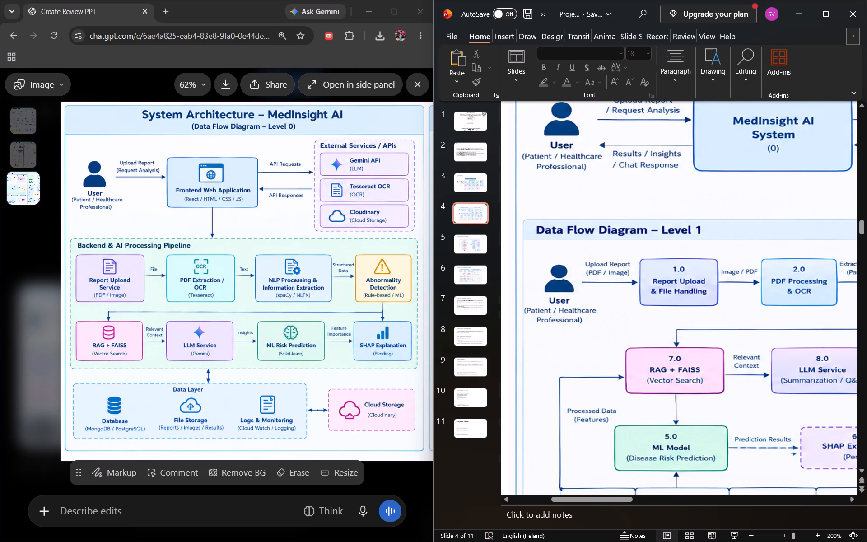
scroll(568, 319, "down", 5, "ctrl")
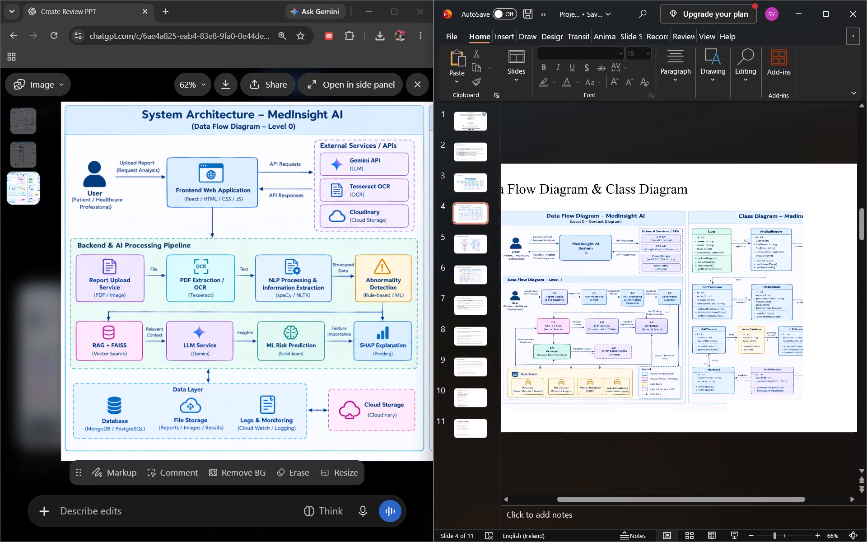
scroll(664, 271, "up", 1)
Look over the other slides, including the Activity & Use Case and Sequence & Object diagrams, and return to slide 4.
scroll(664, 271, "down", 2)
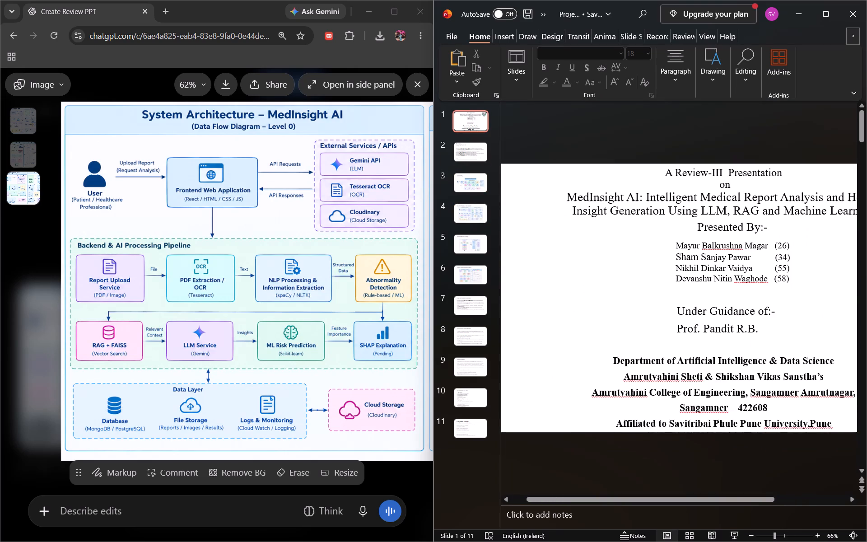
scroll(664, 271, "down", 2)
scroll(664, 271, "up", 2)
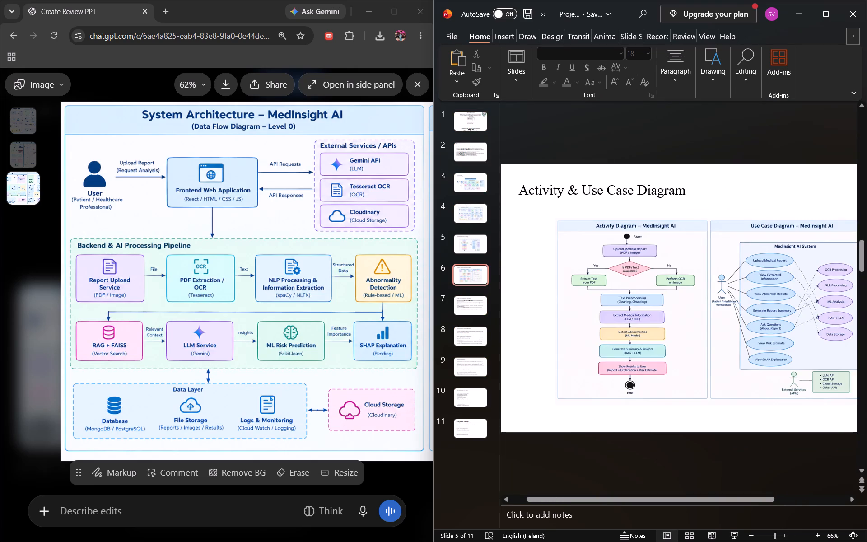
scroll(664, 271, "down", 1)
scroll(664, 271, "up", 1)
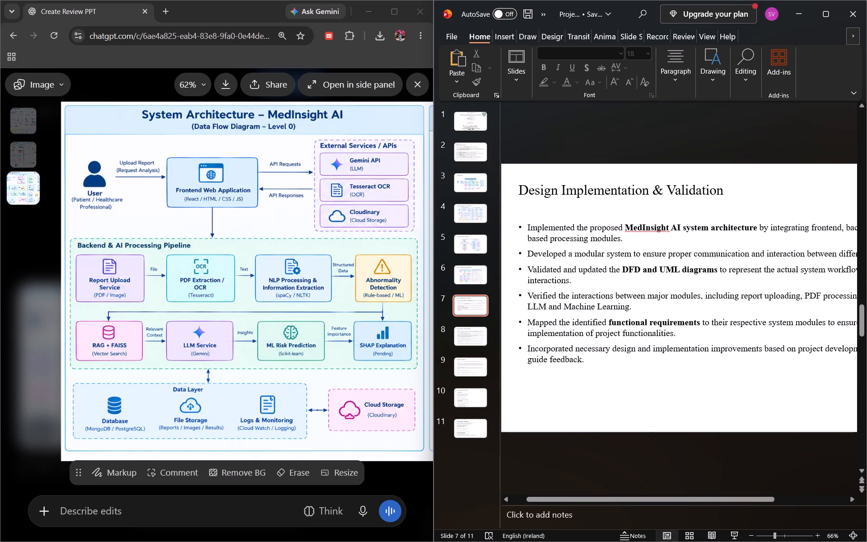
key("Up")
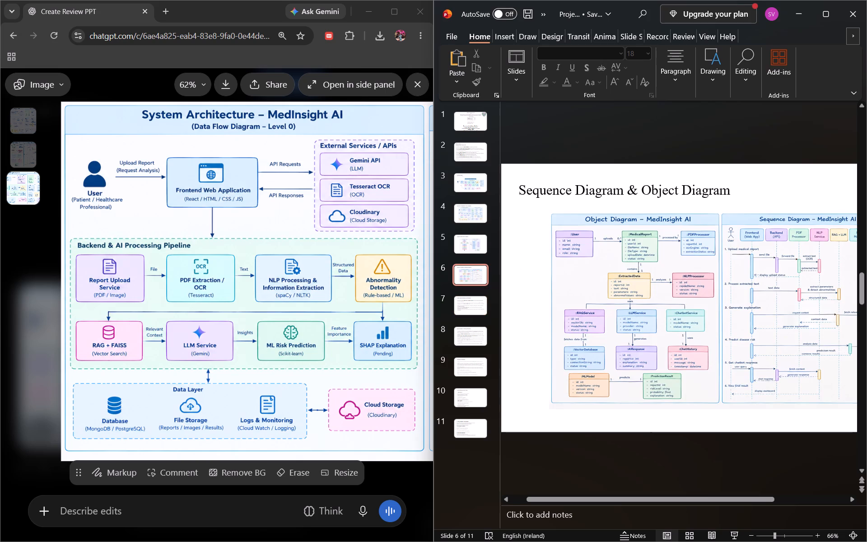
key("Up")
key("Up")
key("Up")
key("Down")
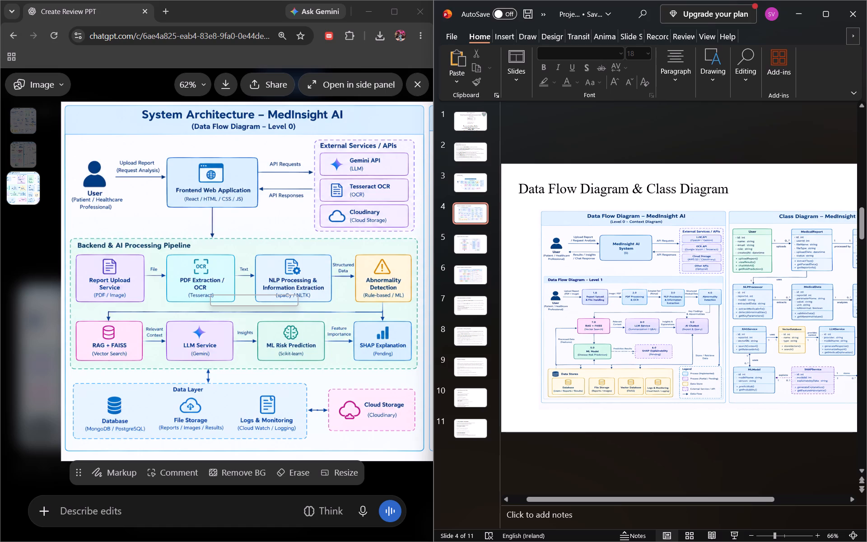
Examine slide 4's Class Diagram and Data Flow Diagram halves side by side with the whole regenerated image.
scroll(795, 248, "up", 3, "ctrl")
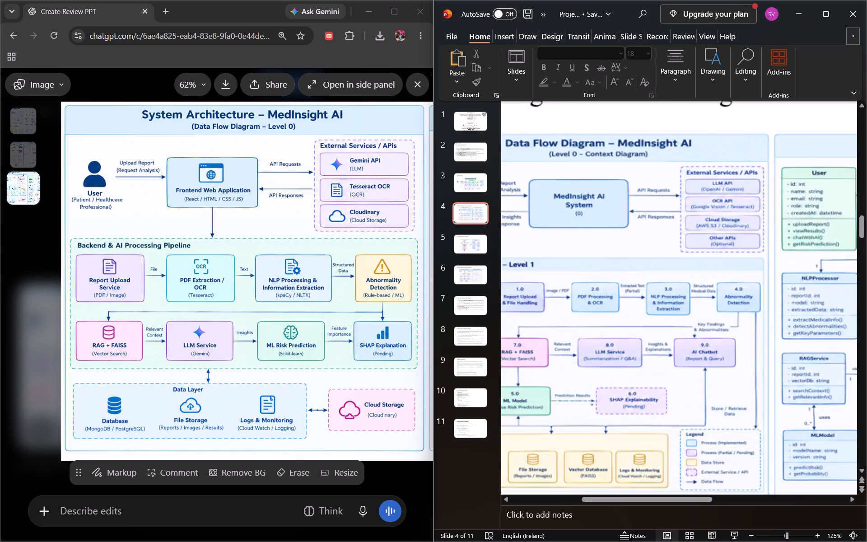
scroll(795, 248, "left", 5)
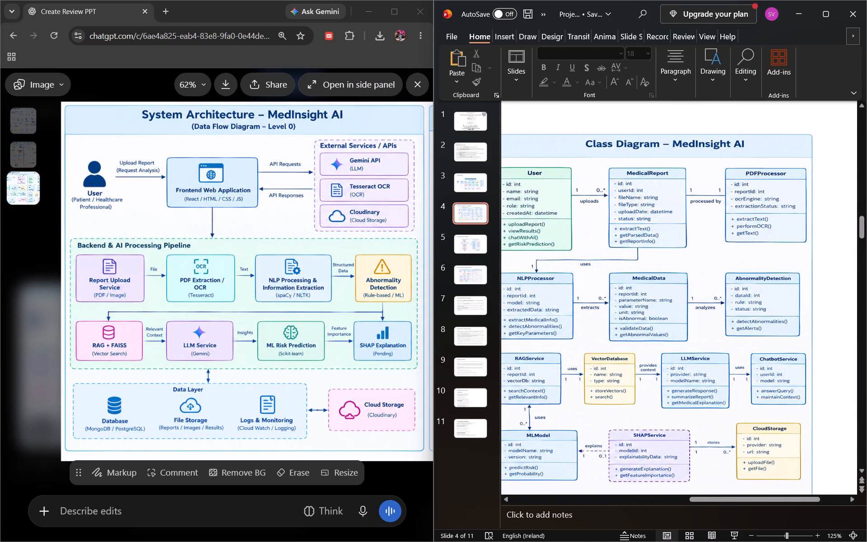
scroll(795, 248, "left", 1)
scroll(795, 248, "right", 2)
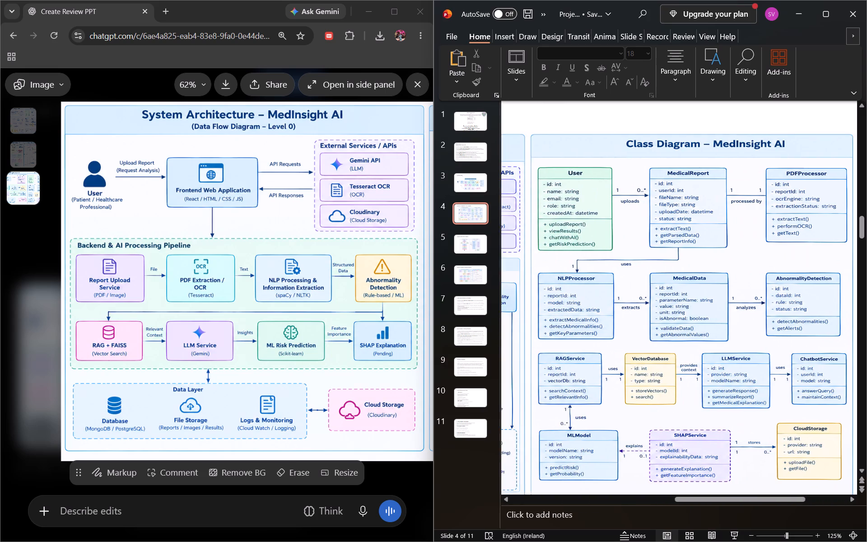
scroll(795, 248, "right", 2)
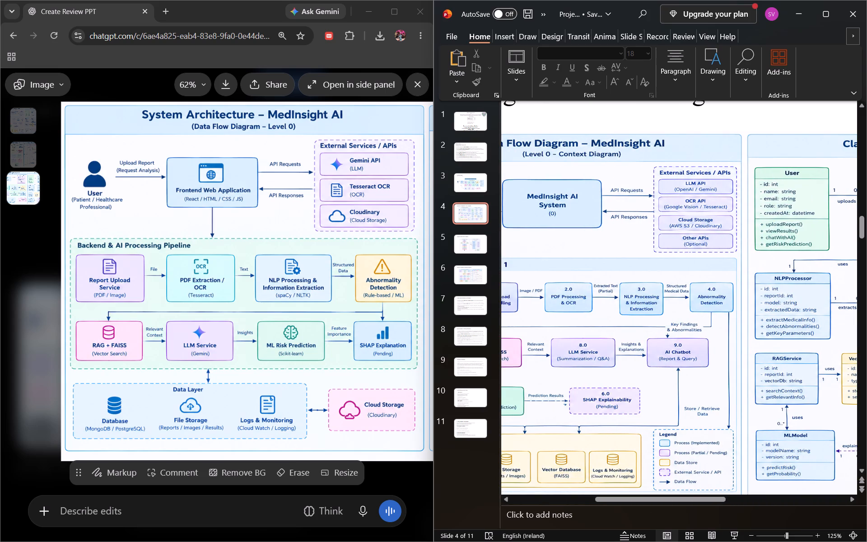
scroll(835, 230, "right", 1)
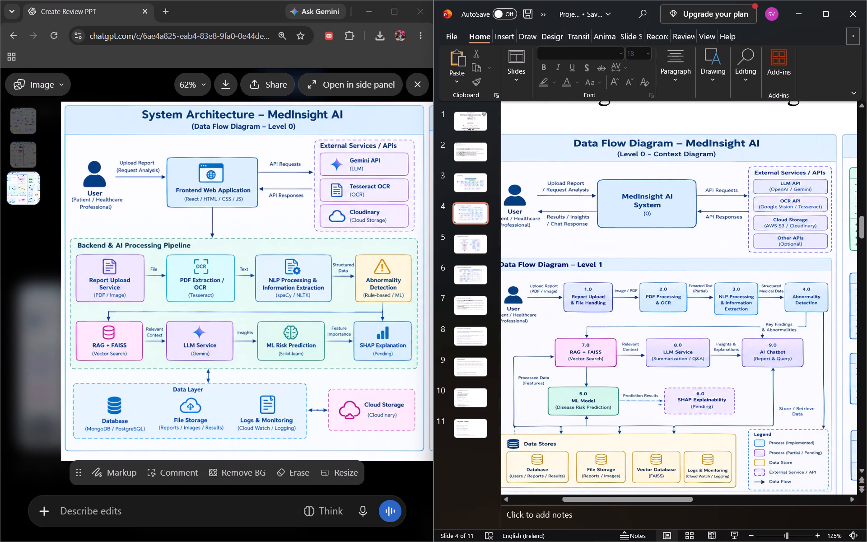
scroll(835, 230, "right", 2)
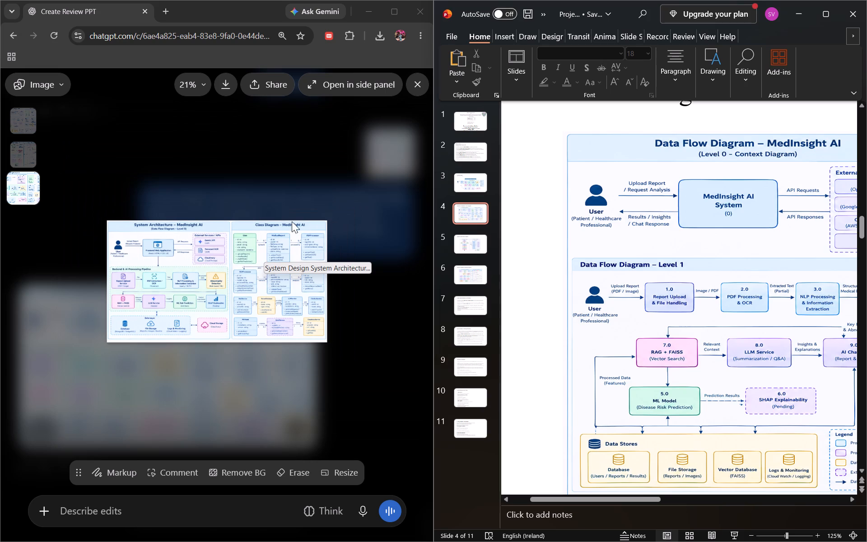
scroll(665, 388, "left", 1)
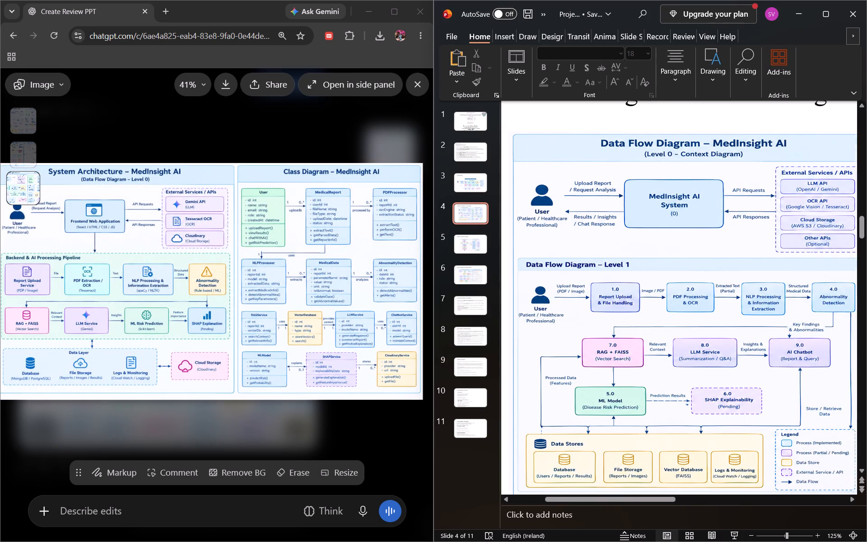
scroll(665, 388, "left", 2)
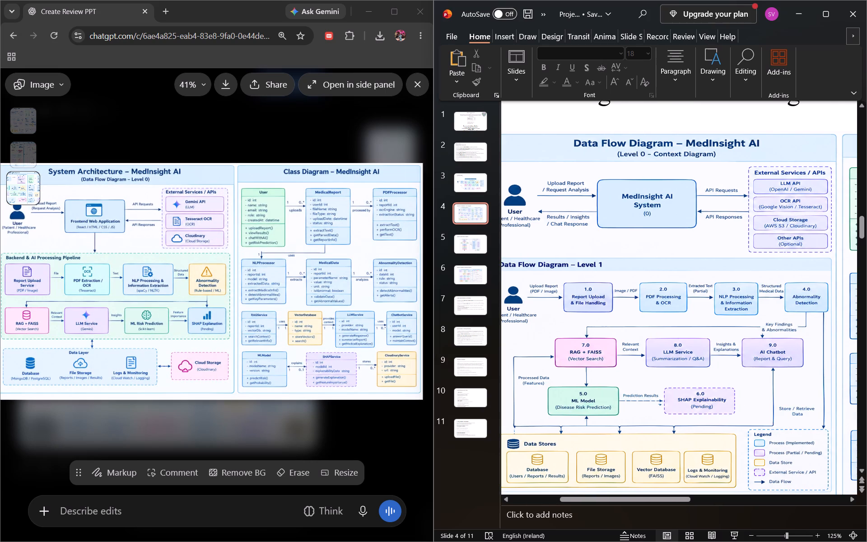
Compare the regenerated Backend & AI Processing Pipeline with slide 4's Level 1 upload, OCR, RAG + FAISS, ML Model and LLM processes.
left_click(191, 276)
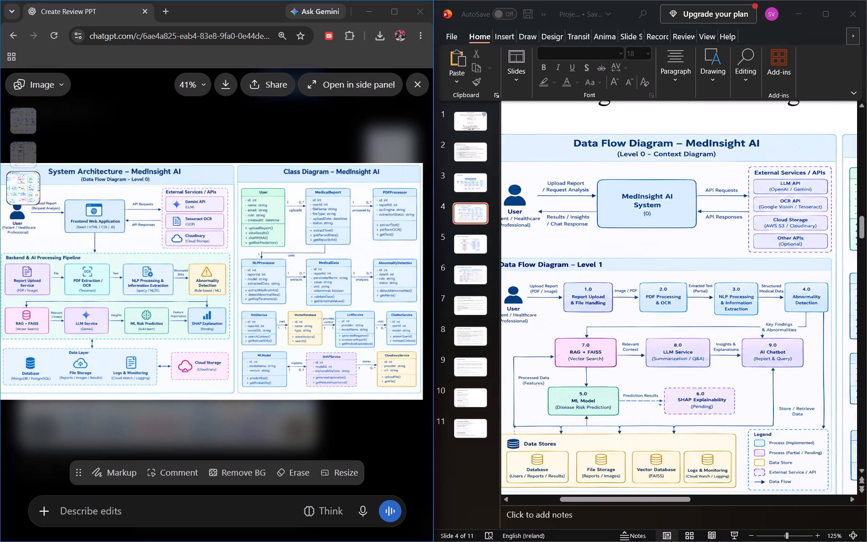
scroll(637, 313, "up", 3, "ctrl")
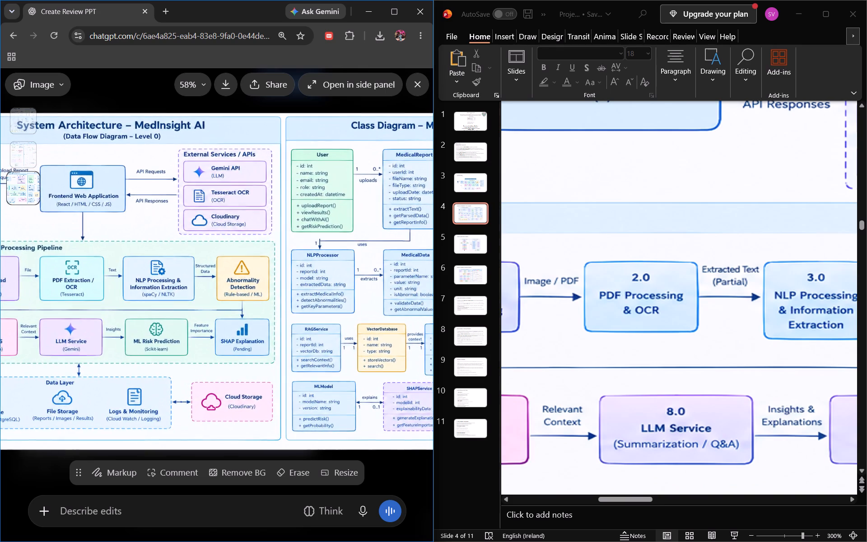
scroll(124, 310, "right", 2)
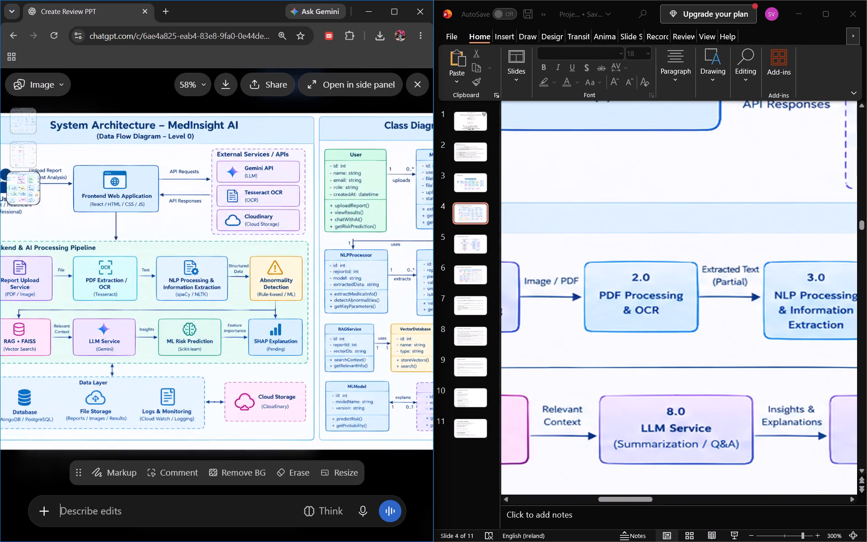
scroll(124, 310, "right", 1)
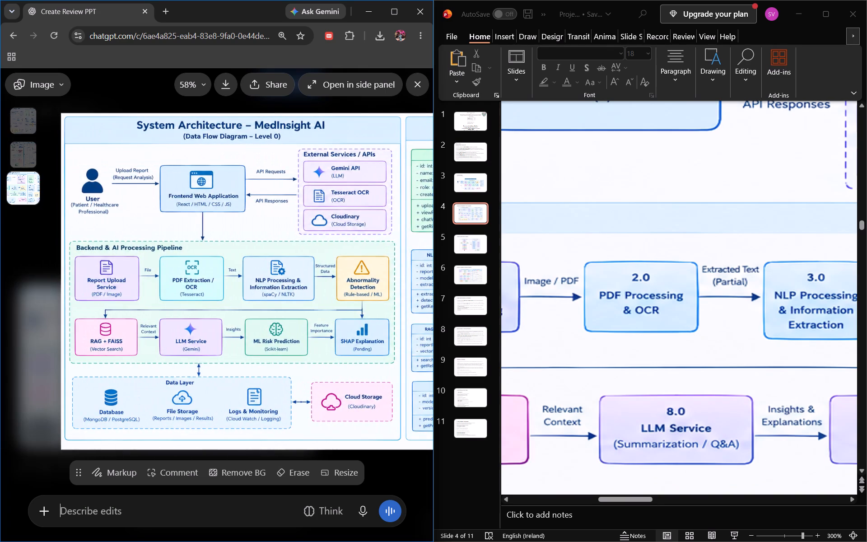
scroll(592, 300, "right", 2)
scroll(592, 300, "down", 2)
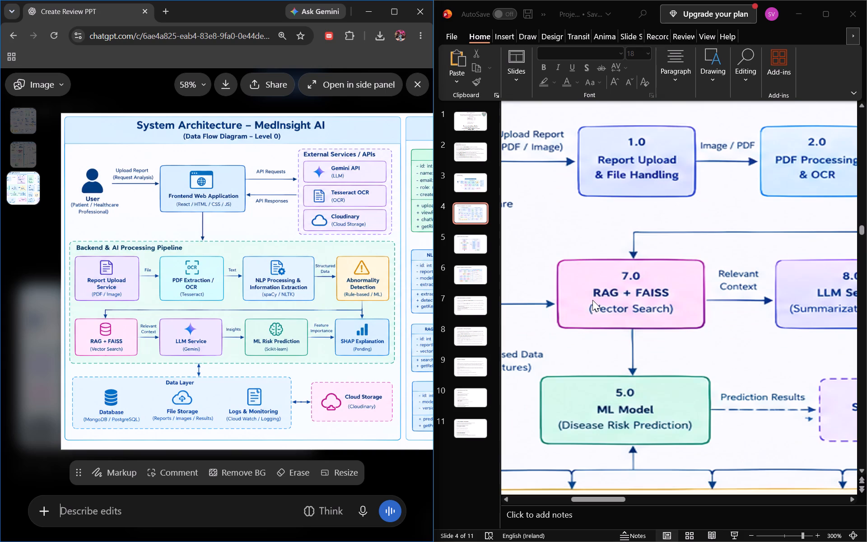
scroll(592, 300, "right", 2)
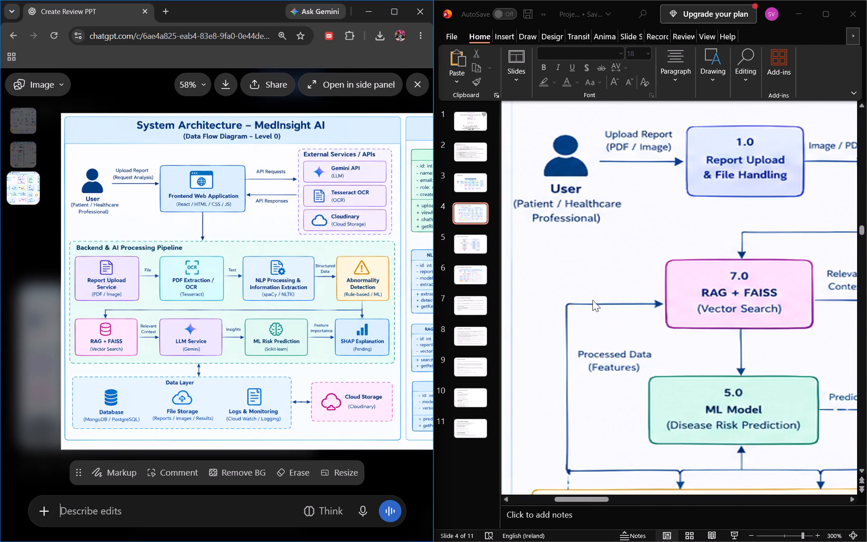
scroll(592, 300, "down", 1)
scroll(592, 300, "left", 1)
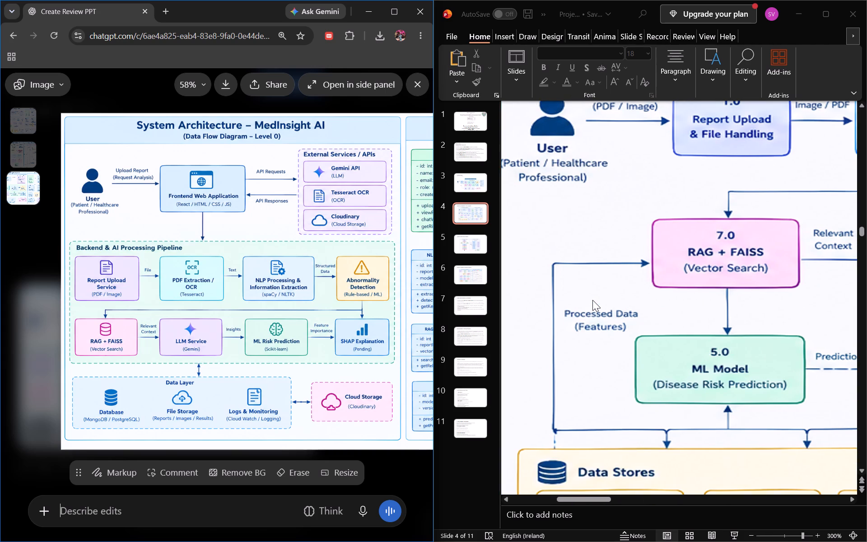
scroll(592, 300, "left", 1)
scroll(592, 300, "down", 1)
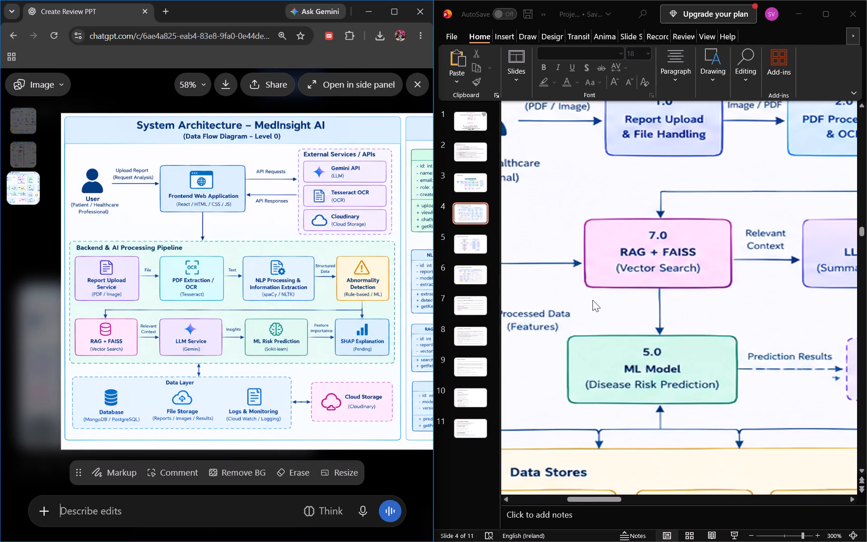
scroll(592, 300, "left", 3)
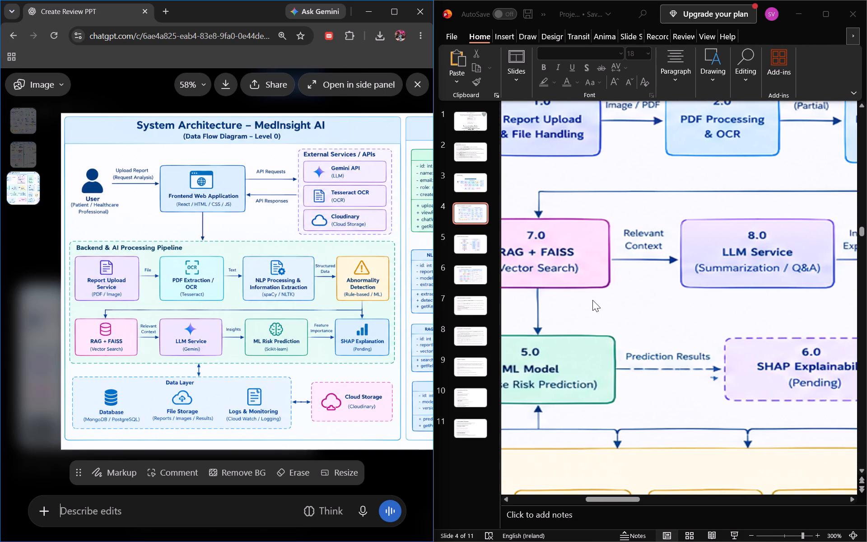
Examine slide 4's SHAP Explainability, Data Stores, AI Chatbot and Legend areas against the regenerated image.
scroll(592, 300, "down", 3, "ctrl")
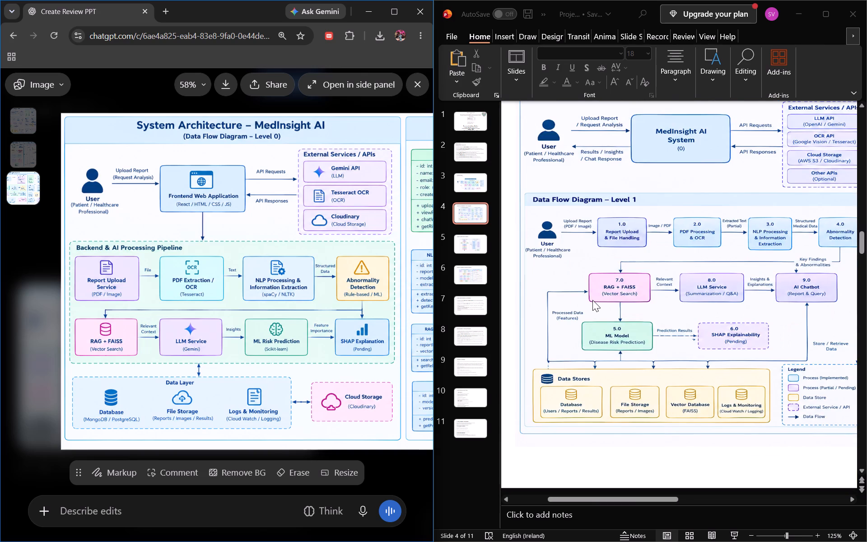
scroll(594, 409, "up", 3, "ctrl")
scroll(594, 409, "left", 2)
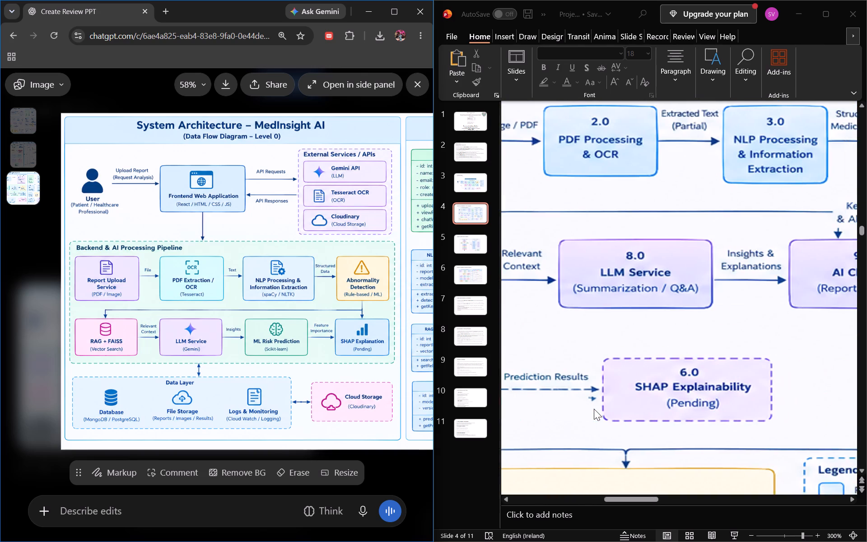
scroll(594, 409, "down", 10)
scroll(594, 409, "left", 2)
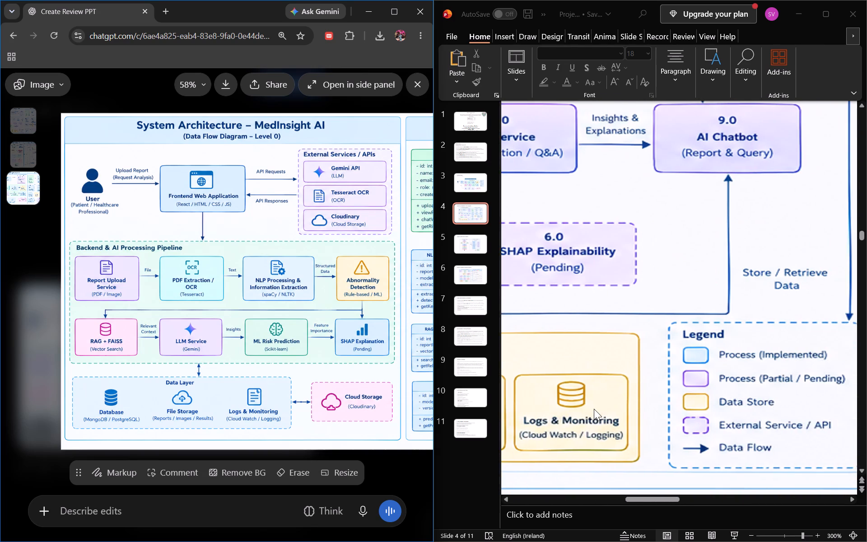
scroll(594, 409, "left", 1)
scroll(264, 308, "left", 2)
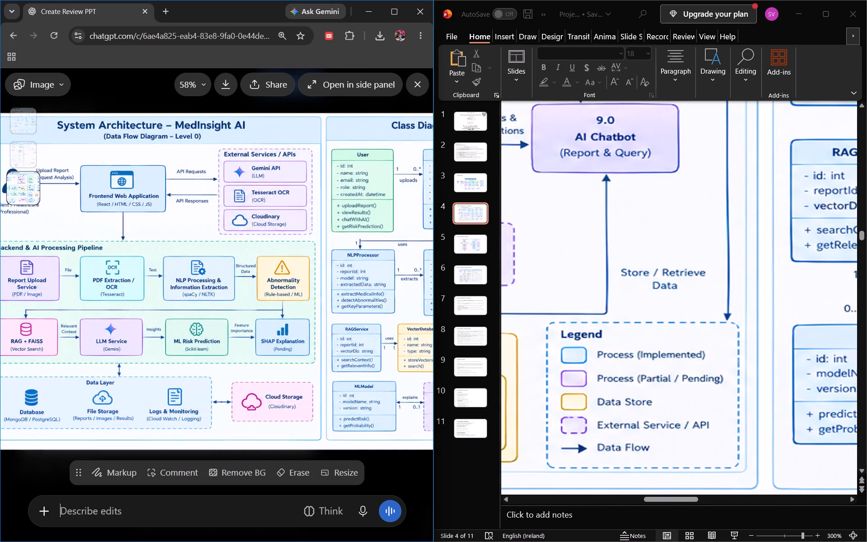
scroll(264, 308, "left", 1)
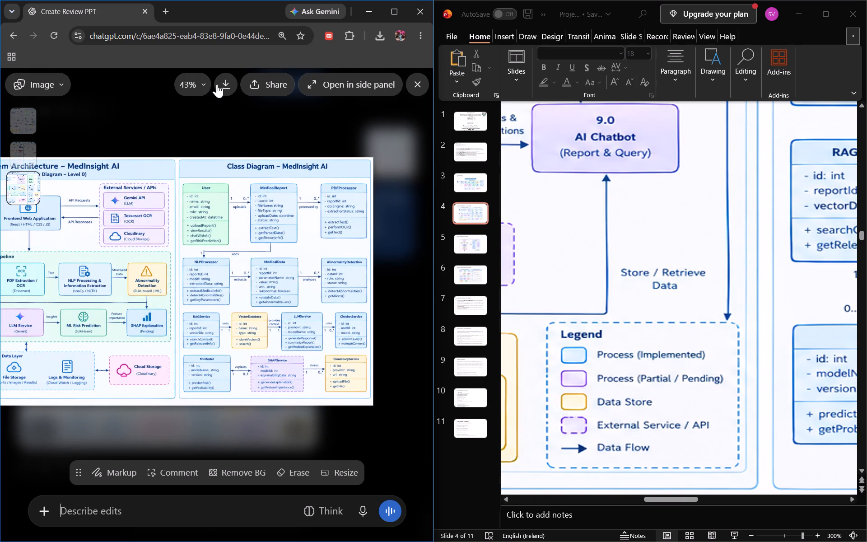
Download the regenerated System Architecture and Class Diagram image from ChatGPT and switch back to PowerPoint.
left_click(222, 84)
key("alt+Tab")
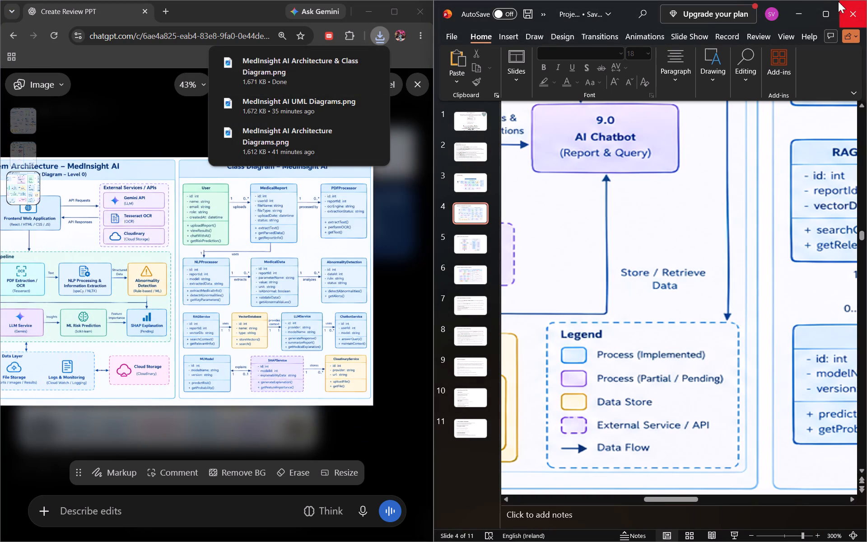
Maximize the presentation window and delete the old Data Flow and Class Diagram picture from slide 4.
left_click(820, 9)
scroll(487, 262, "down", 3, "ctrl")
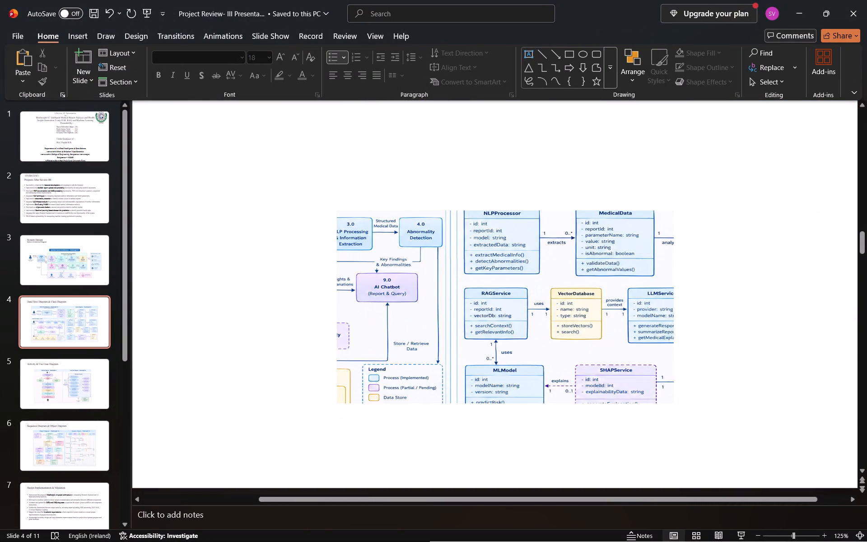
scroll(411, 272, "down", 1, "ctrl")
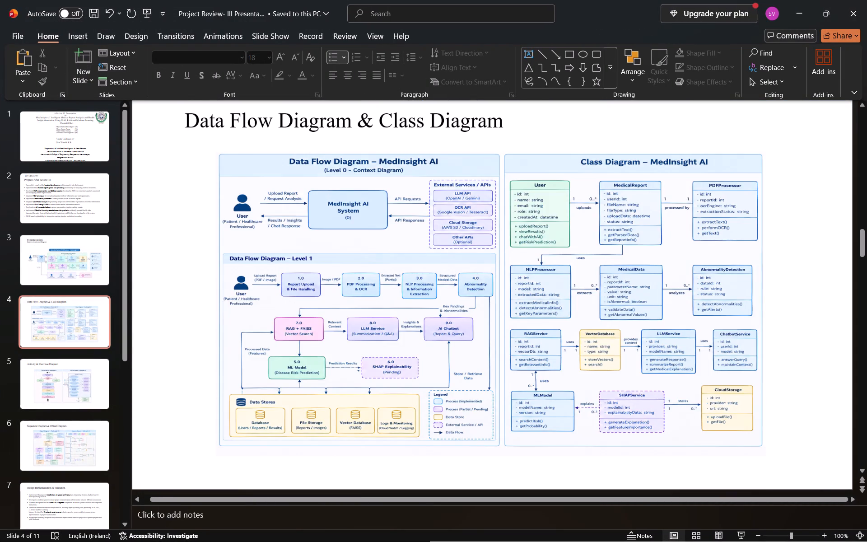
left_click(472, 254)
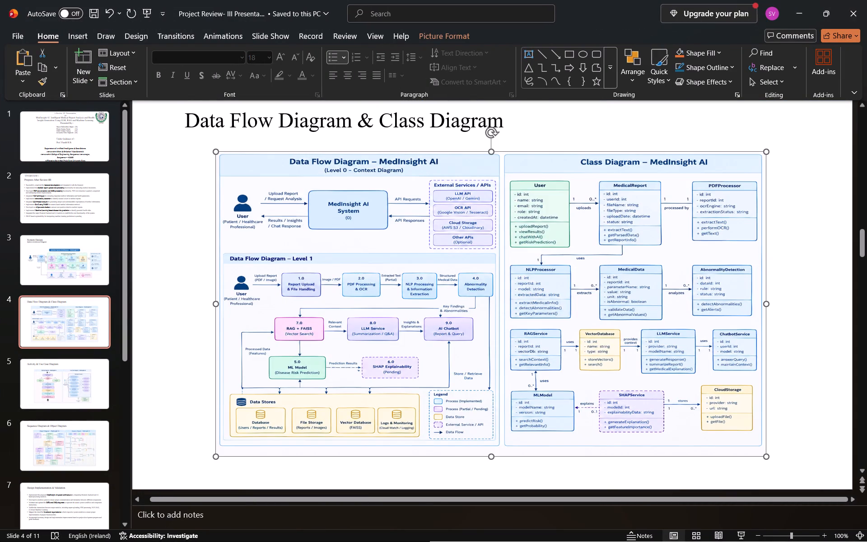
key("Delete")
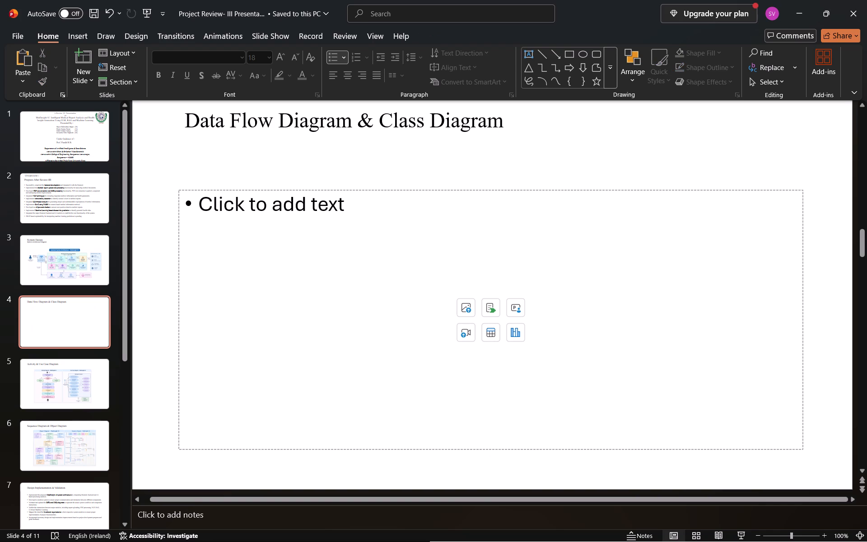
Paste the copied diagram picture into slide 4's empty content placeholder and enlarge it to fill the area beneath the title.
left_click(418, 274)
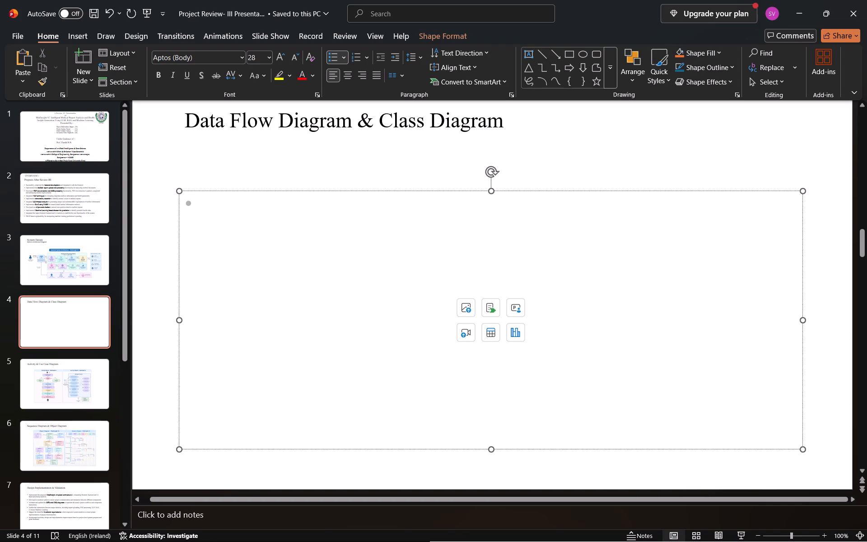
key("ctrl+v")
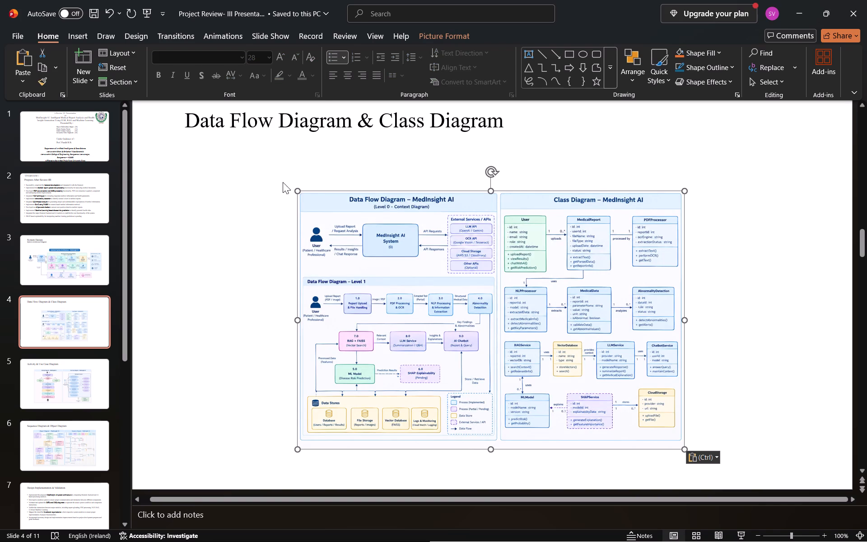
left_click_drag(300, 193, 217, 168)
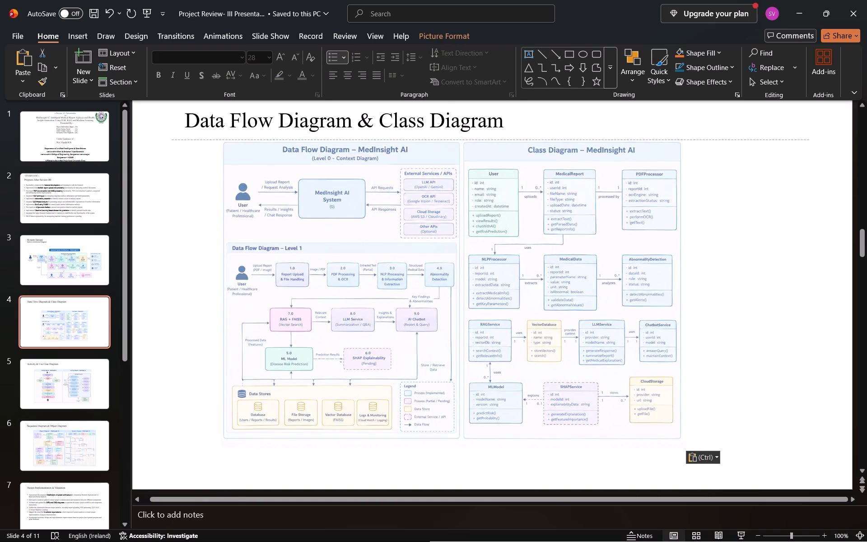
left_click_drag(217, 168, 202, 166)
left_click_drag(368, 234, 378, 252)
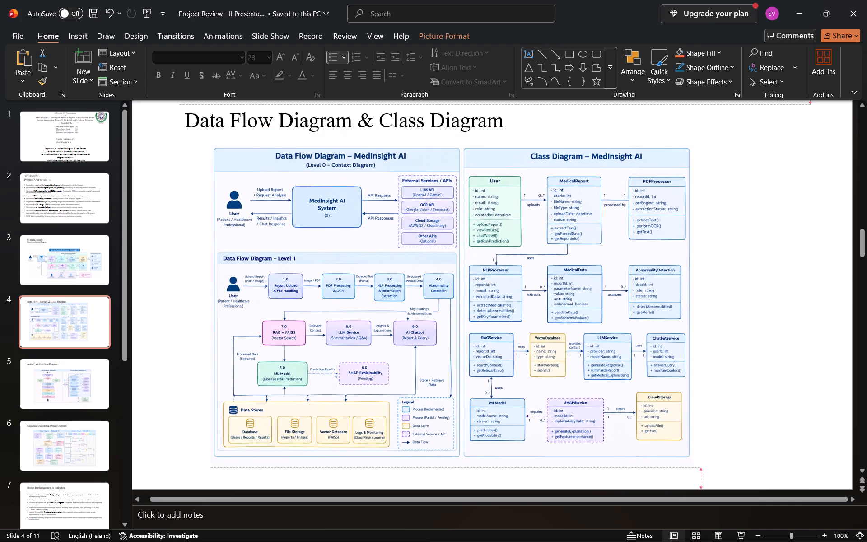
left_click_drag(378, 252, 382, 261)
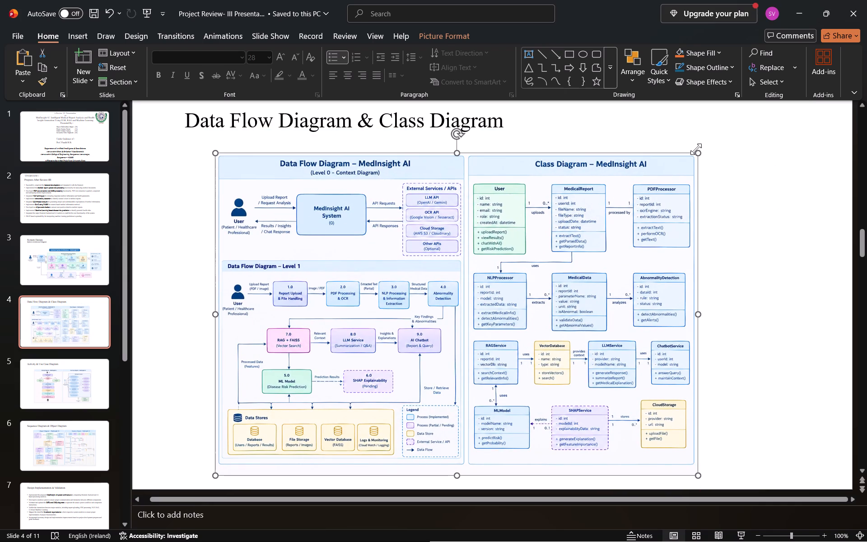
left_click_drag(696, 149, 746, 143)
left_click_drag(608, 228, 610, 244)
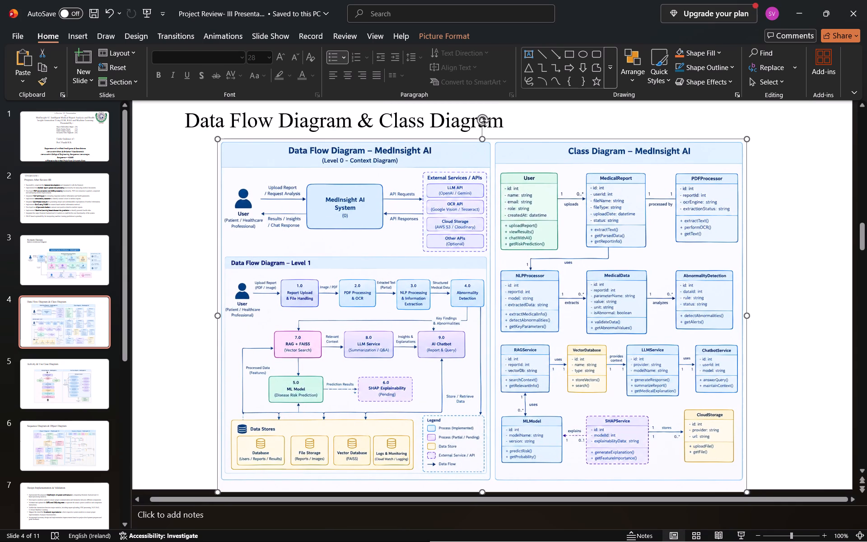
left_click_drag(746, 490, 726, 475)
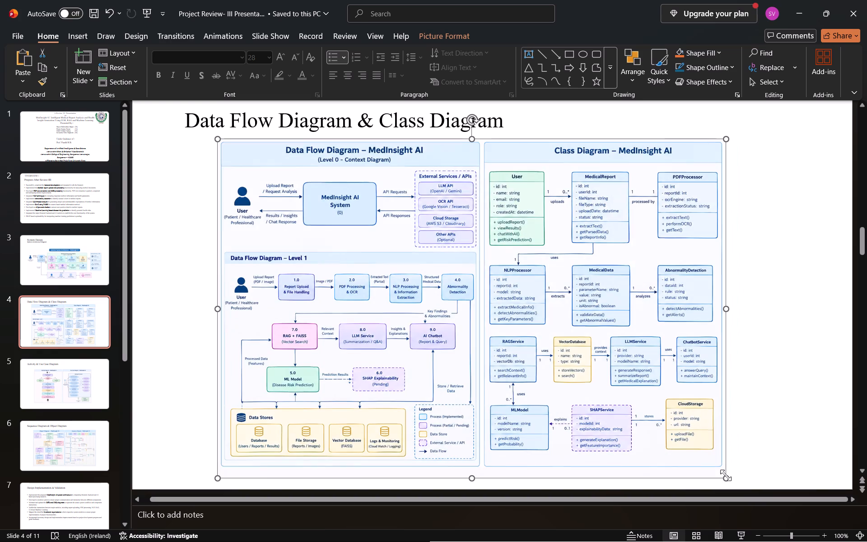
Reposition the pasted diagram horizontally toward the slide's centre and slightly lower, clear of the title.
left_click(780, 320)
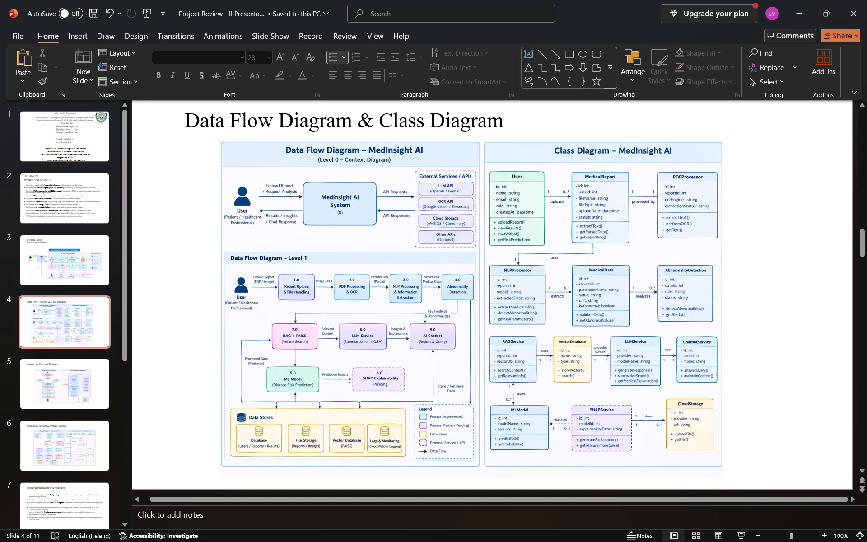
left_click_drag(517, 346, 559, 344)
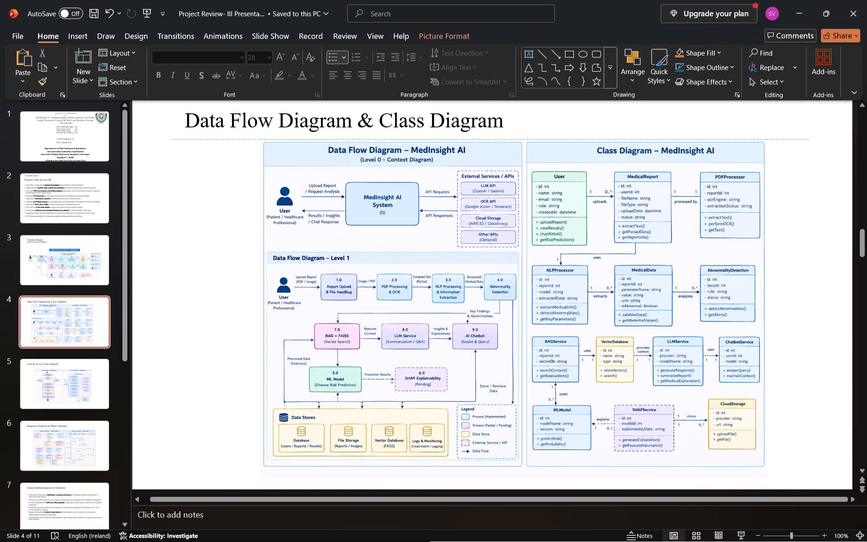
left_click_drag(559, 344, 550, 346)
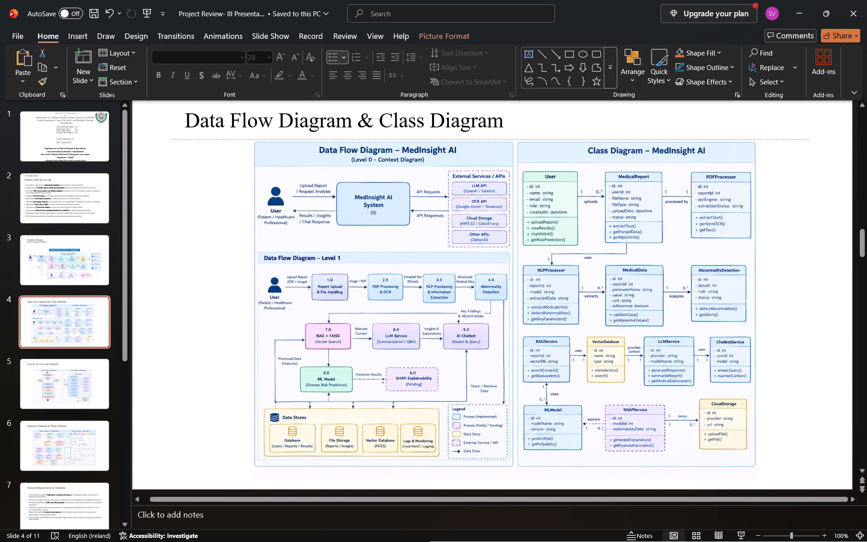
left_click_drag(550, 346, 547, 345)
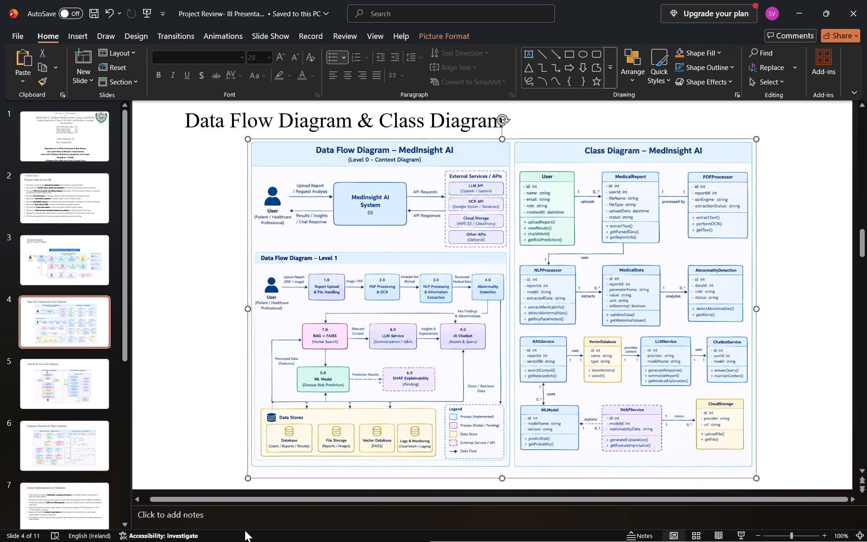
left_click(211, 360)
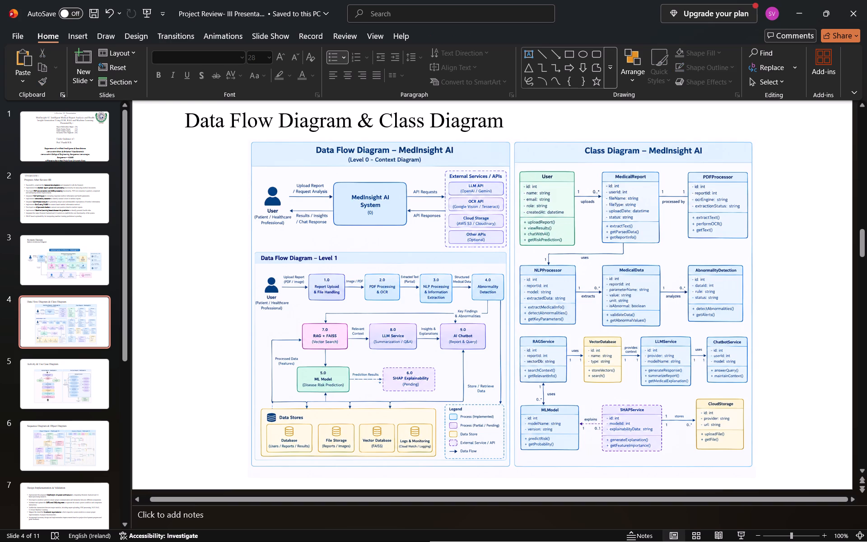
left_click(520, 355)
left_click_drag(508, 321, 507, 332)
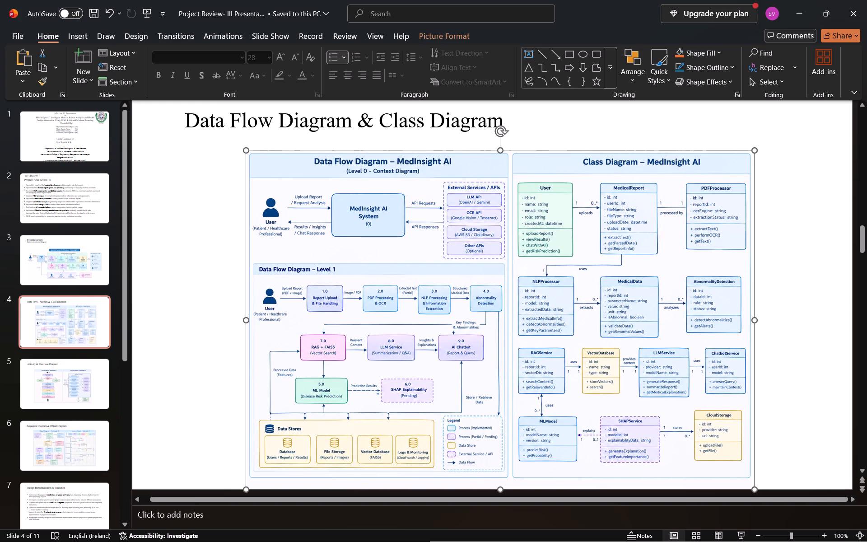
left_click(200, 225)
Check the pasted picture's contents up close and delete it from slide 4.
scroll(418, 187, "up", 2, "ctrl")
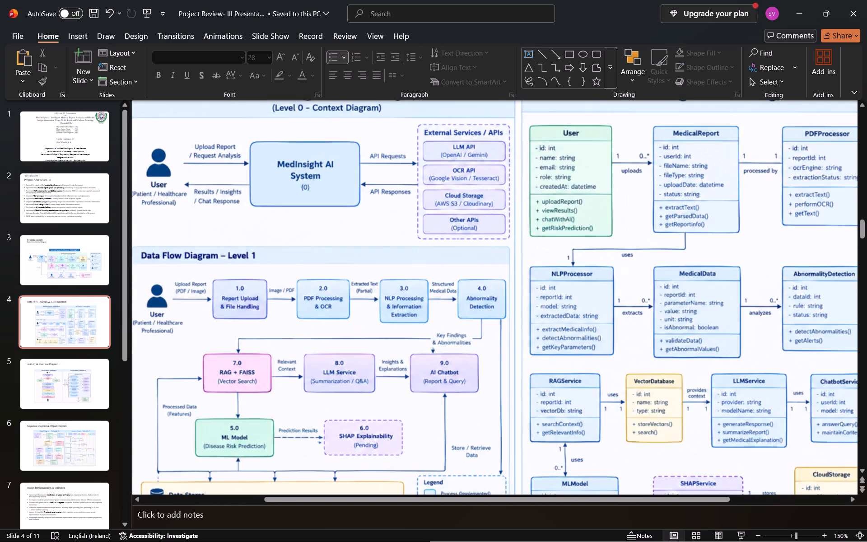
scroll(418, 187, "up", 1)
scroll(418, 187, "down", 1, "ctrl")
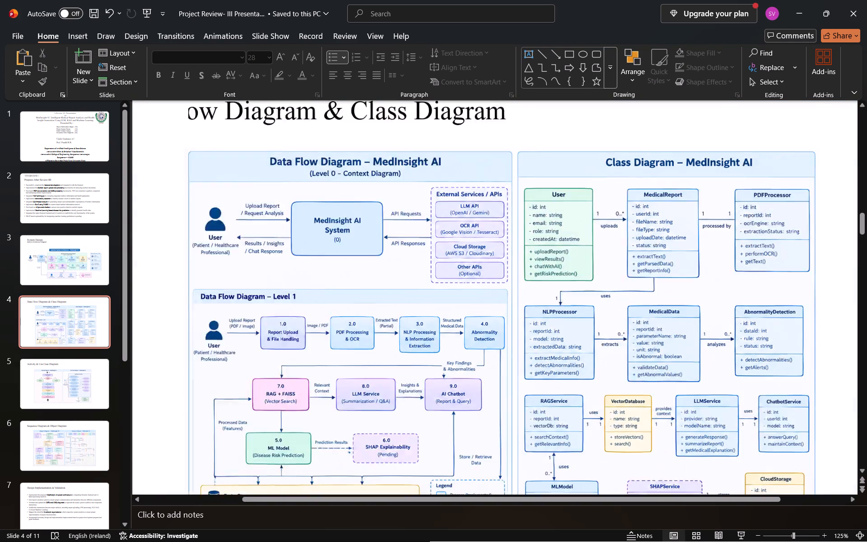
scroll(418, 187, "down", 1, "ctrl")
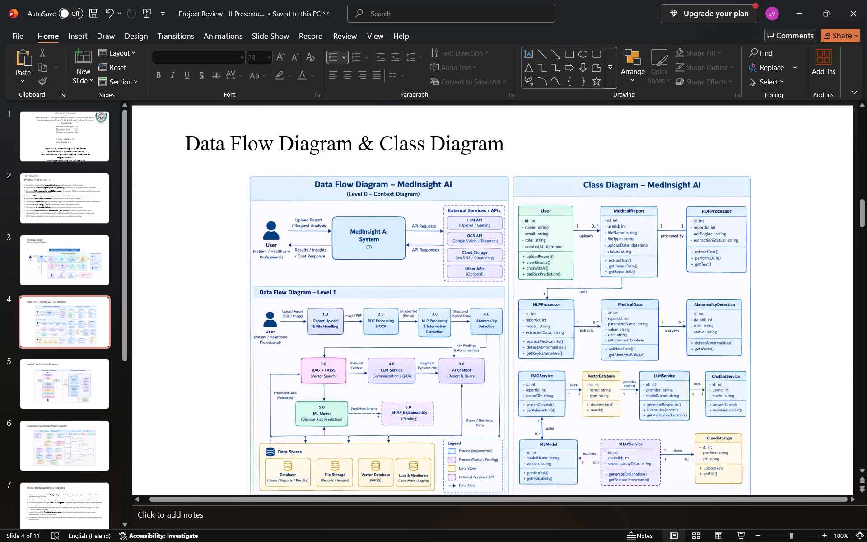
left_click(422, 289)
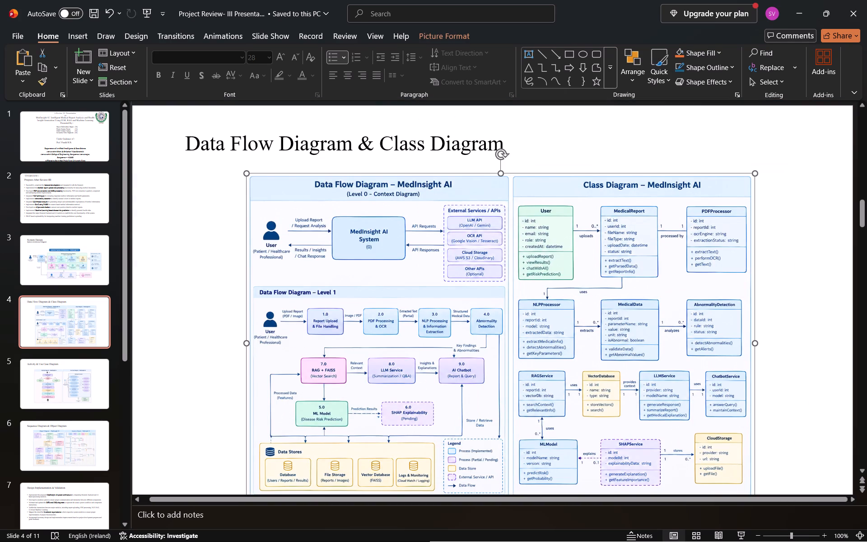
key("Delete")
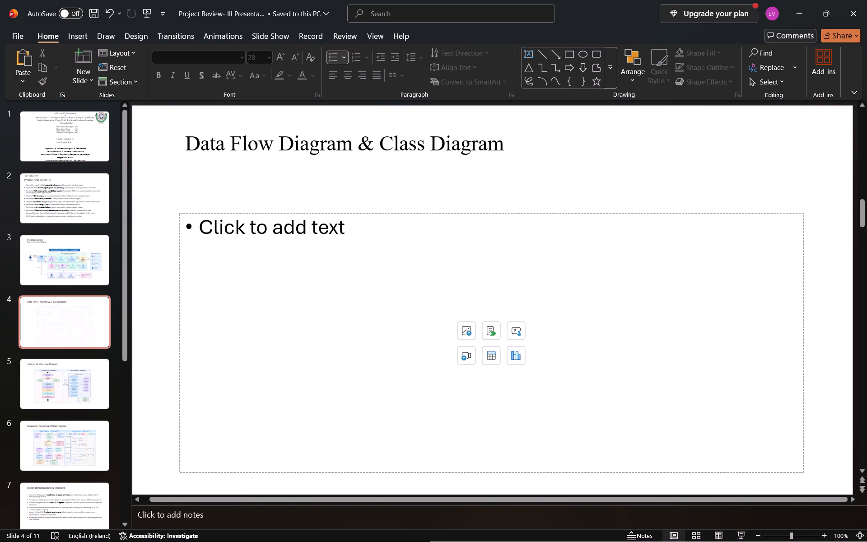
Insert the picture "MedInsight AI Architecture & Class Diagram" from the Downloads folder into slide 4.
left_click(77, 30)
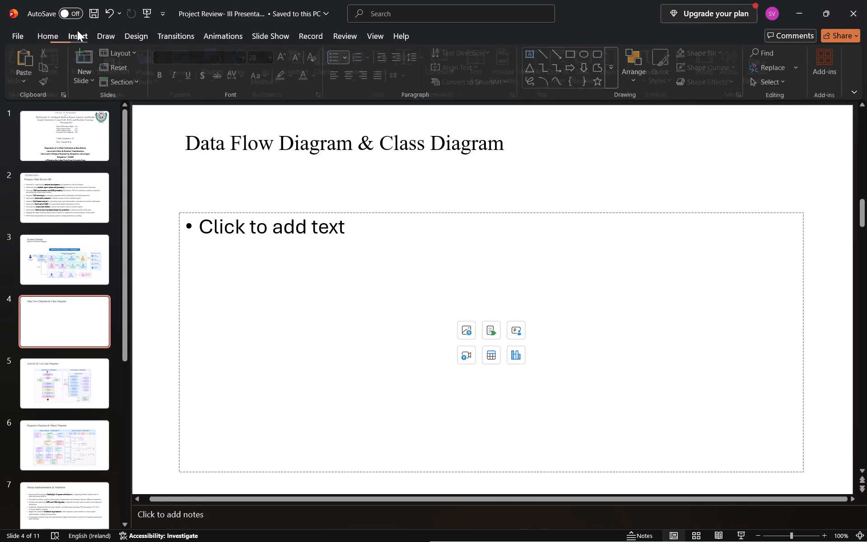
left_click(84, 74)
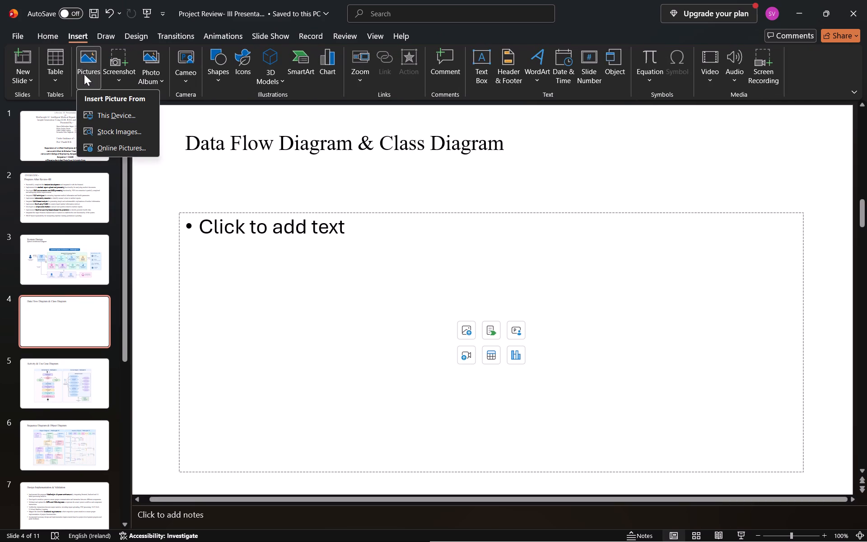
left_click(131, 118)
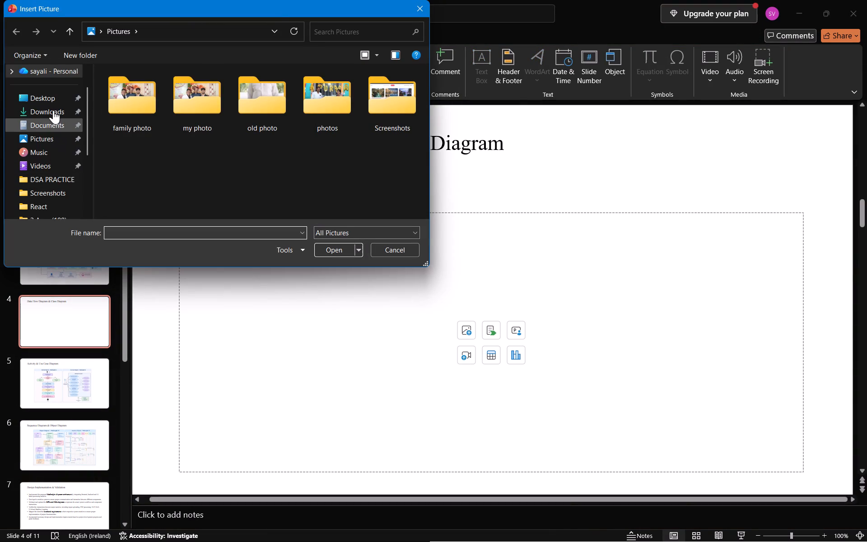
left_click(53, 110)
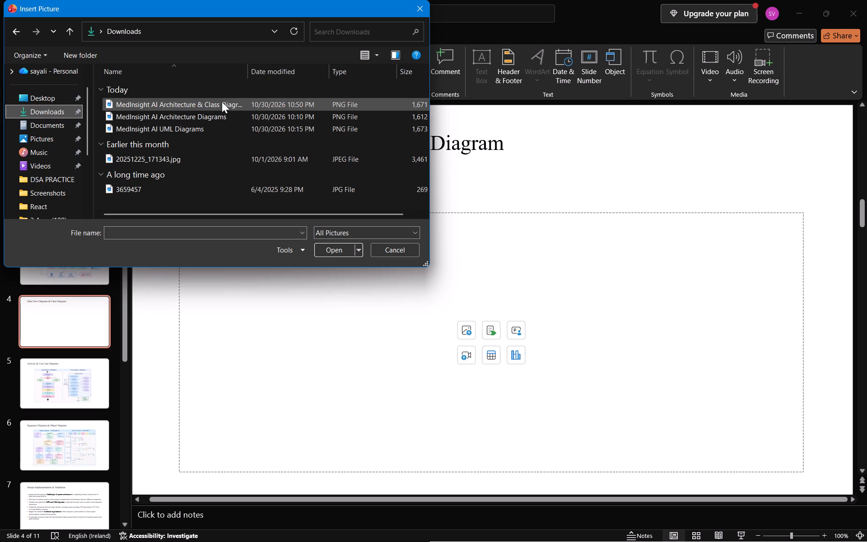
double_click(203, 102)
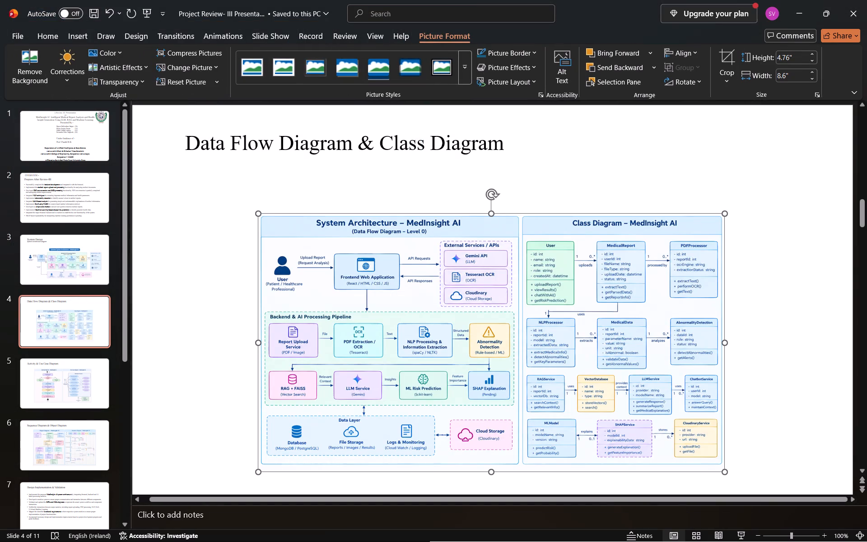
Enlarge the inserted architecture and class diagram to about 5.71" high by 10.36" wide, centred beneath slide 4's title.
left_click(432, 320)
left_click_drag(260, 215, 216, 173)
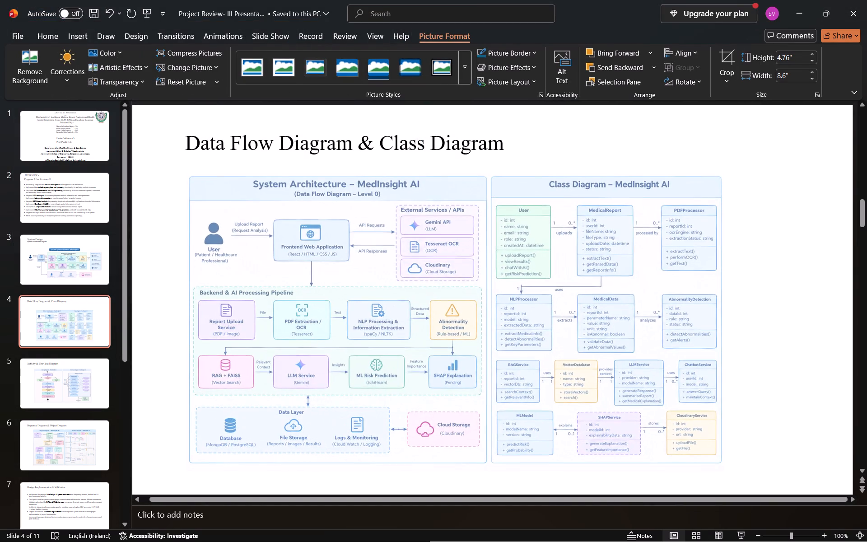
left_click_drag(216, 173, 215, 173)
left_click_drag(402, 300, 468, 304)
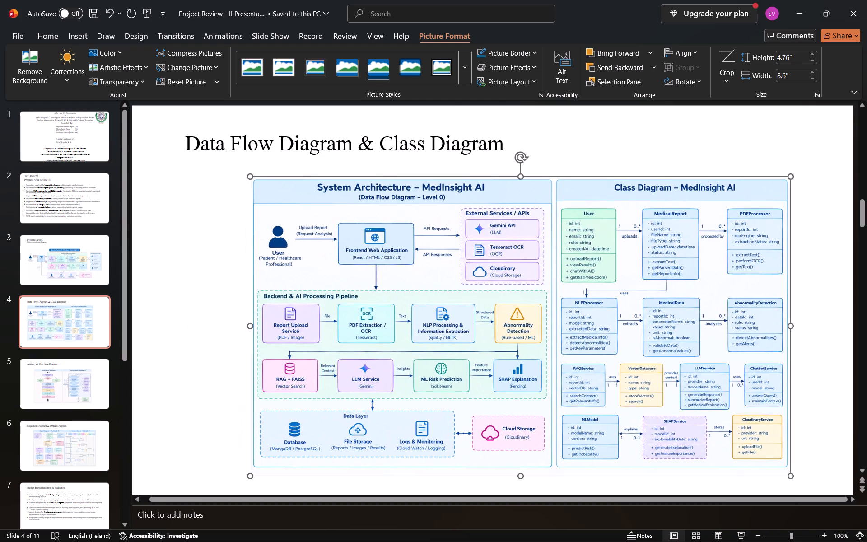
left_click(517, 474)
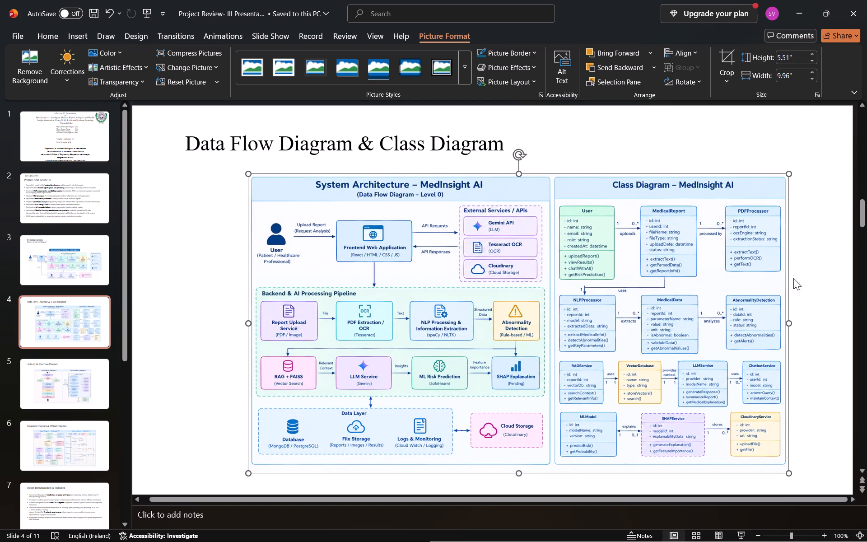
left_click_drag(790, 321, 801, 319)
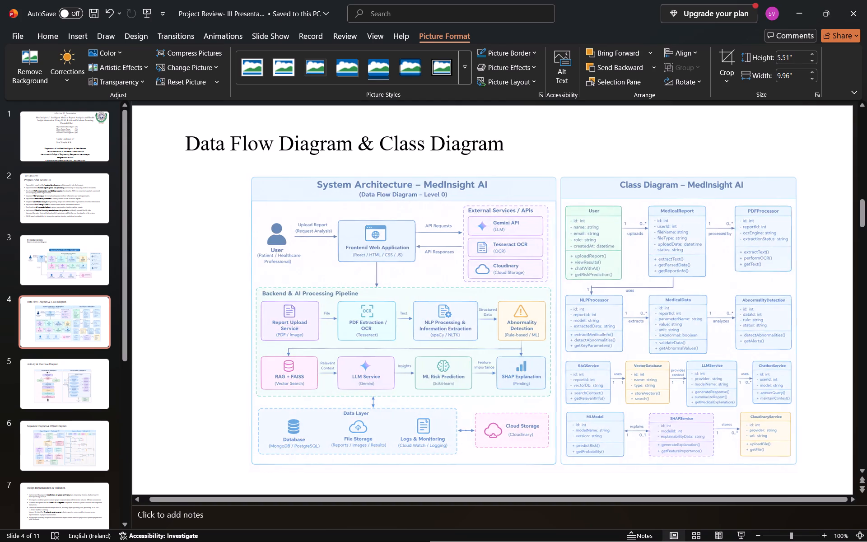
left_click_drag(801, 319, 810, 318)
left_click_drag(448, 300, 405, 300)
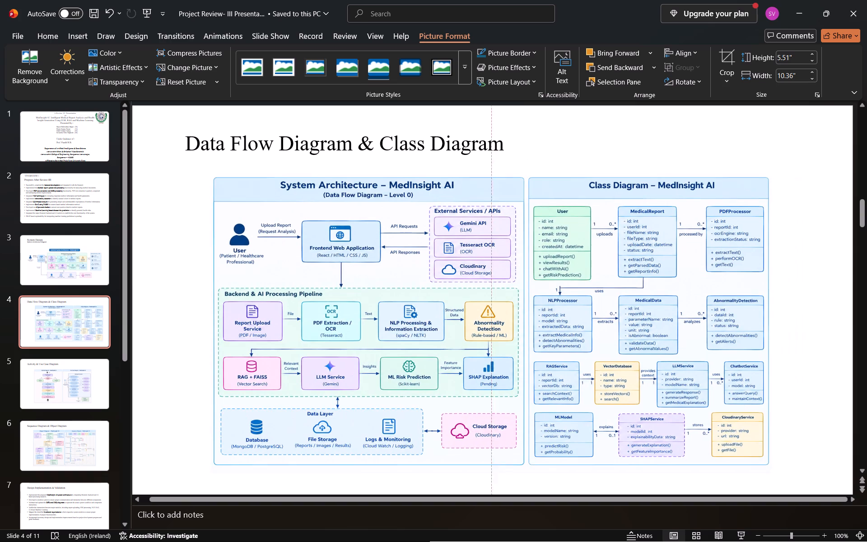
left_click_drag(405, 300, 413, 310)
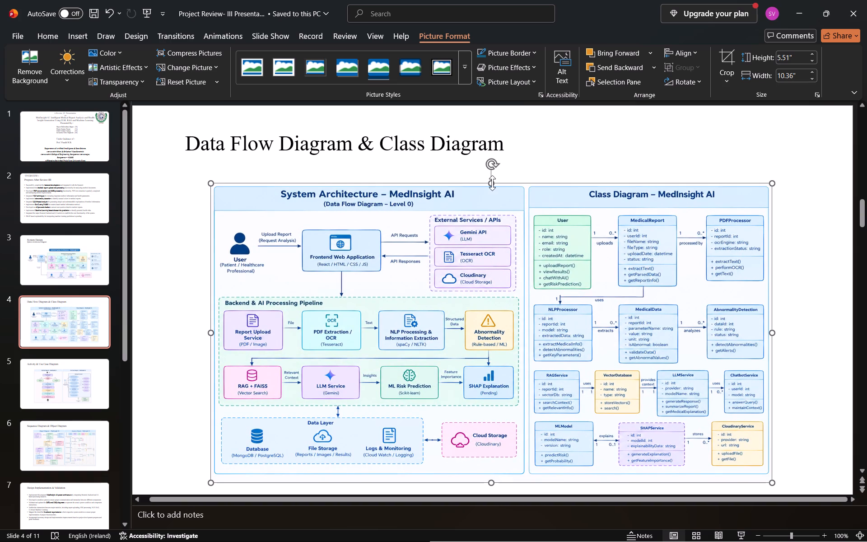
left_click_drag(492, 182, 489, 173)
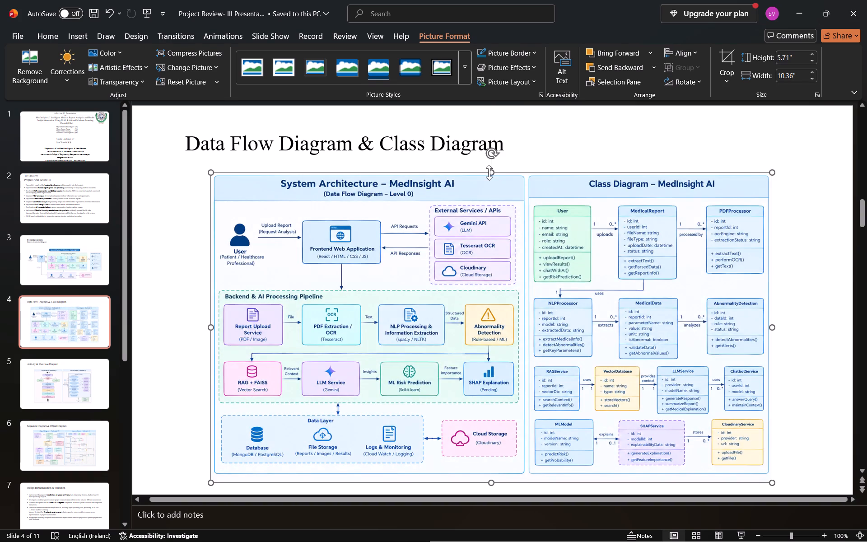
Review slides 1 to 6, covering the title slide, the progress overview and the architecture and UML diagram slides.
left_click(821, 275)
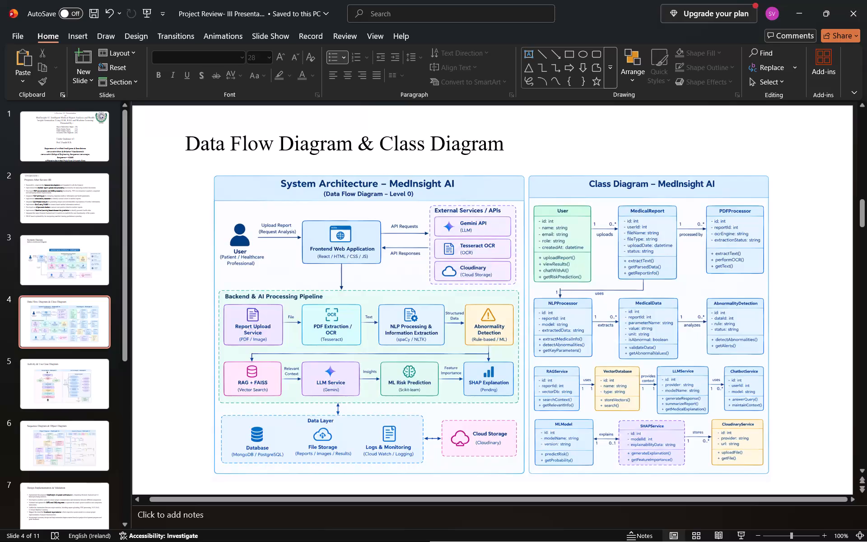
type("``")
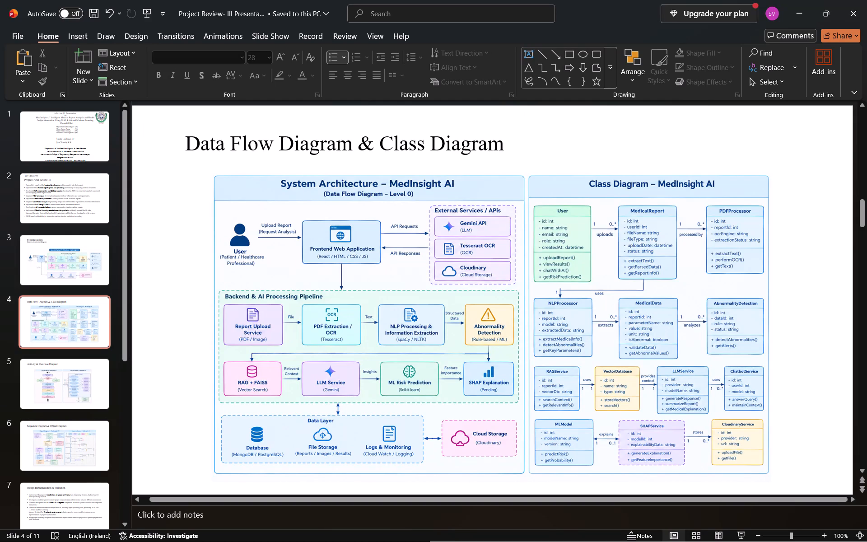
scroll(494, 309, "up", 8)
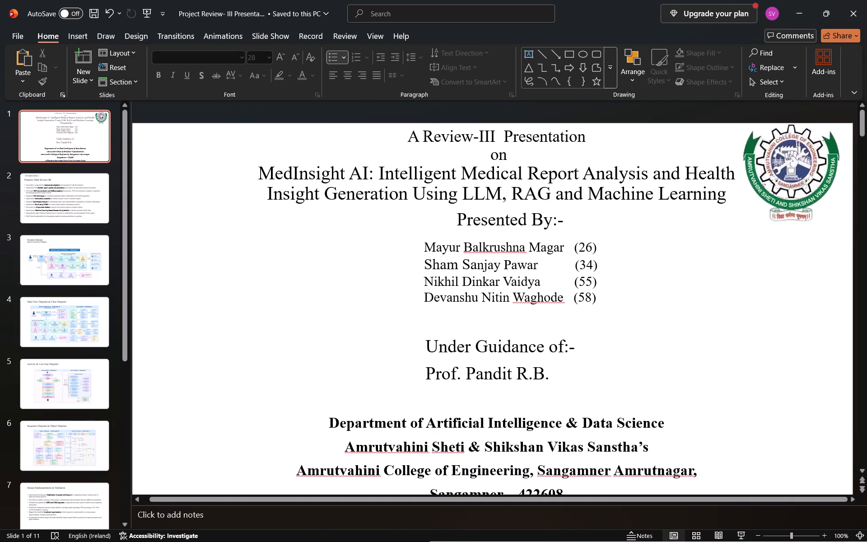
scroll(423, 269, "down", 4, "ctrl")
scroll(423, 269, "up", 1, "ctrl")
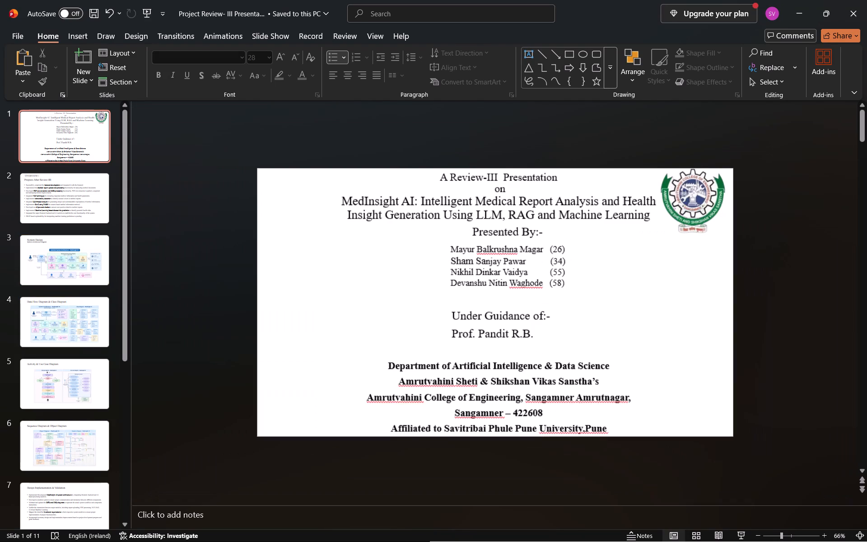
scroll(423, 269, "up", 1, "ctrl")
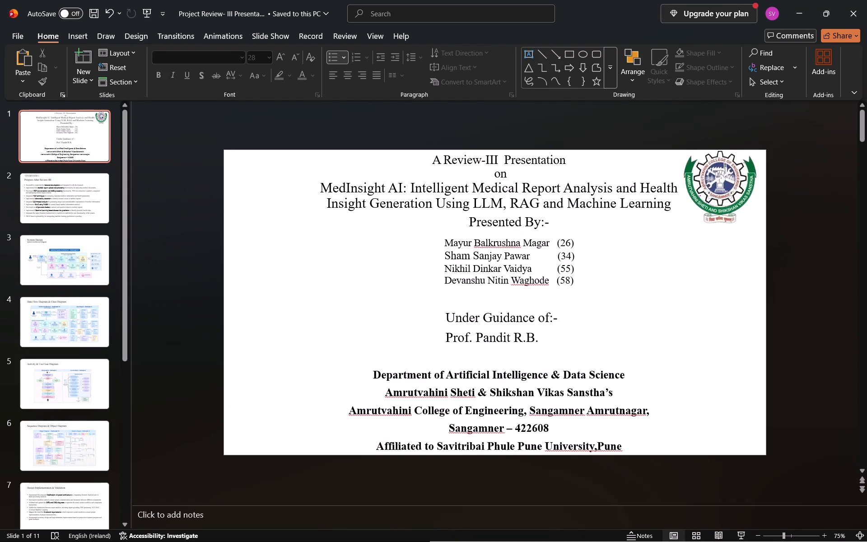
scroll(423, 269, "right", 1)
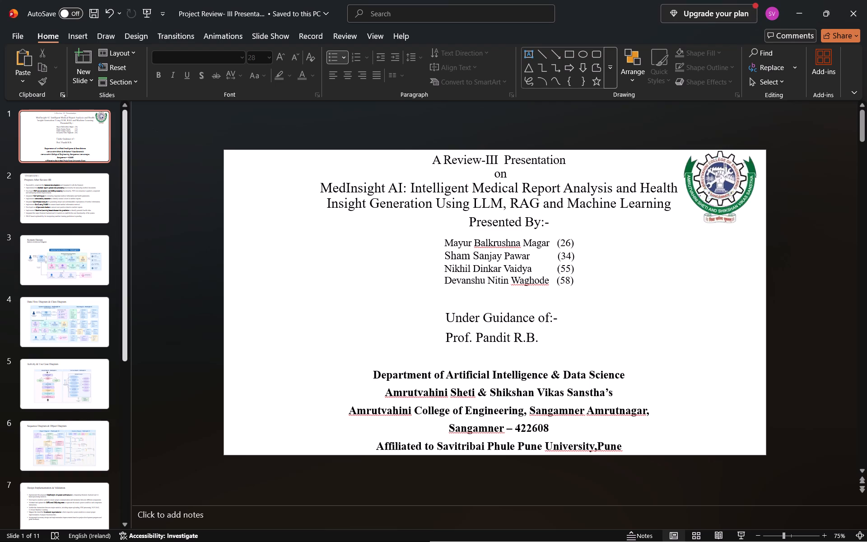
scroll(317, 260, "up", 2, "ctrl")
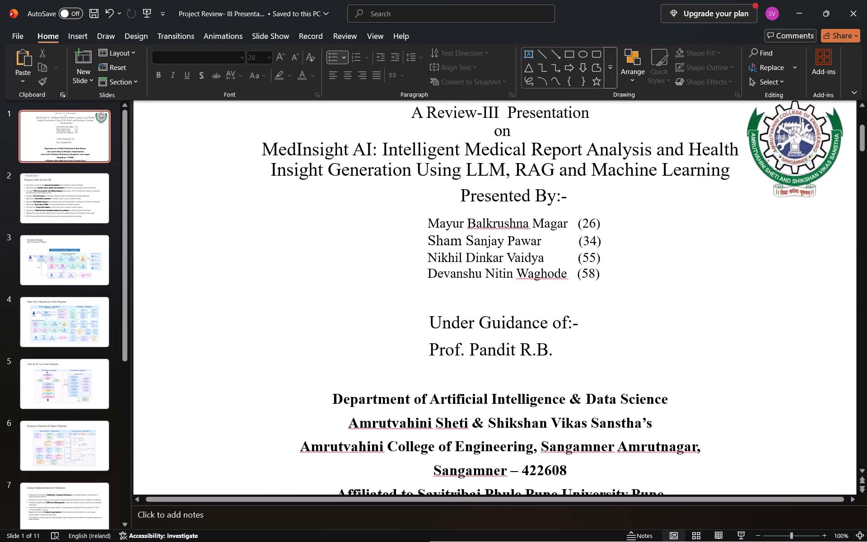
scroll(305, 309, "down", 2, "ctrl")
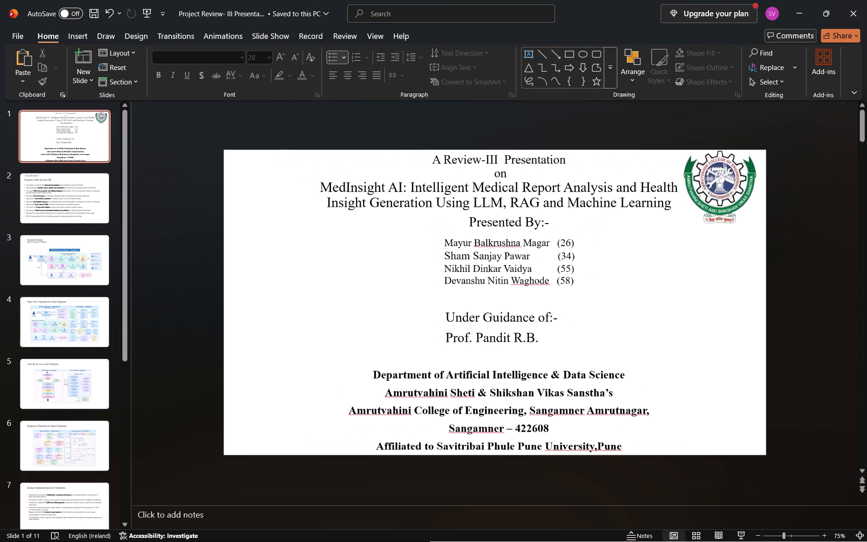
left_click(40, 206)
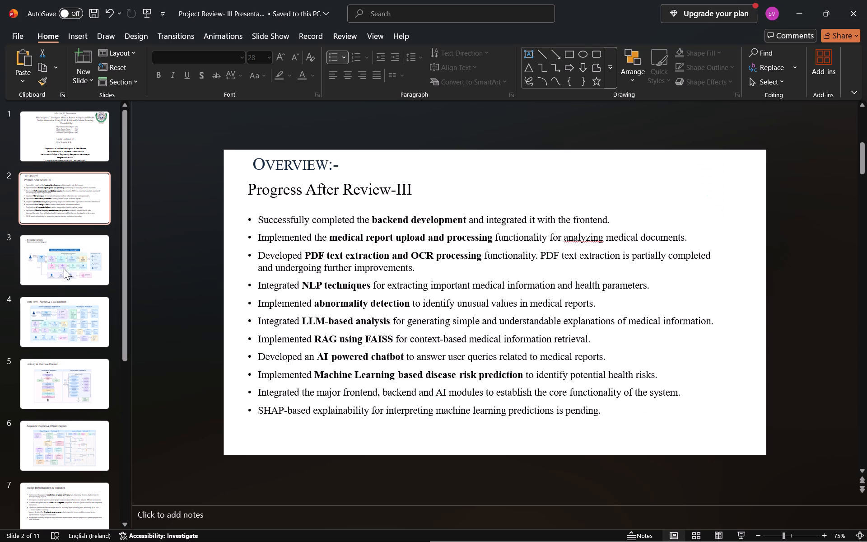
left_click(64, 264)
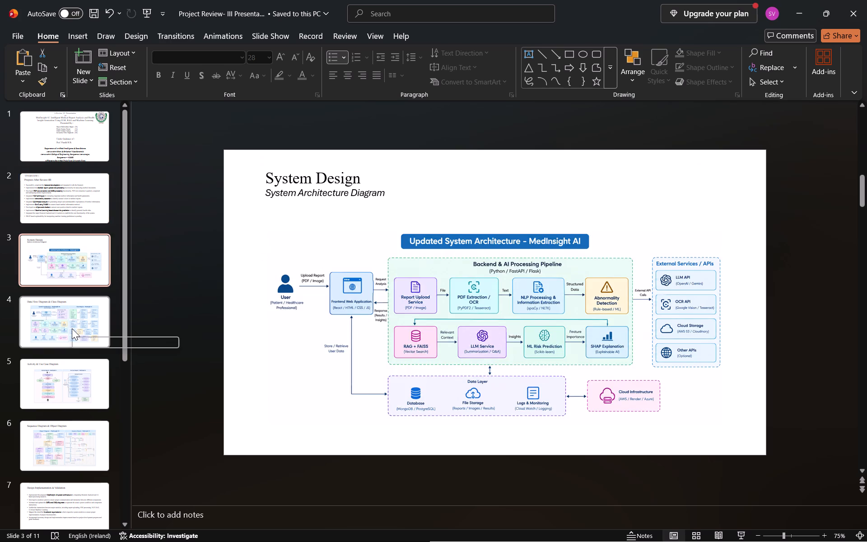
left_click(356, 192)
left_click(382, 192)
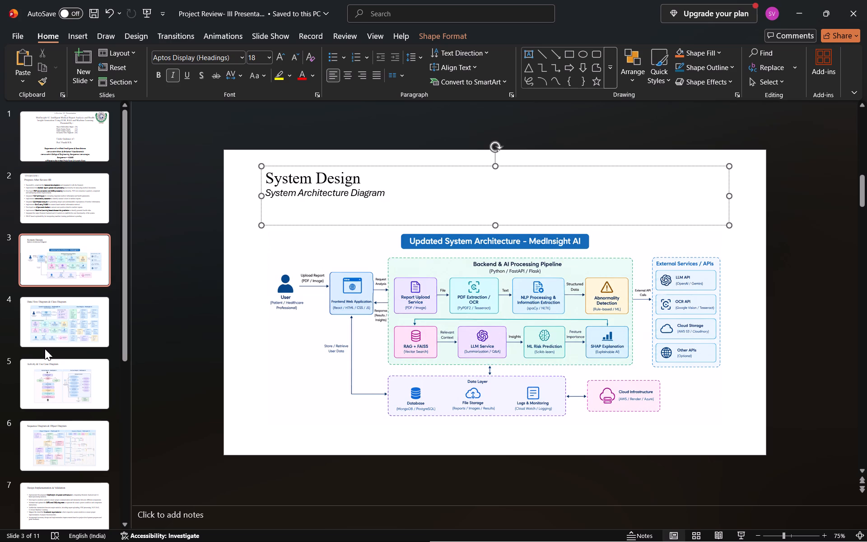
left_click(56, 334)
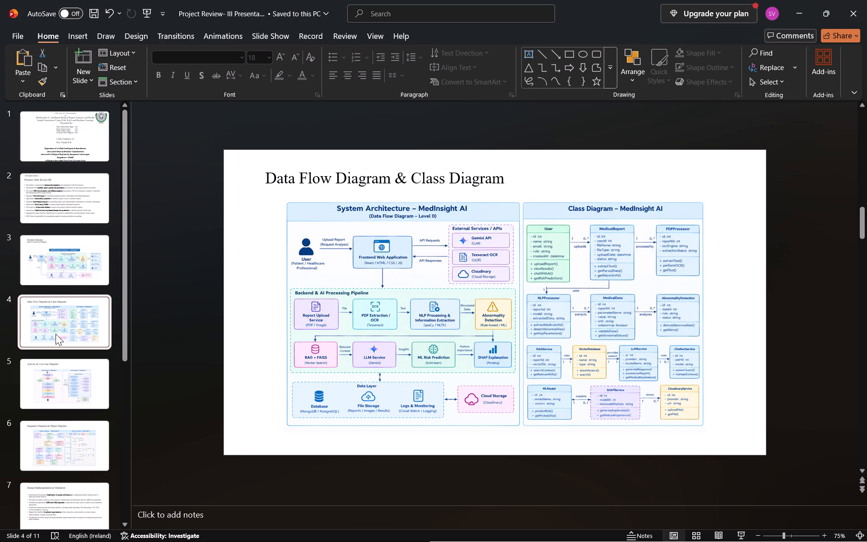
left_click(71, 392)
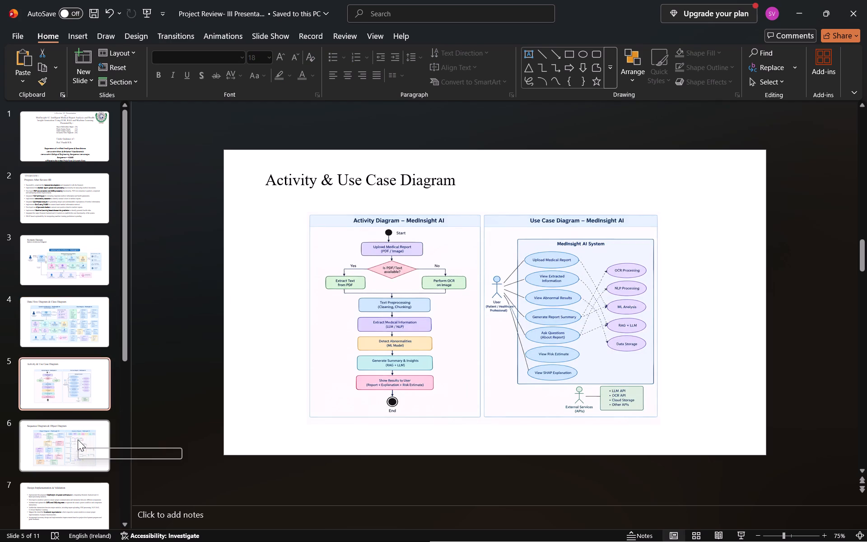
left_click(78, 439)
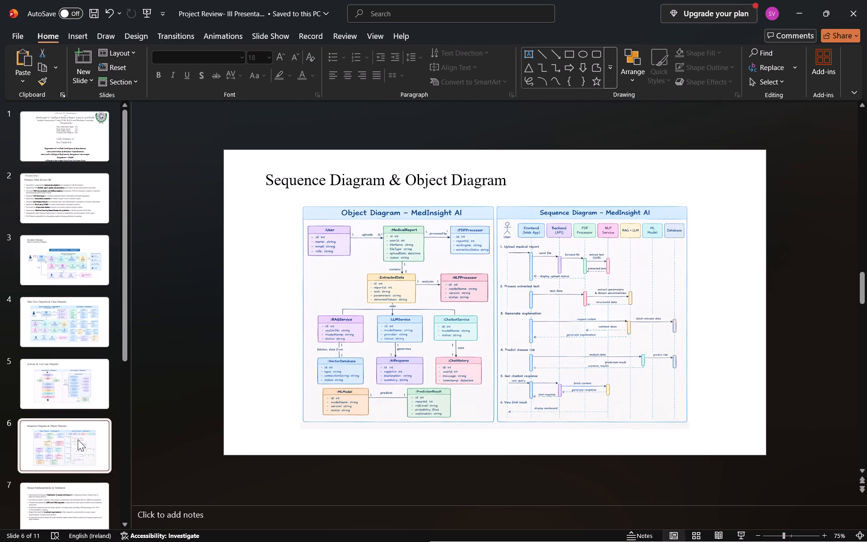
Review slides 7 to 11, from Design Implementation & Validation through the planned next steps, and return to the title slide.
scroll(81, 369, "down", 4)
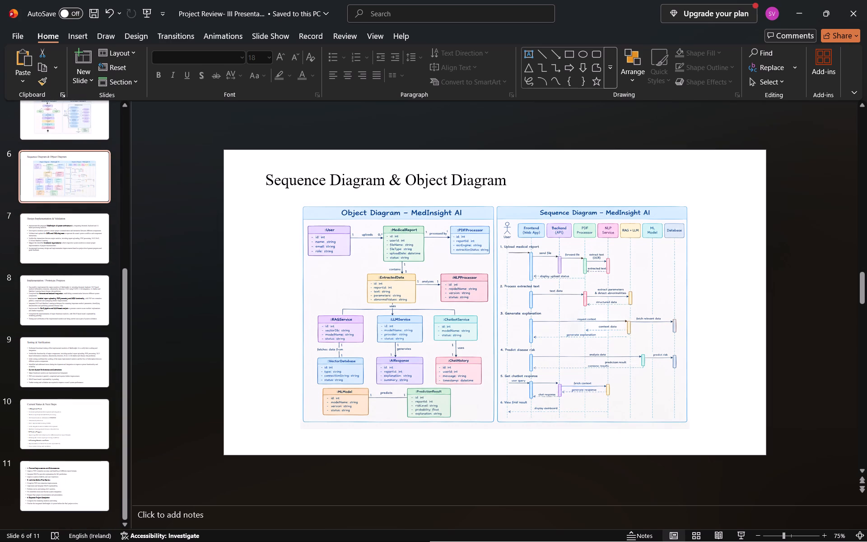
left_click(66, 254)
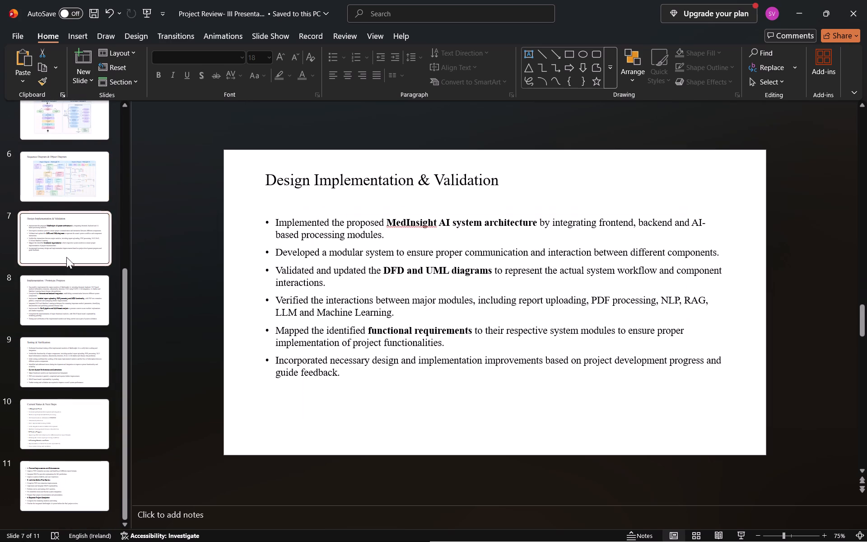
left_click(76, 296)
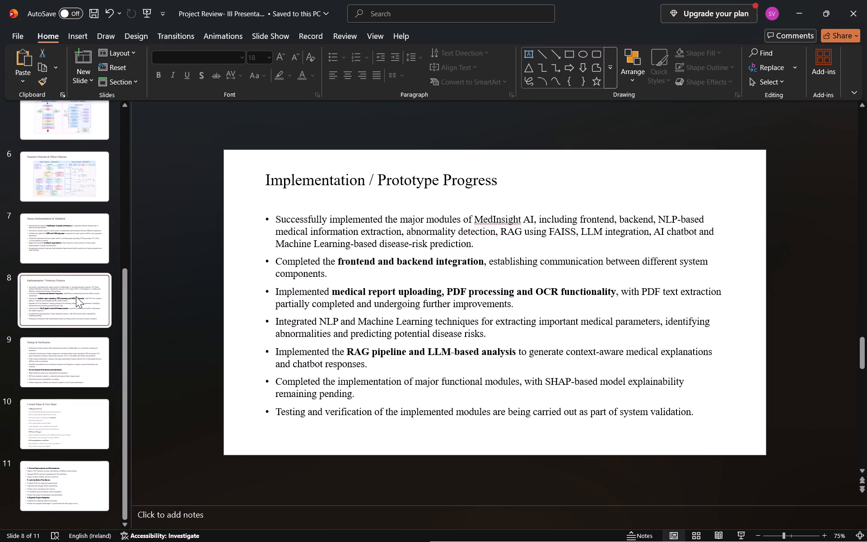
left_click(68, 350)
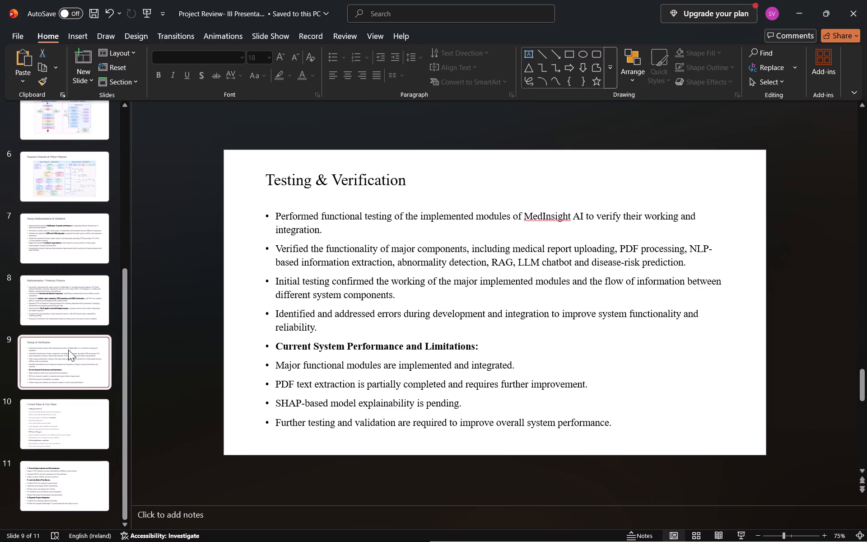
left_click(75, 436)
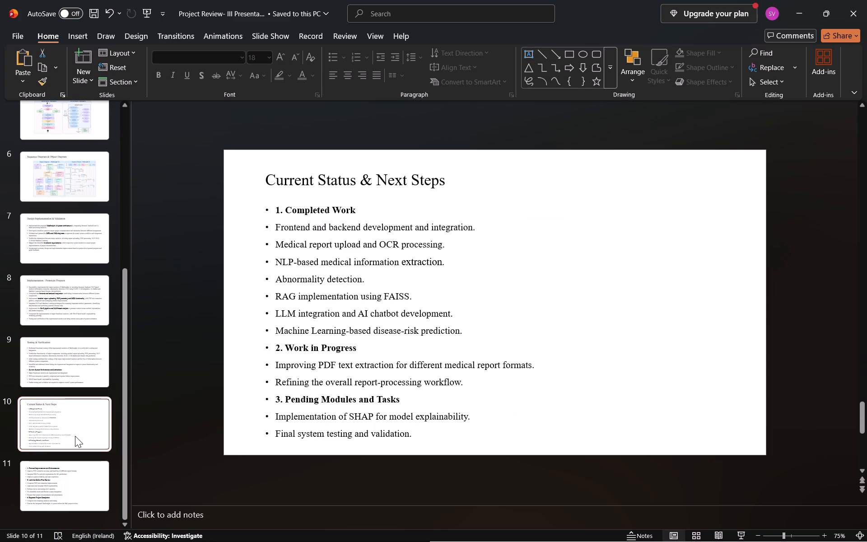
scroll(75, 436, "down", 9)
left_click(56, 482)
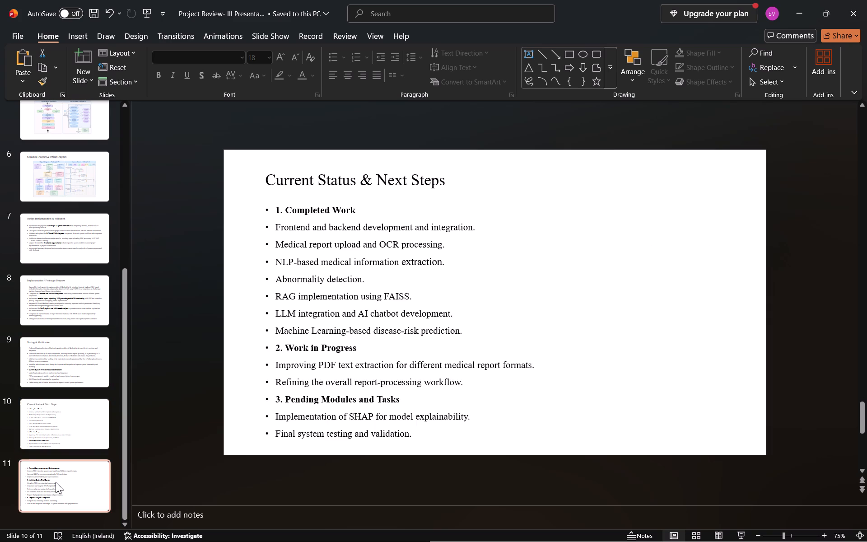
scroll(64, 162, "up", 14)
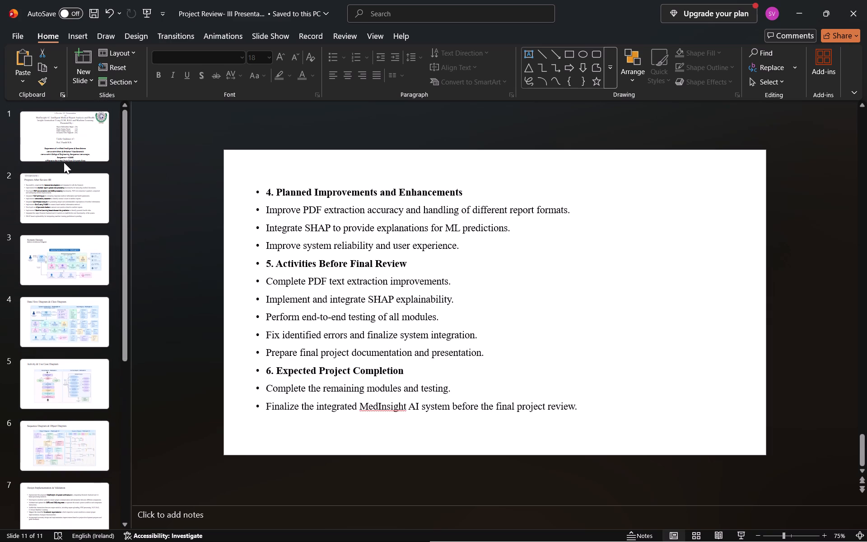
scroll(64, 162, "up", 10)
left_click(84, 129)
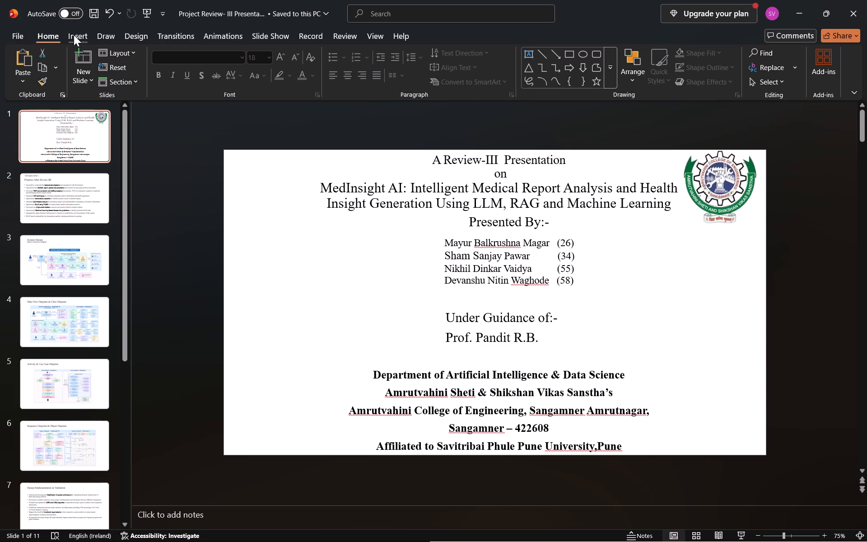
Save a copy of the deck to the Desktop folder as a PowerPoint Presentation named "Project Review- III Presentation".
left_click(14, 33)
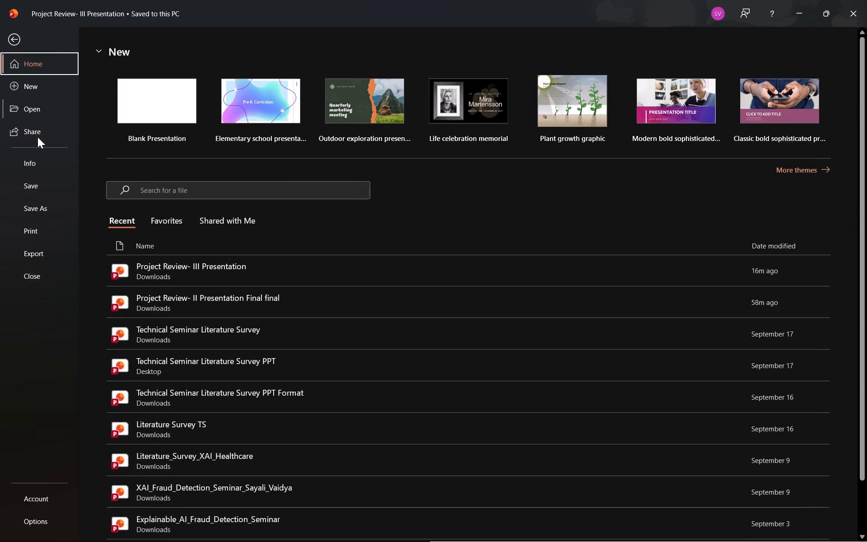
left_click(48, 210)
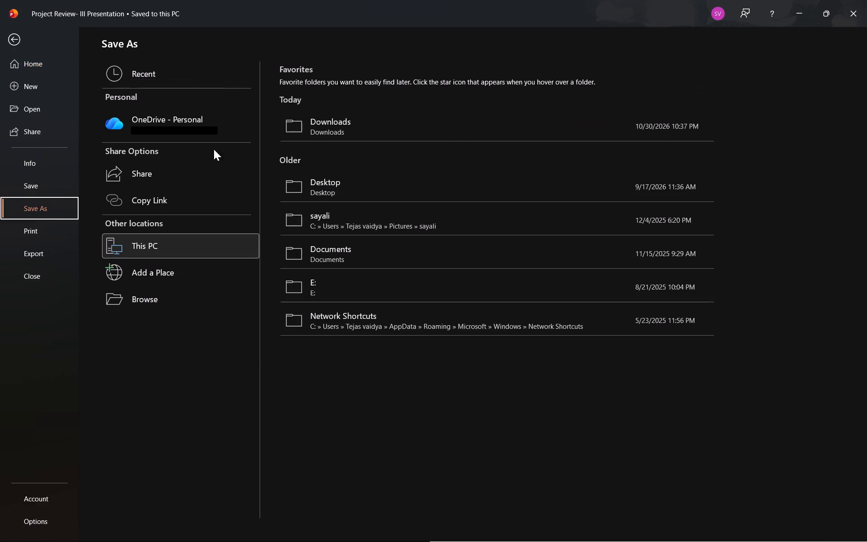
left_click(367, 186)
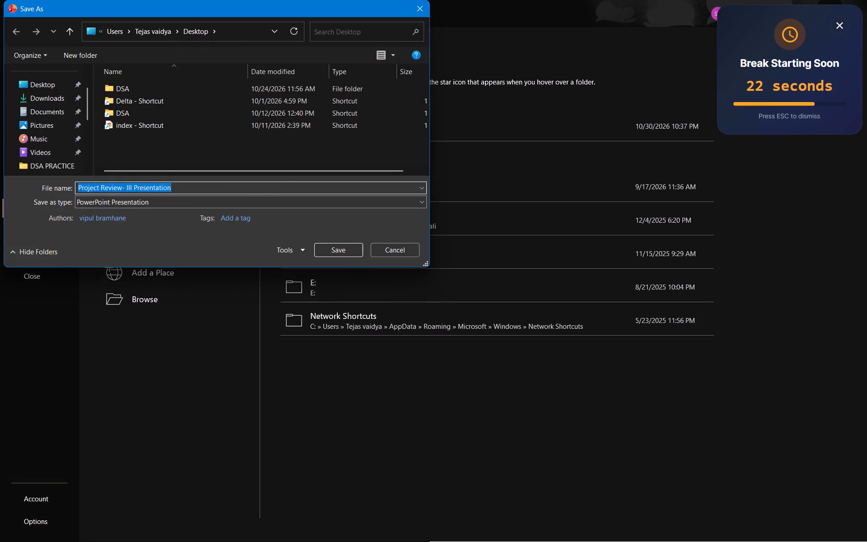
left_click(231, 187)
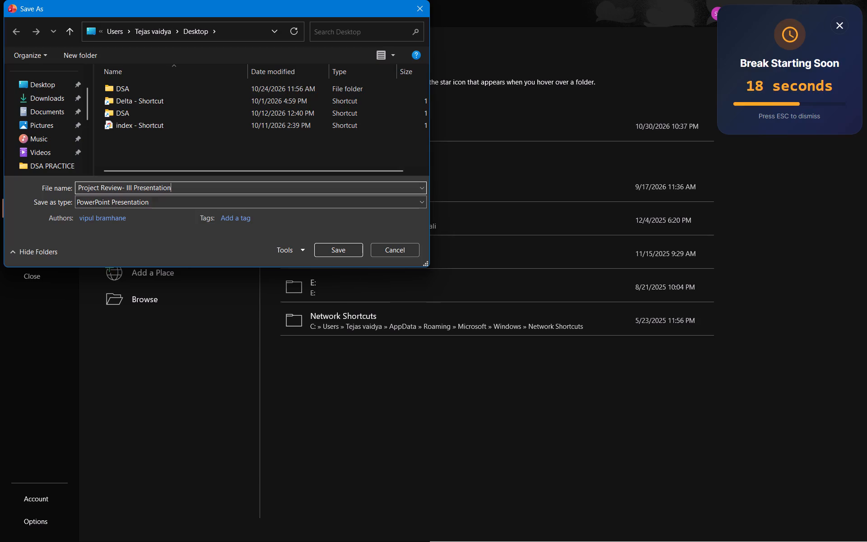
left_click(345, 254)
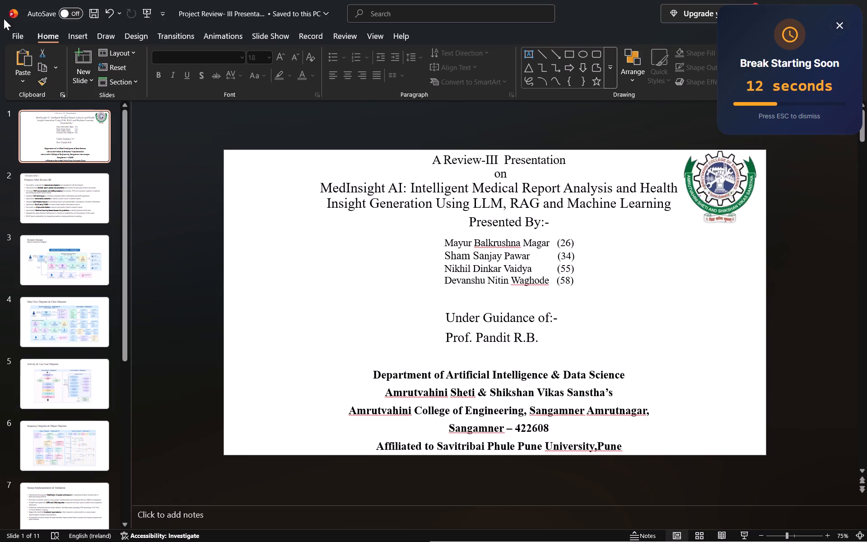
Save the presentation as a PDF named "Project Review- III Presentation" in the Desktop folder, skipping the break reminder.
left_click(19, 32)
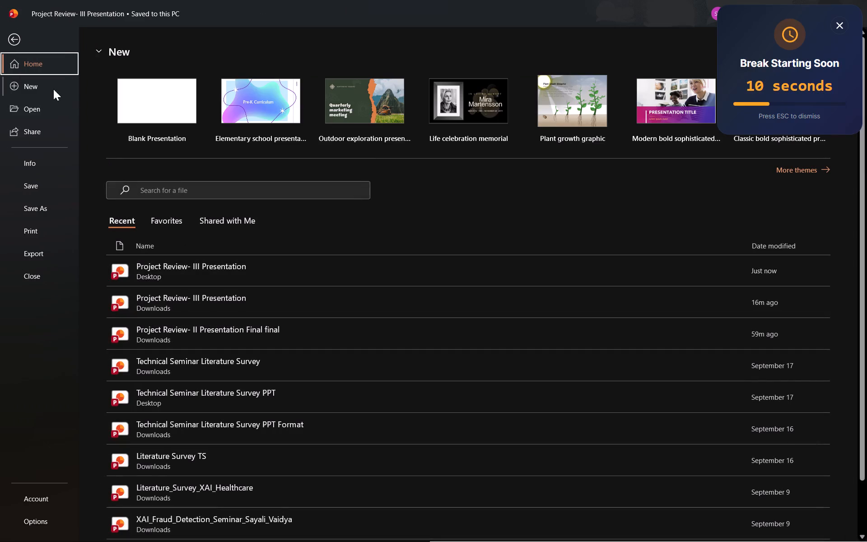
left_click(44, 206)
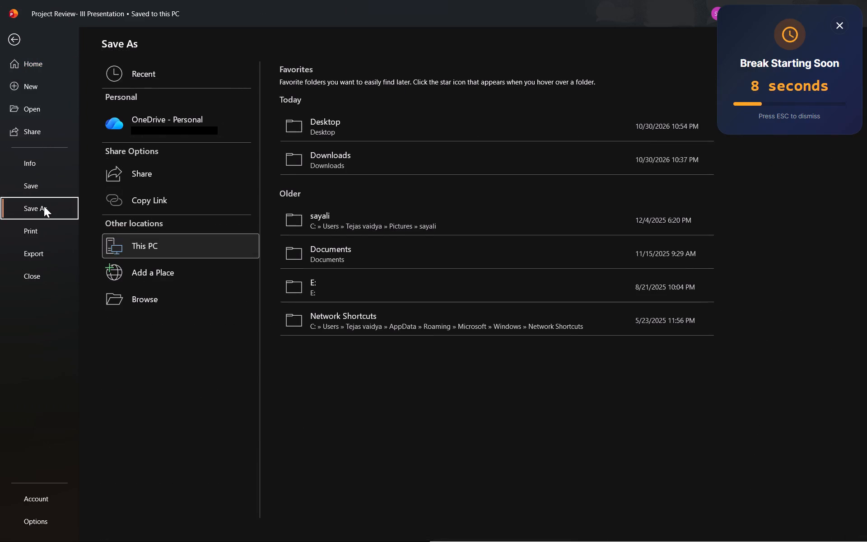
double_click(386, 112)
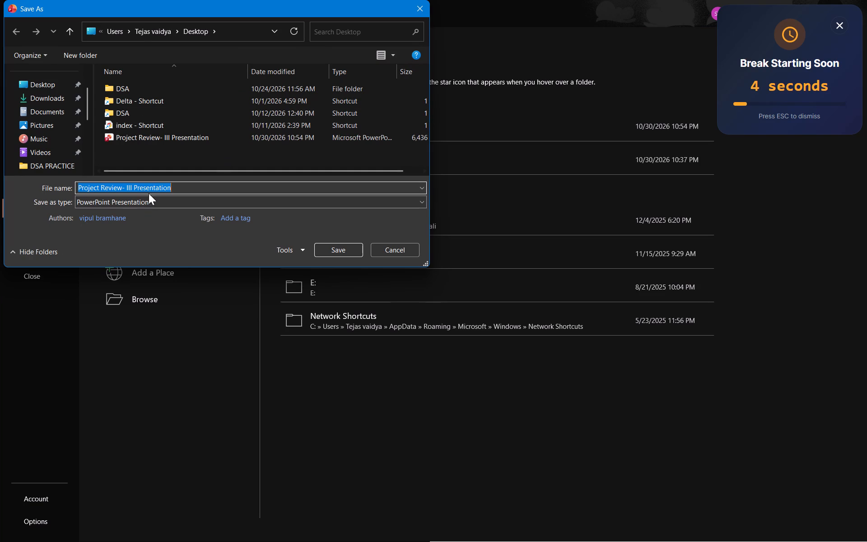
left_click(174, 204)
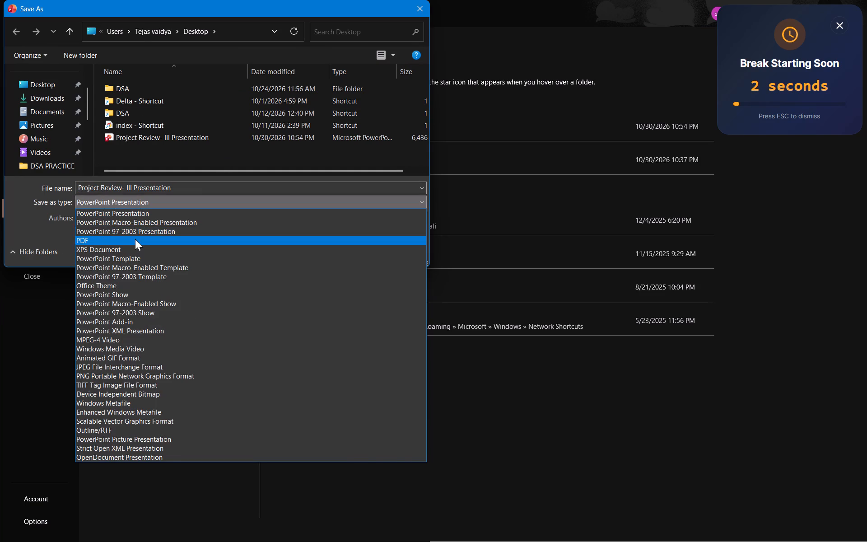
left_click(135, 239)
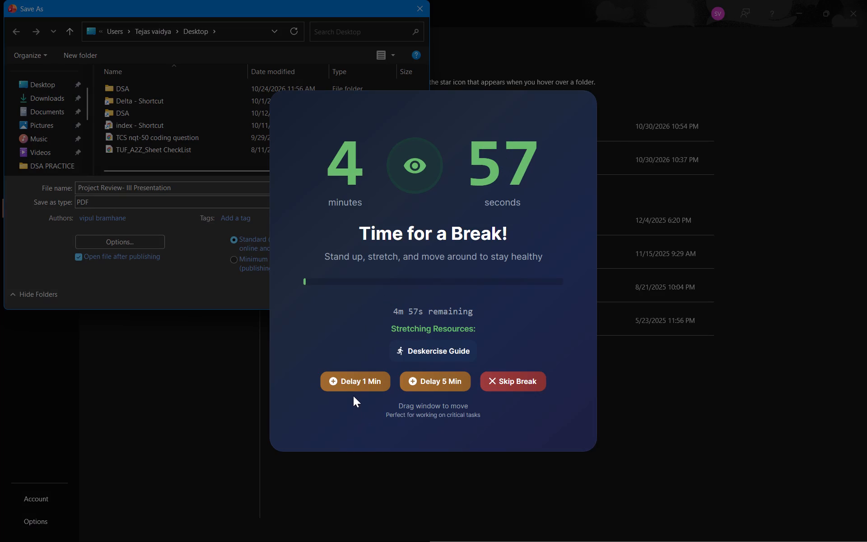
left_click(510, 384)
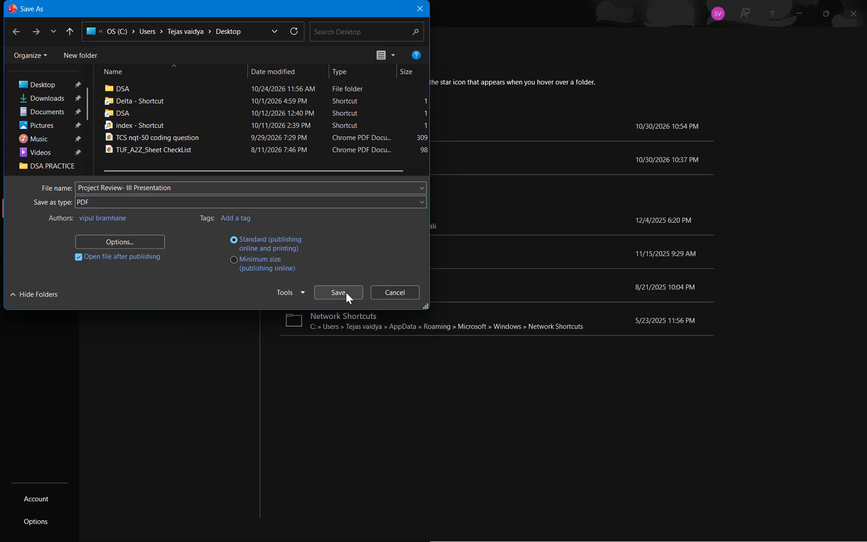
left_click(346, 292)
Switch to Chrome and check the first pages of the exported "Project Review- III Presentation" PDF in a maximized window.
key("alt+Tab")
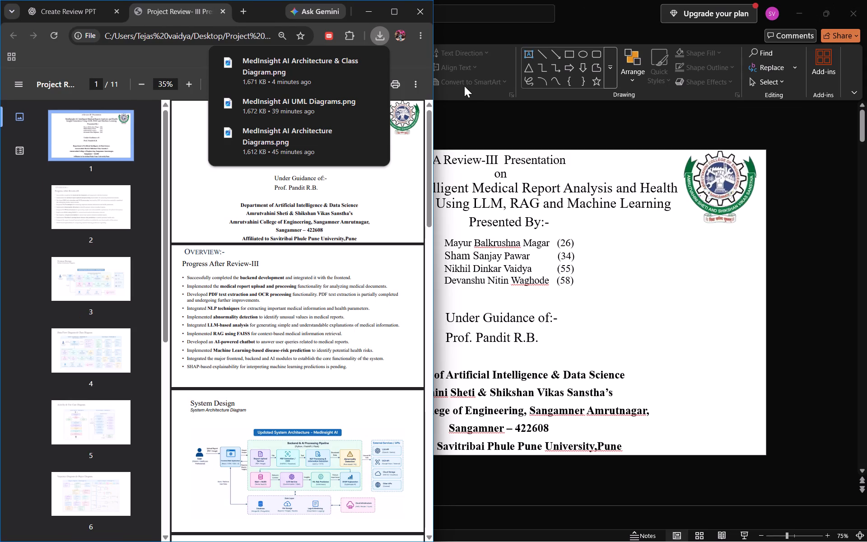
left_click(392, 11)
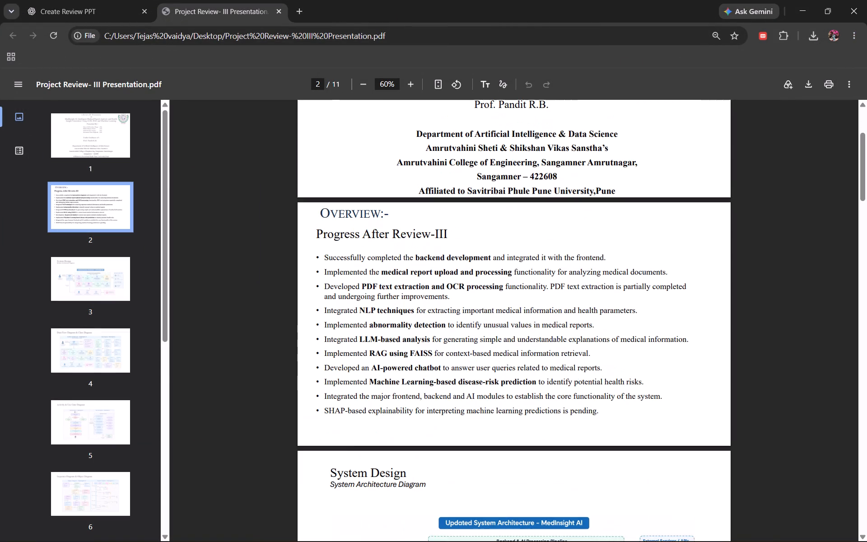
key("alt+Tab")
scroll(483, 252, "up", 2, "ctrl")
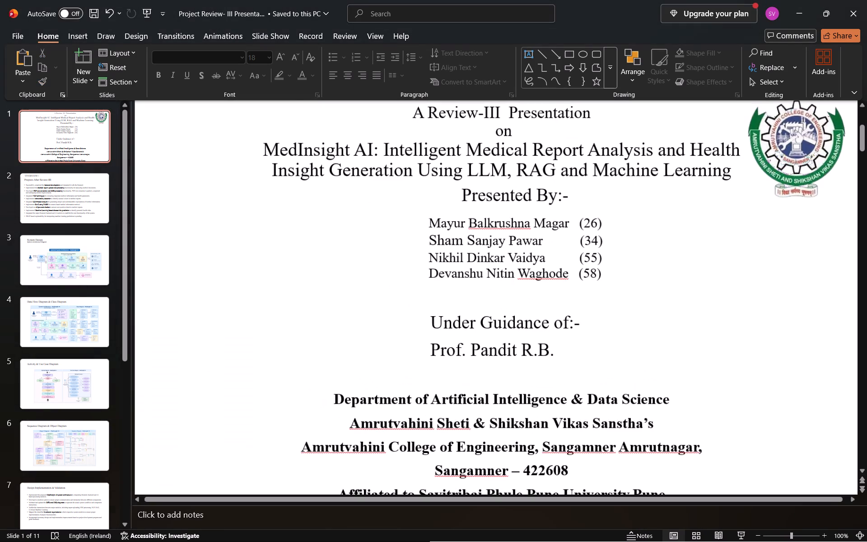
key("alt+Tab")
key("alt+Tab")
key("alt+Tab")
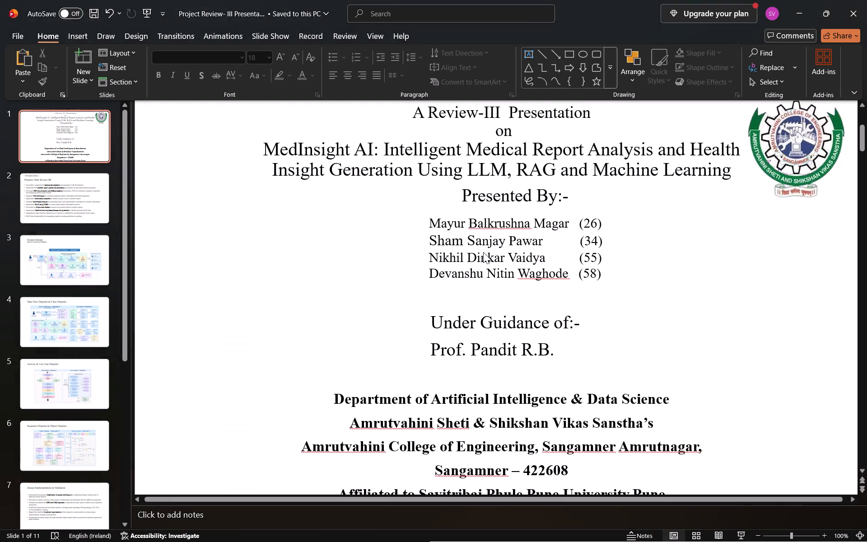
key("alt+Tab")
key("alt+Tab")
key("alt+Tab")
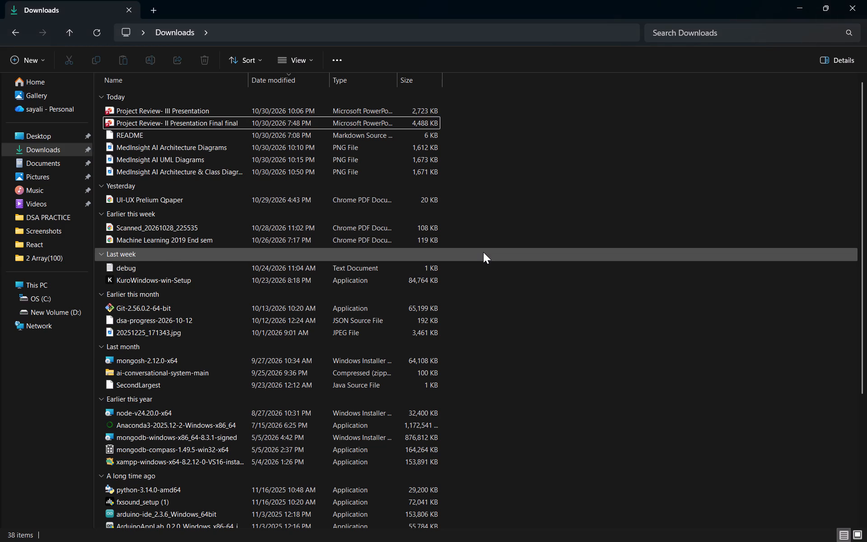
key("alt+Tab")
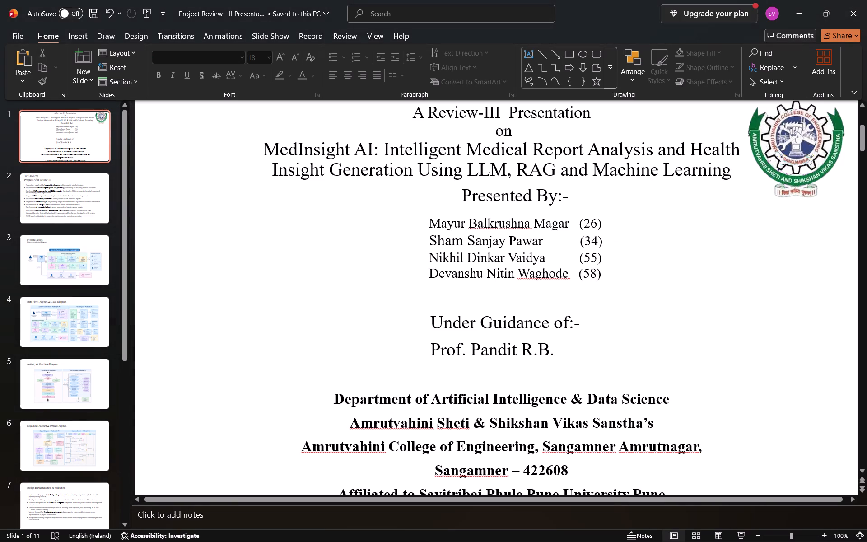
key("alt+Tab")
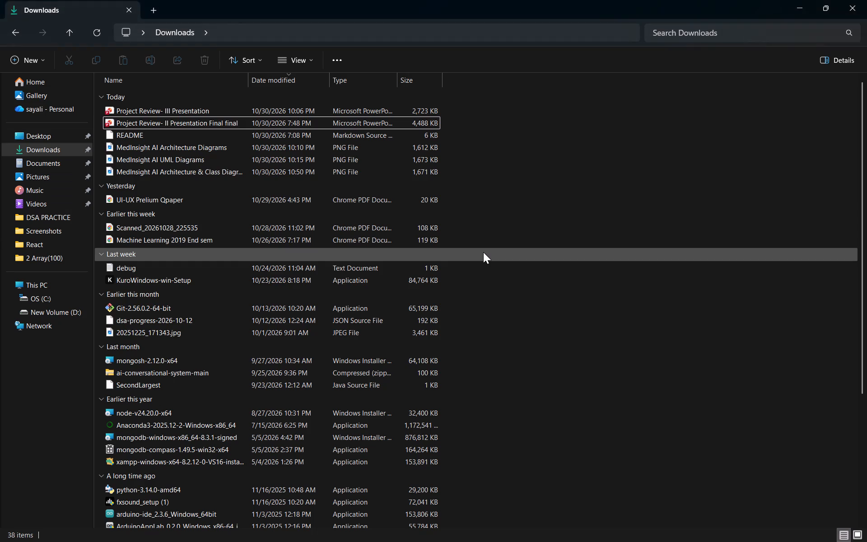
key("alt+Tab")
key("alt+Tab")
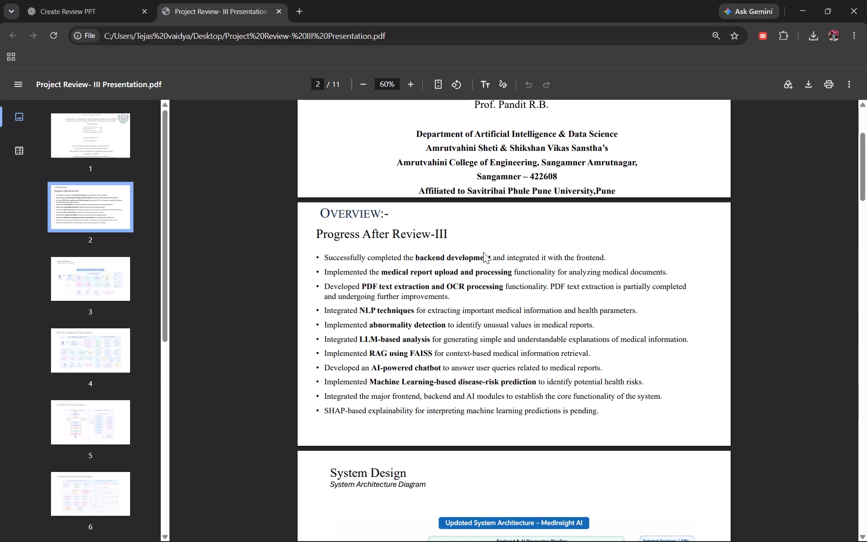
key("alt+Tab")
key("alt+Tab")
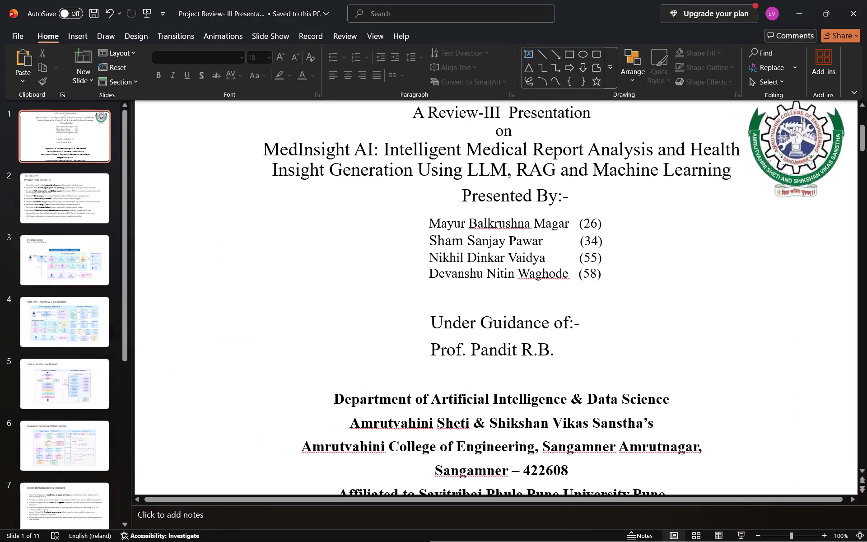
Switch to File Explorer and refresh the Downloads folder to check its latest files.
key("alt+Tab")
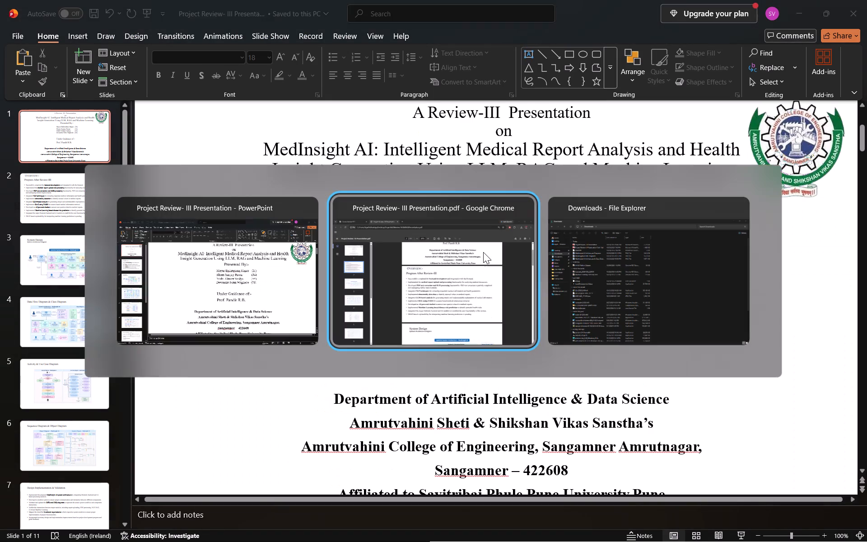
key("alt+Tab")
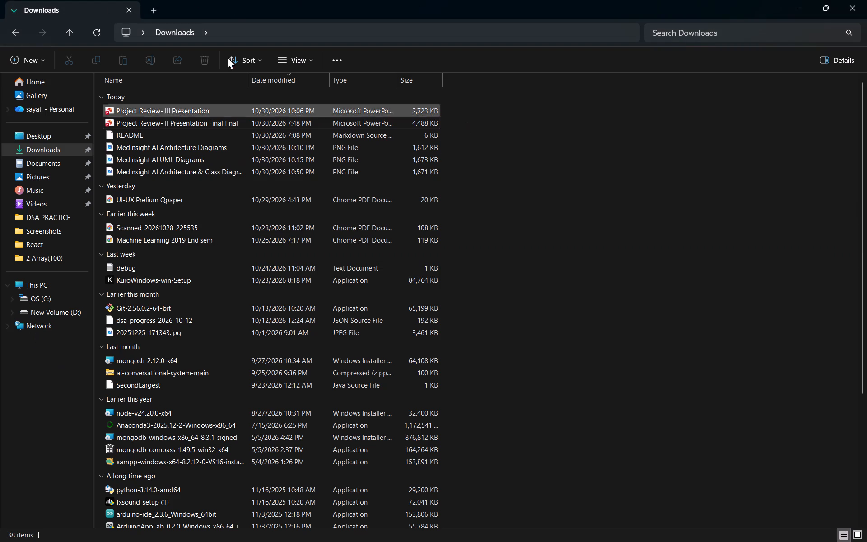
left_click(85, 33)
left_click(104, 35)
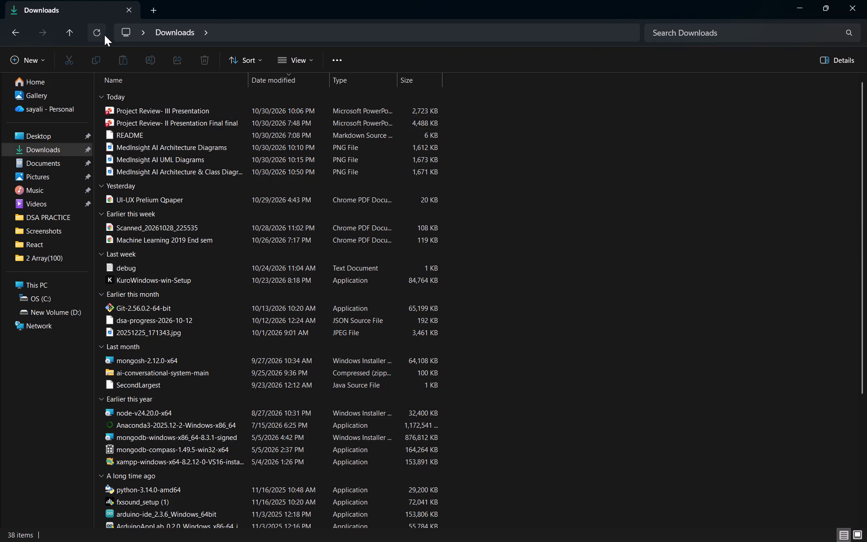
left_click(99, 33)
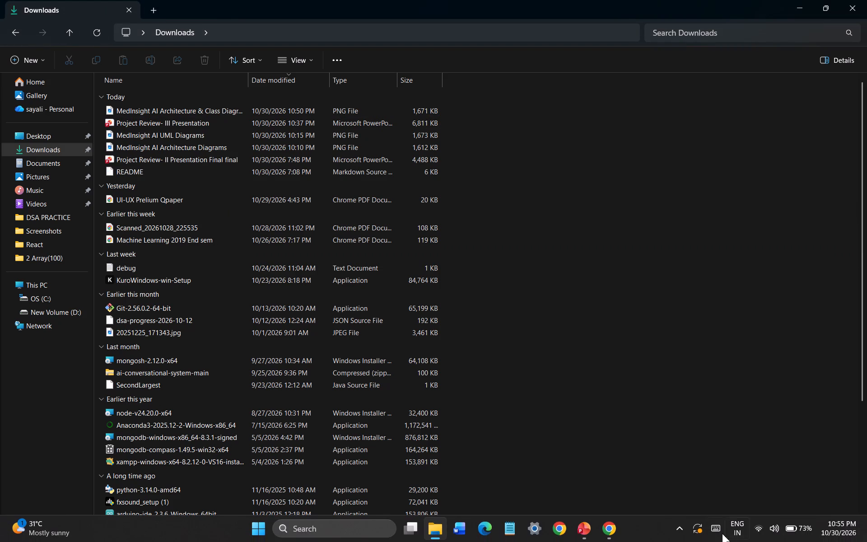
Switch to Chrome and open a new tab alongside the exported presentation PDF.
left_click(608, 529)
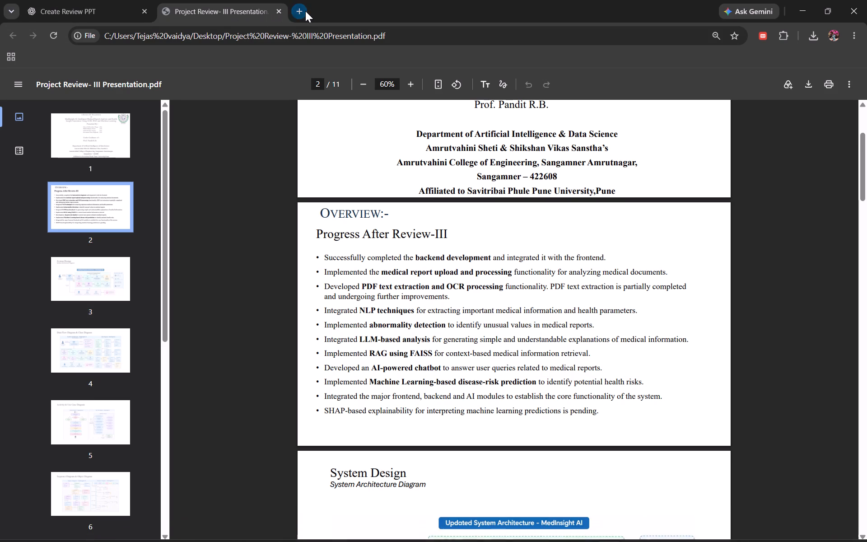
left_click(305, 11)
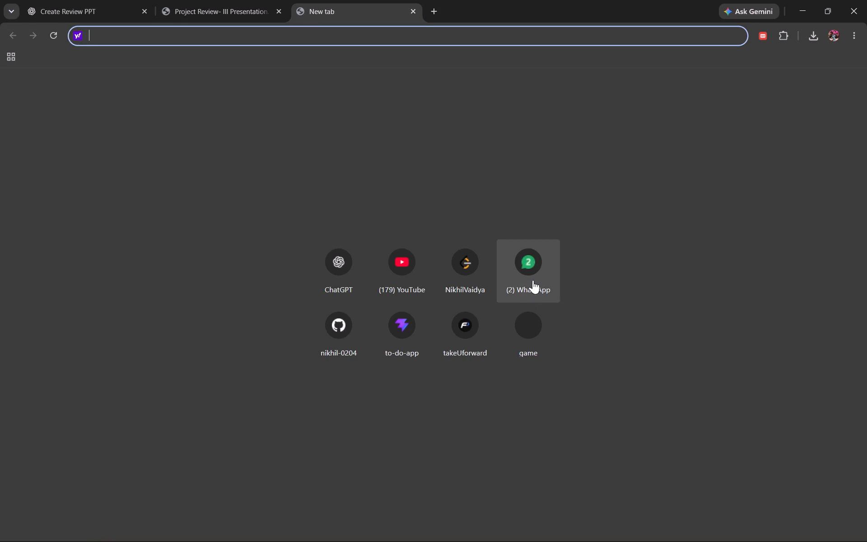
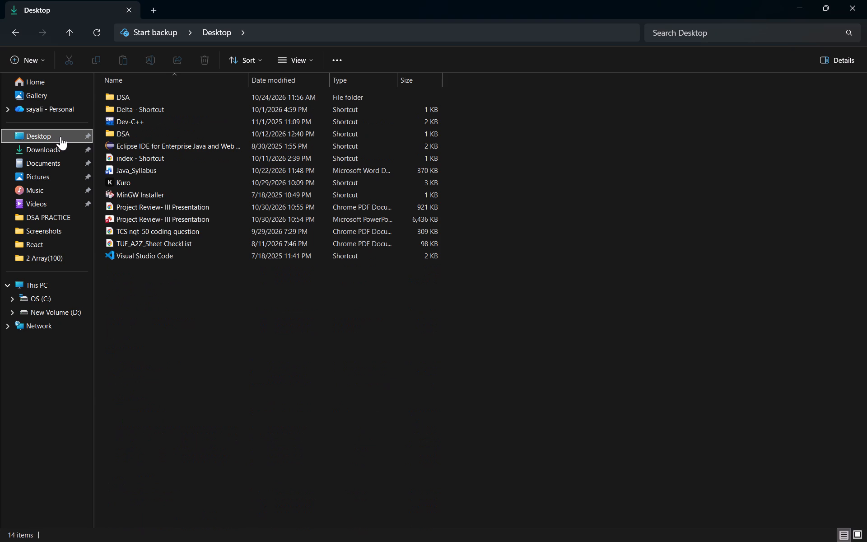
Select both the PDF and the PowerPoint file named "Project Review- III Presentation" in the Desktop folder.
left_click(229, 442)
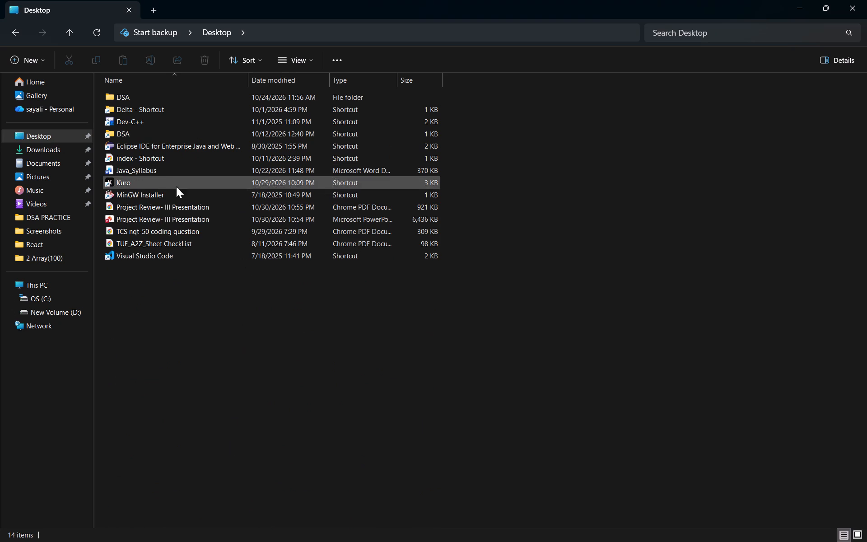
left_click(205, 206, "ctrl")
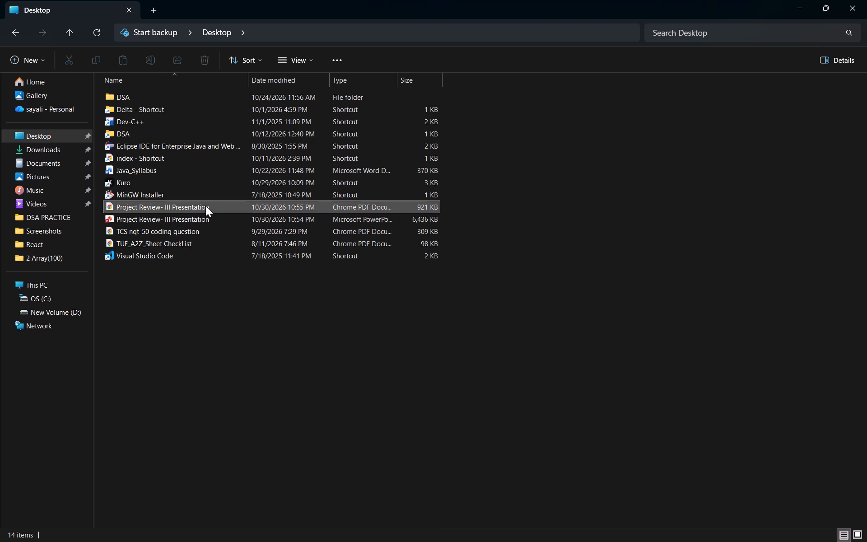
left_click(204, 217, "ctrl")
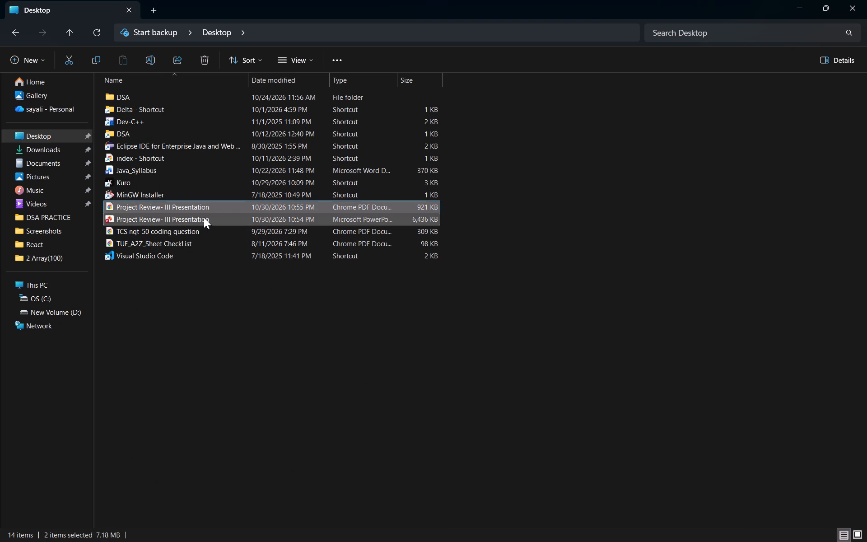
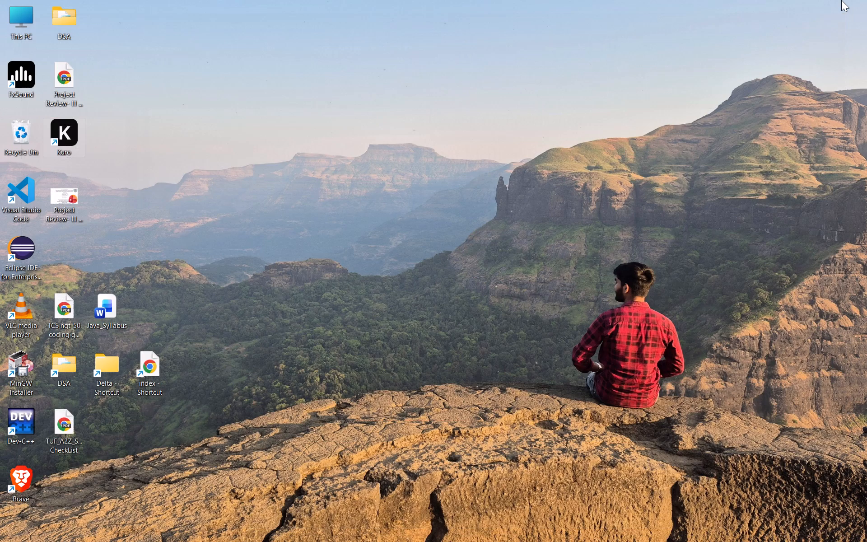
Turn off the computer's Wi-Fi in the Windows quick settings and return to the desktop.
left_click(769, 540)
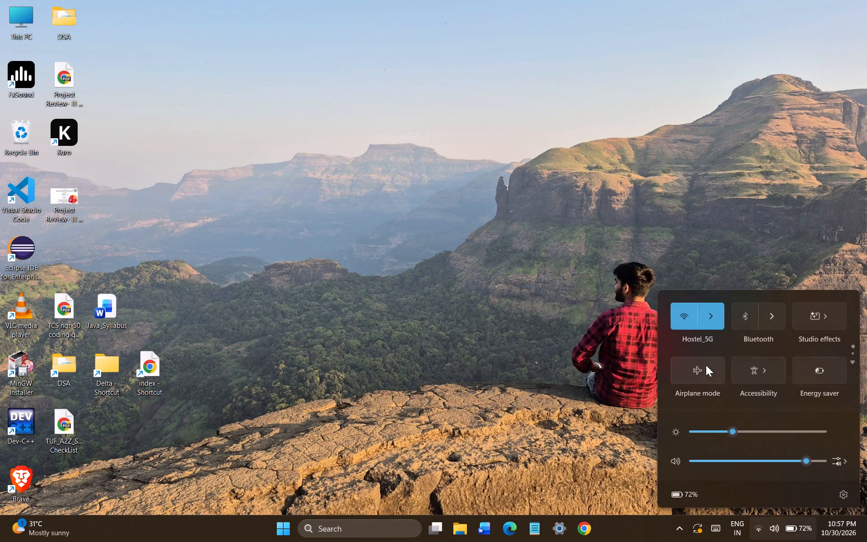
left_click(685, 319)
triple_click(509, 289)
key("super+a")
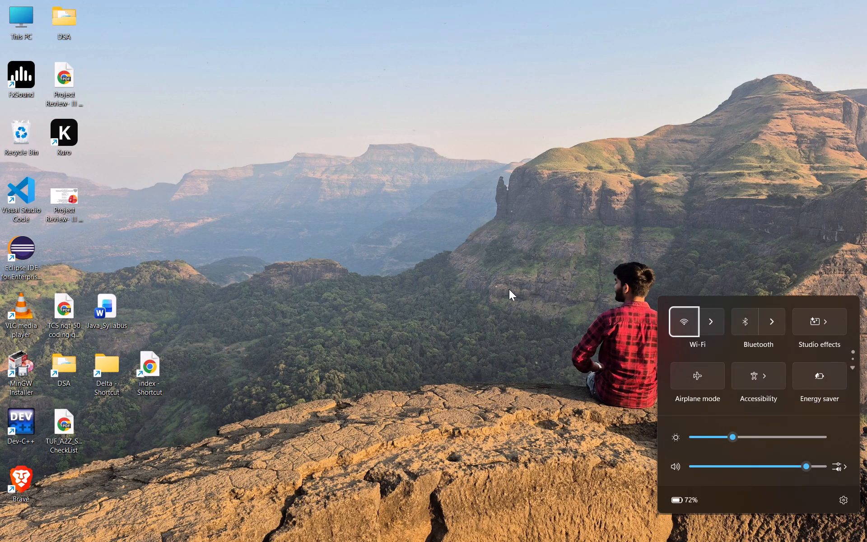
key("super+a")
Bring up the Shut Down Windows dialog from the desktop and select Shut down as the action.
left_click(509, 289)
key("alt+F4")
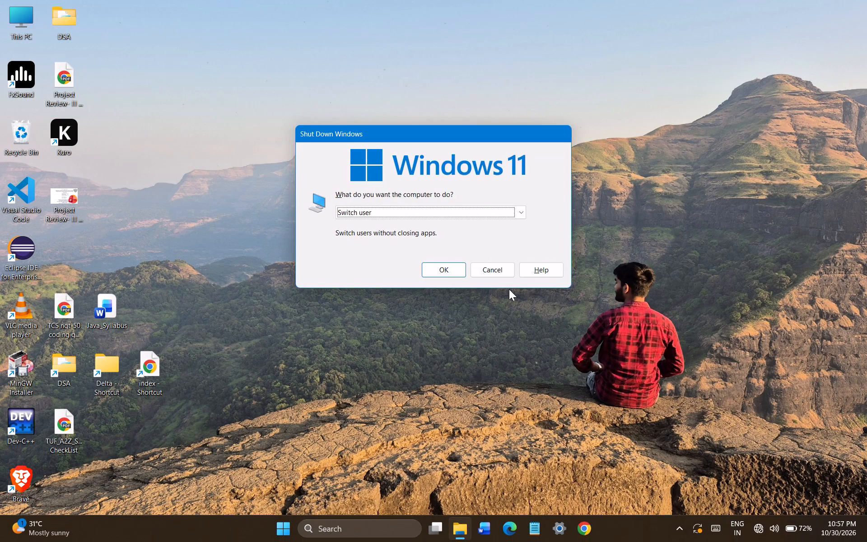
key("Down")
key("Down")
key("Down")
key("Down")
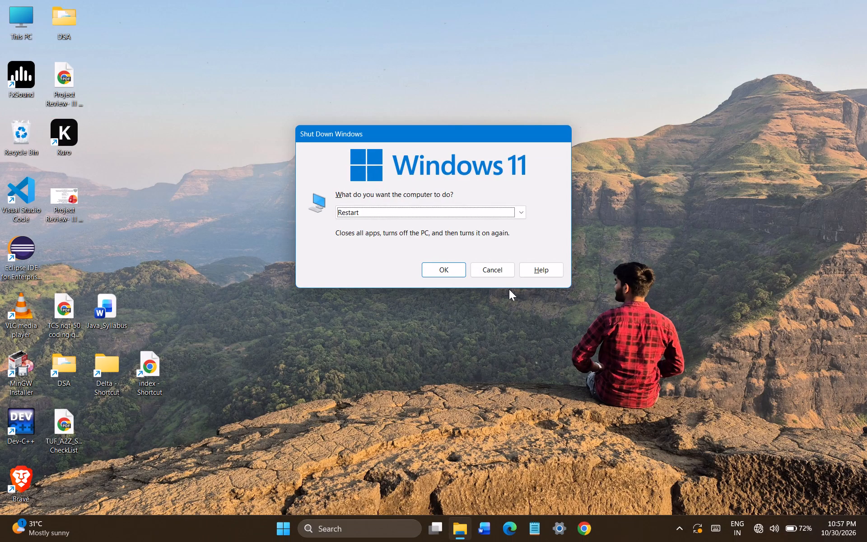
key("Up")
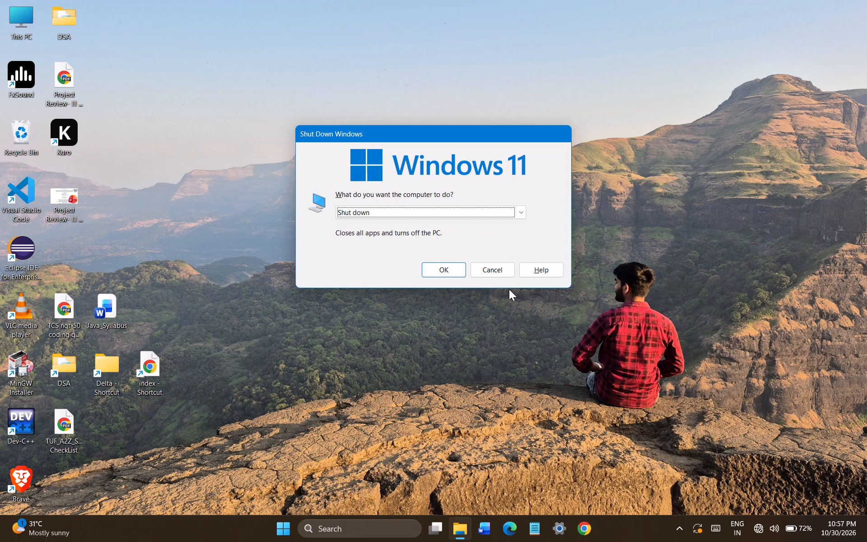